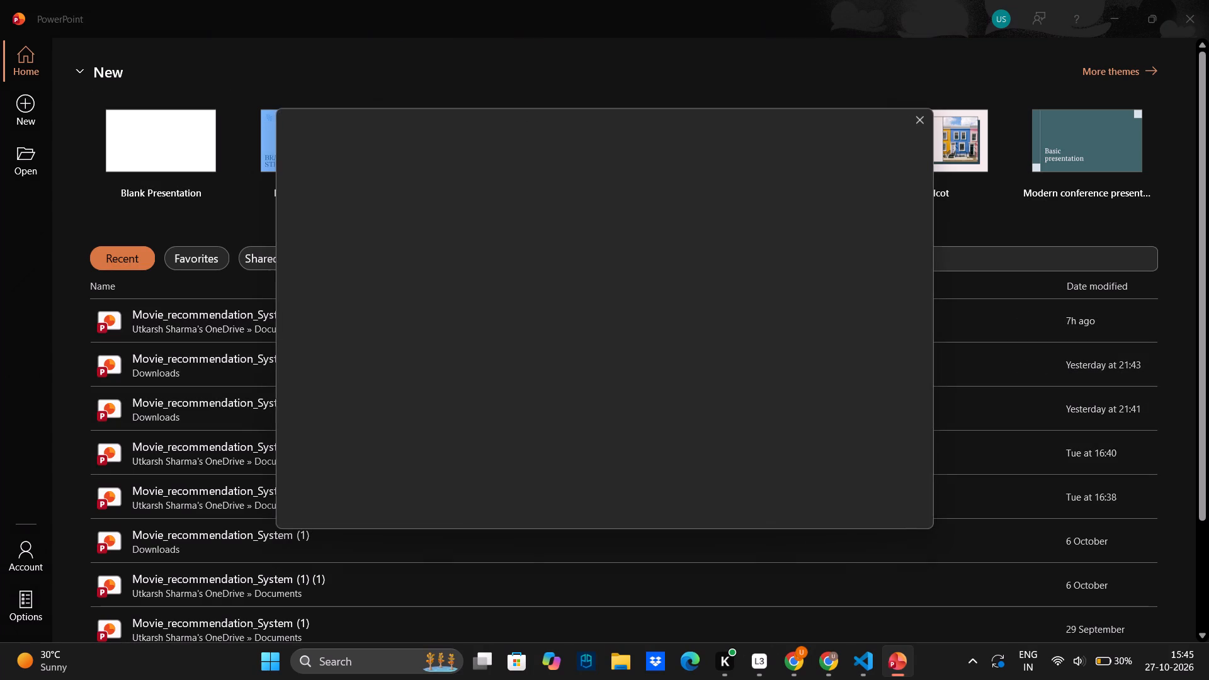
left_click(921, 122)
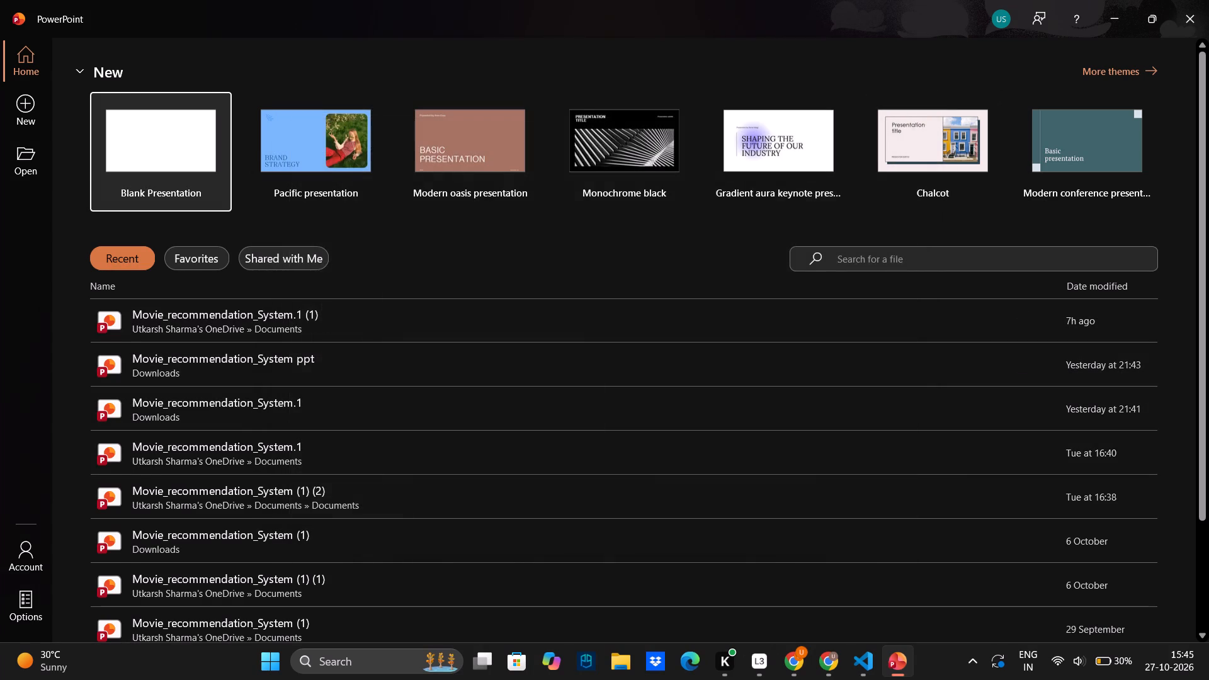
scroll(571, 401, "up", 2)
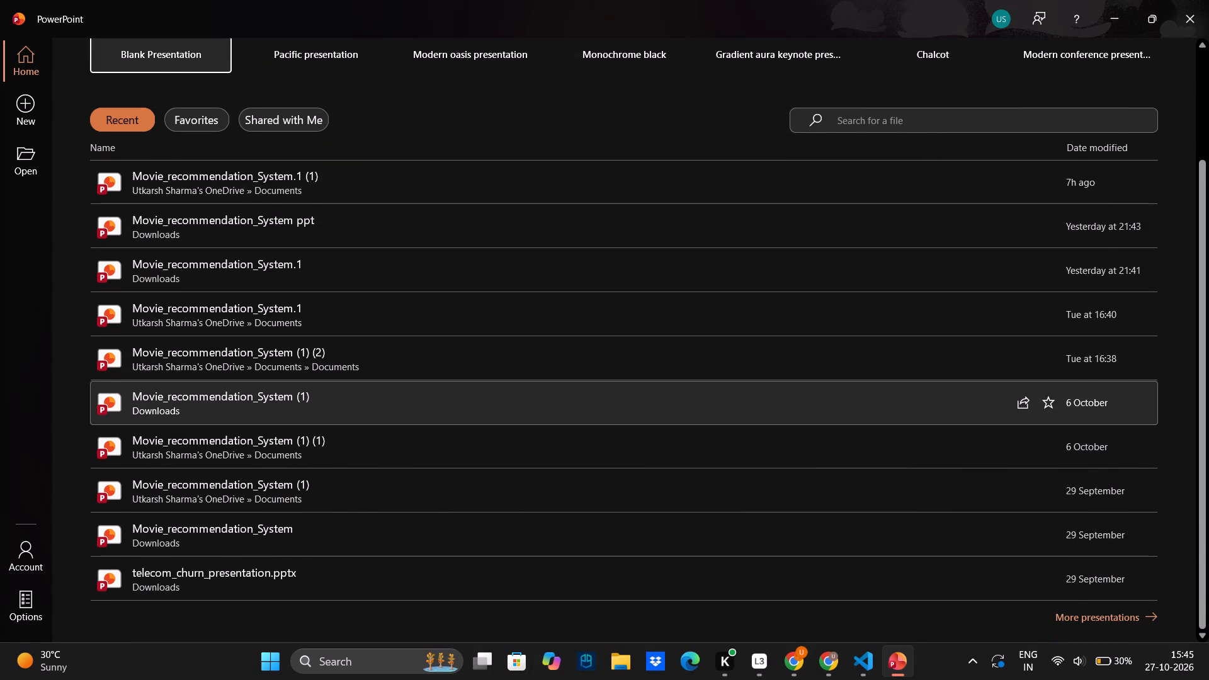
scroll(571, 401, "up", 1)
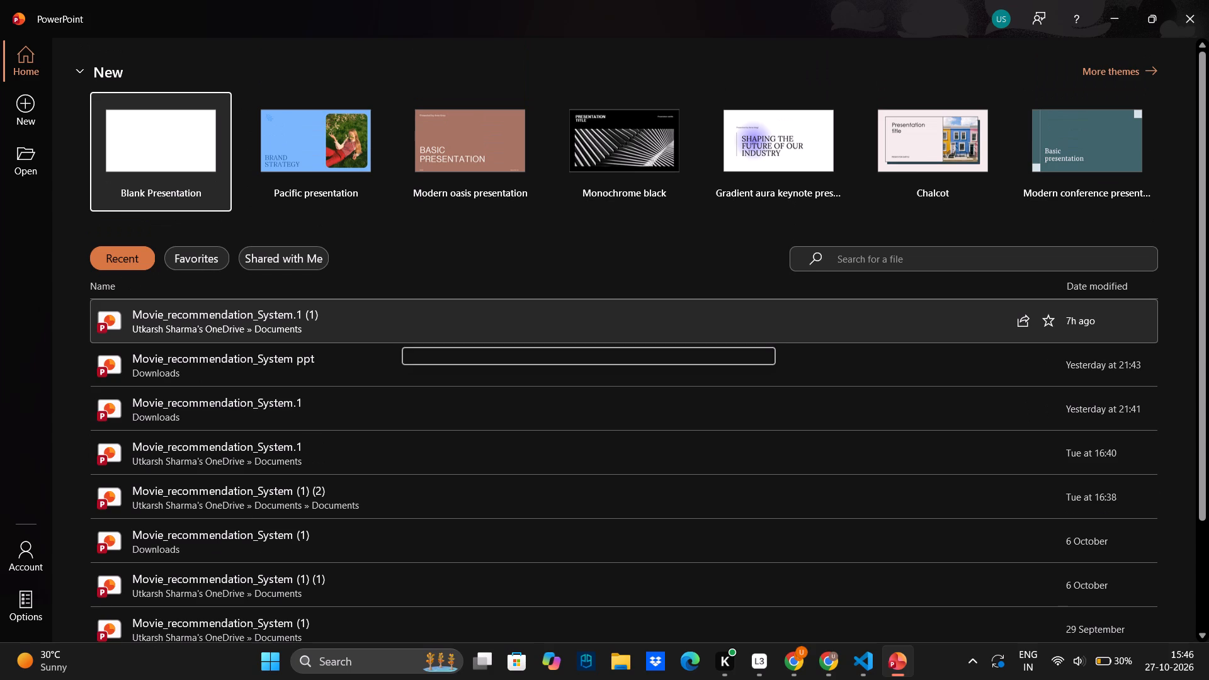
double_click(341, 371)
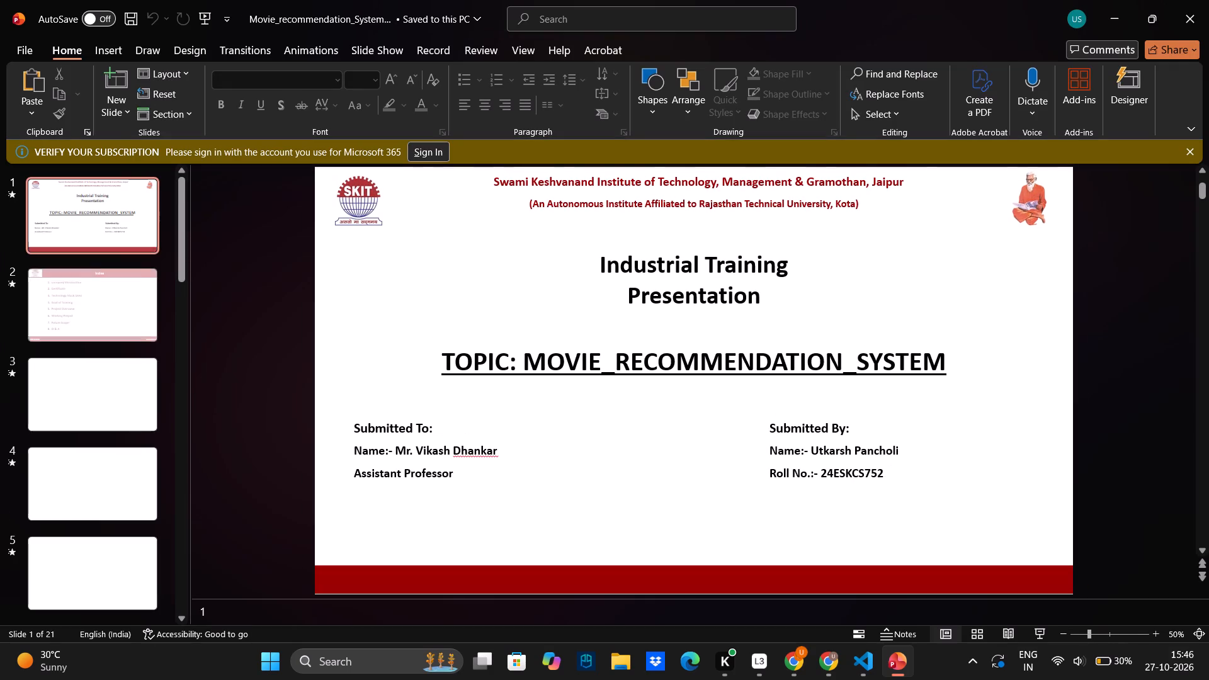
Review the presentation's opening slides, from the title and index through Technology Stack Used and Goal Of Training to Project Overview.
left_click(116, 316)
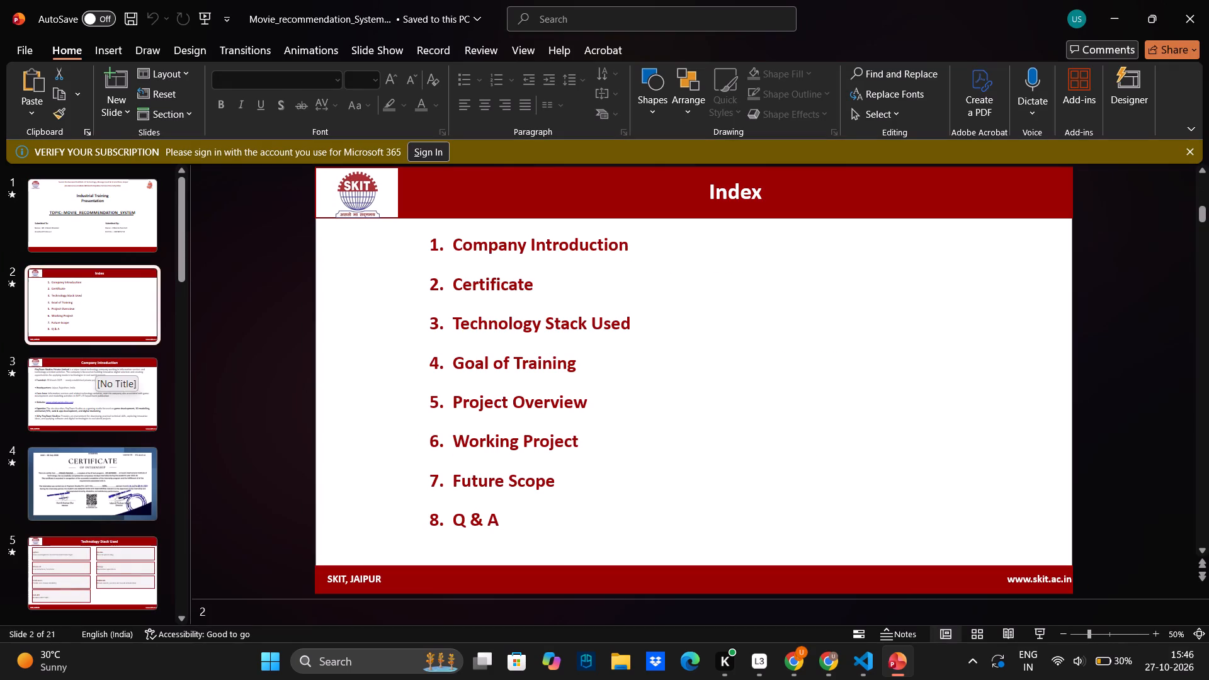
left_click(89, 216)
left_click(84, 279)
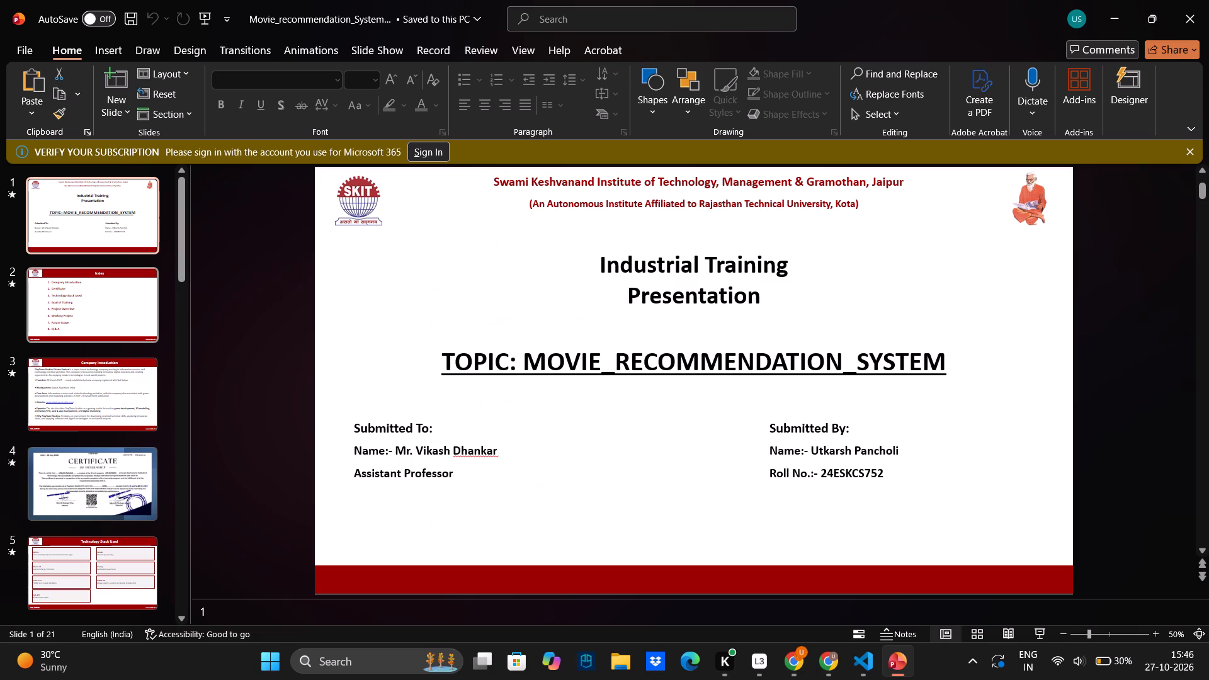
left_click(89, 366)
left_click(99, 479)
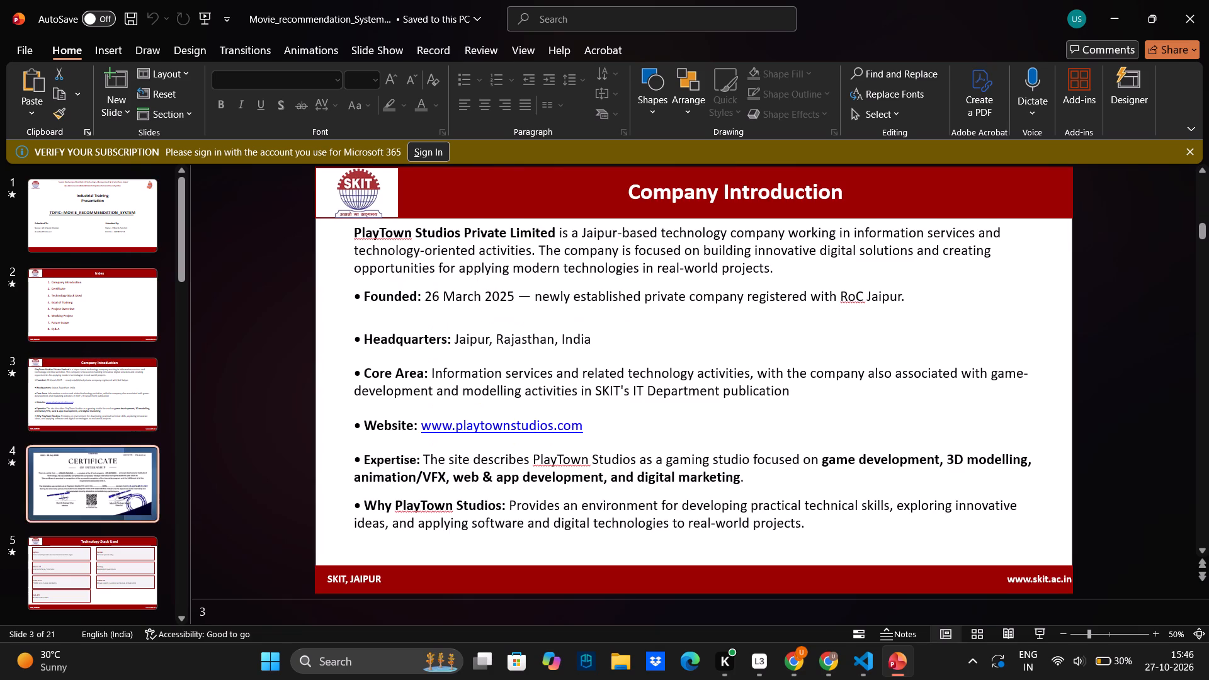
left_click(99, 553)
scroll(99, 553, "down", 2)
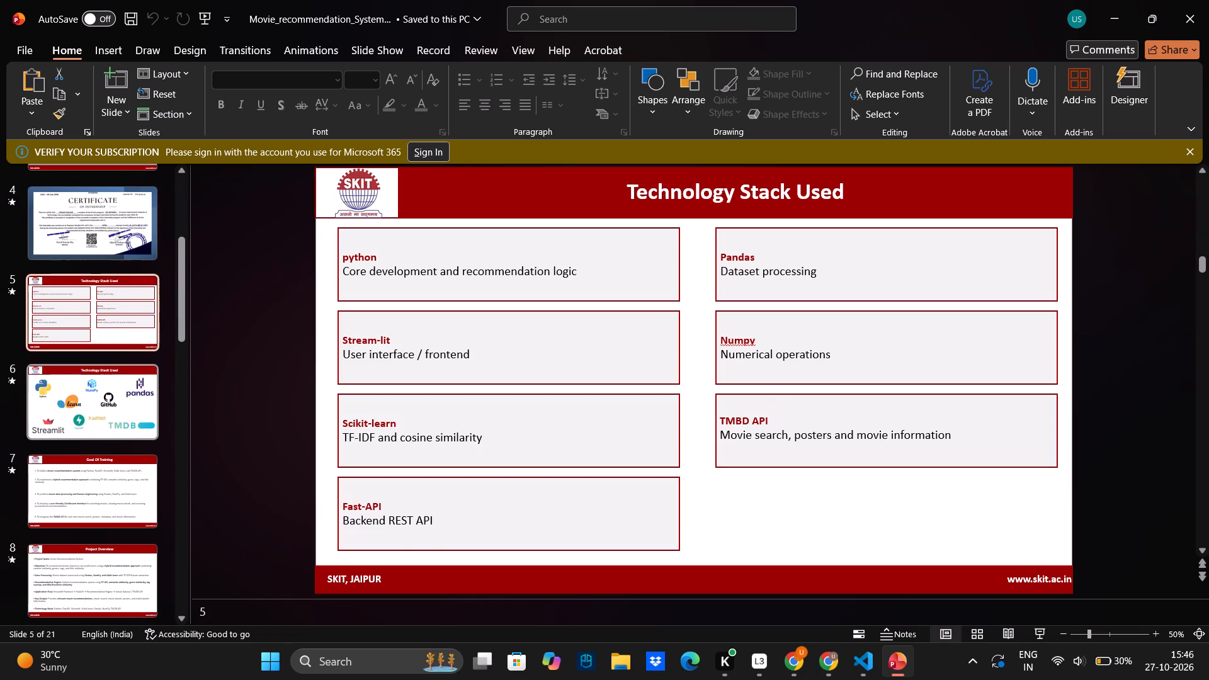
left_click(87, 419)
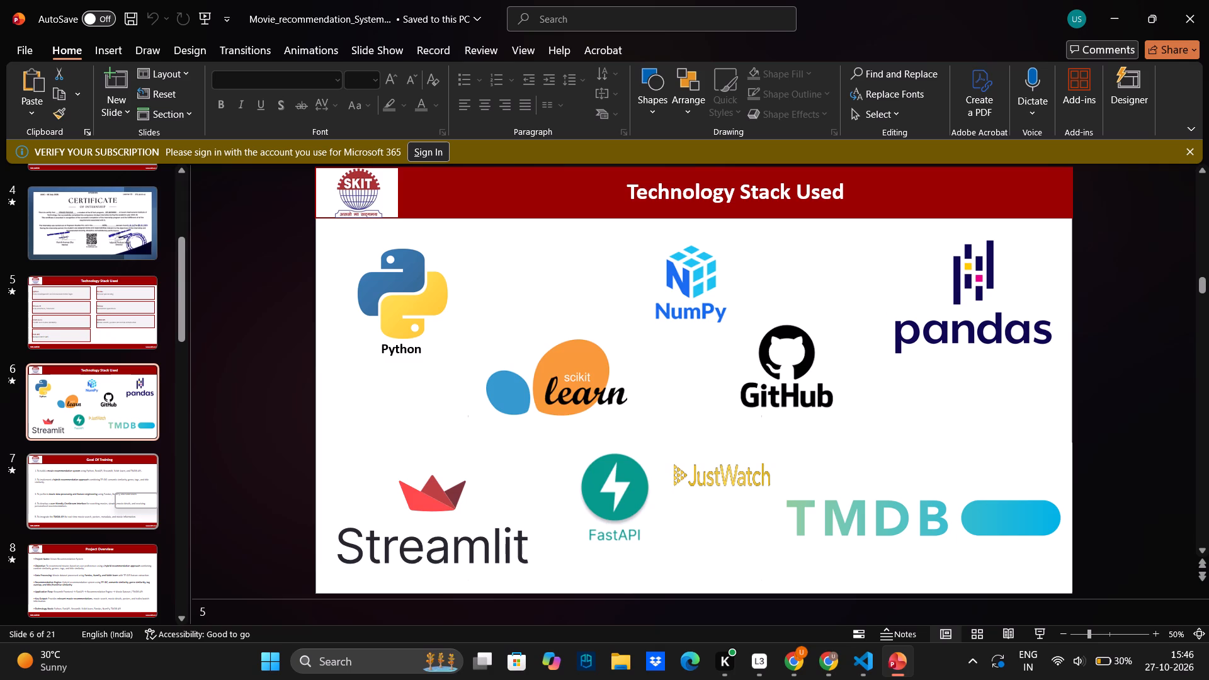
left_click(115, 480)
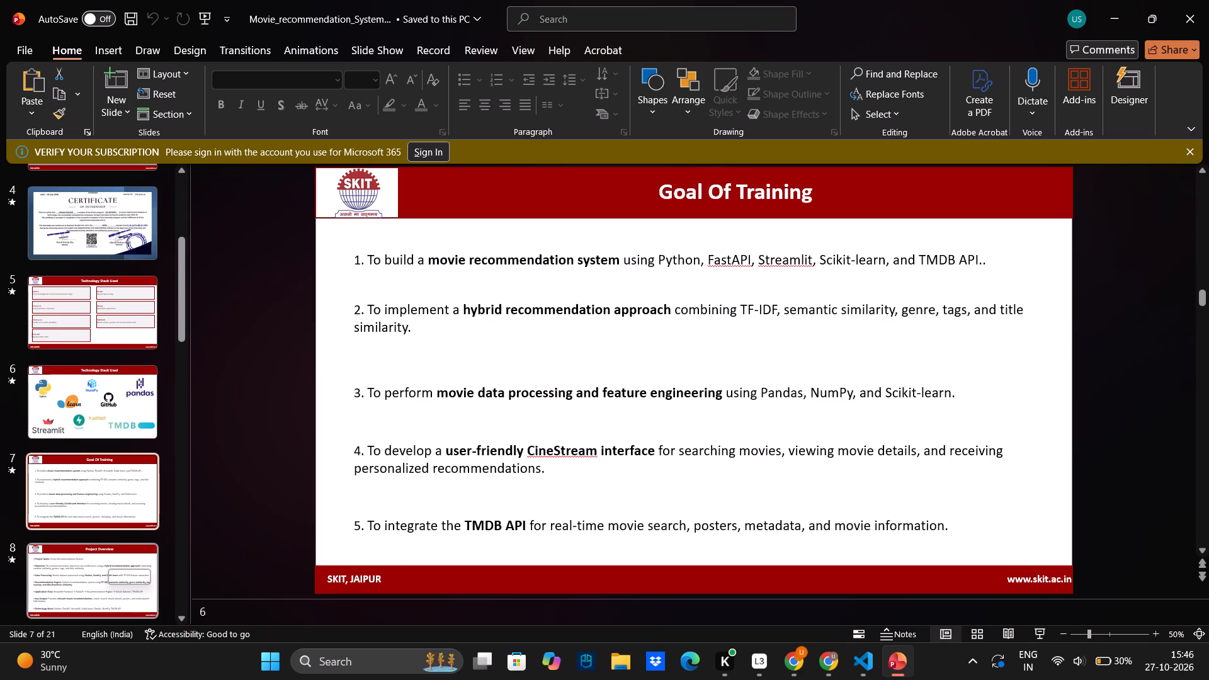
left_click(108, 557)
On the Project Screenshot-Home_Page slide, shrink the screenshot from its upper edge so it starts just below the red title banner.
scroll(108, 557, "down", 1)
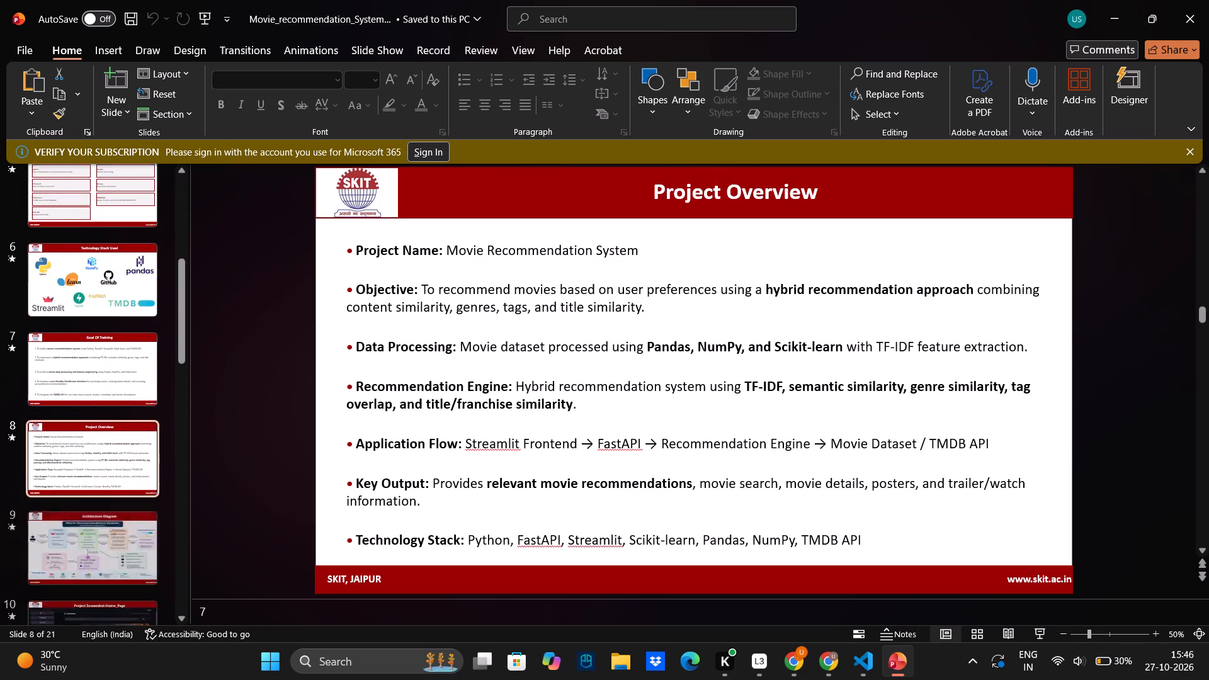
scroll(108, 557, "down", 1)
left_click(103, 339)
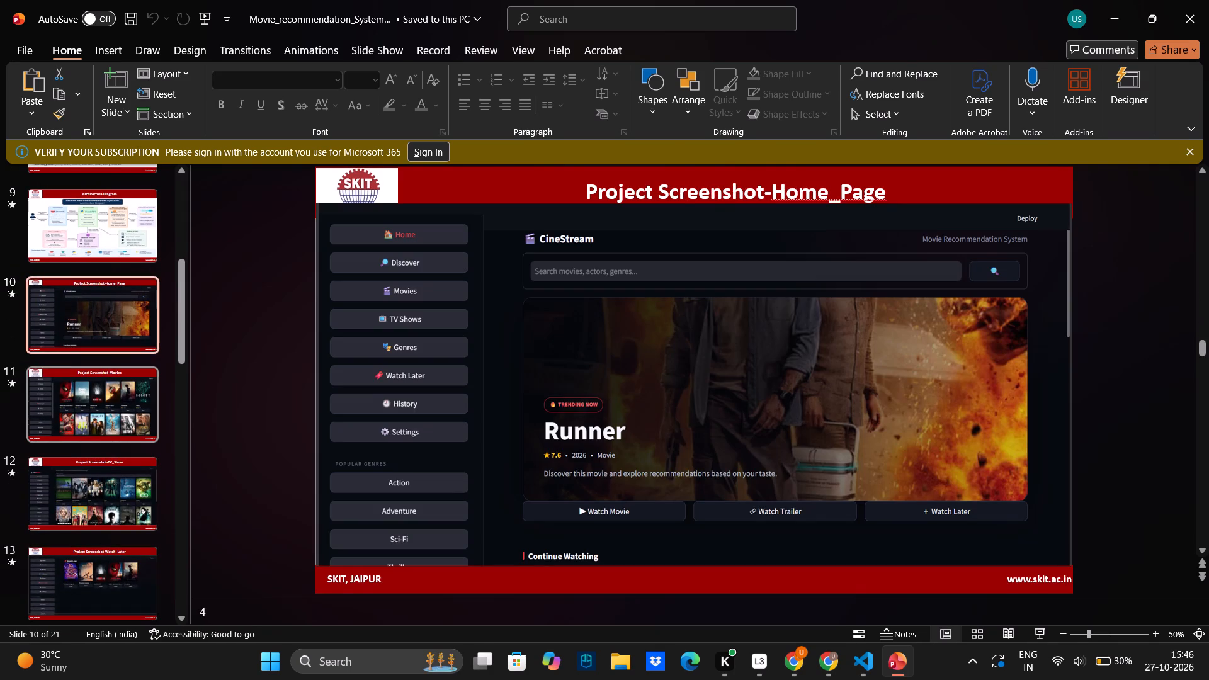
left_click(678, 206)
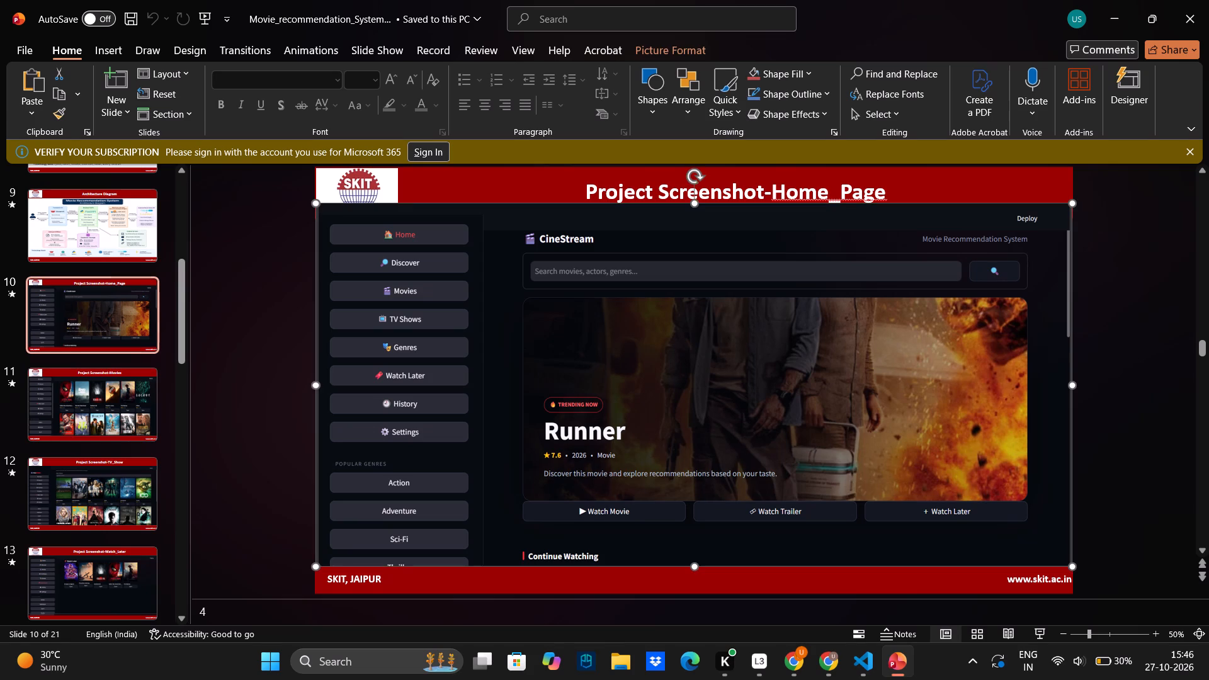
left_click_drag(693, 202, 693, 217)
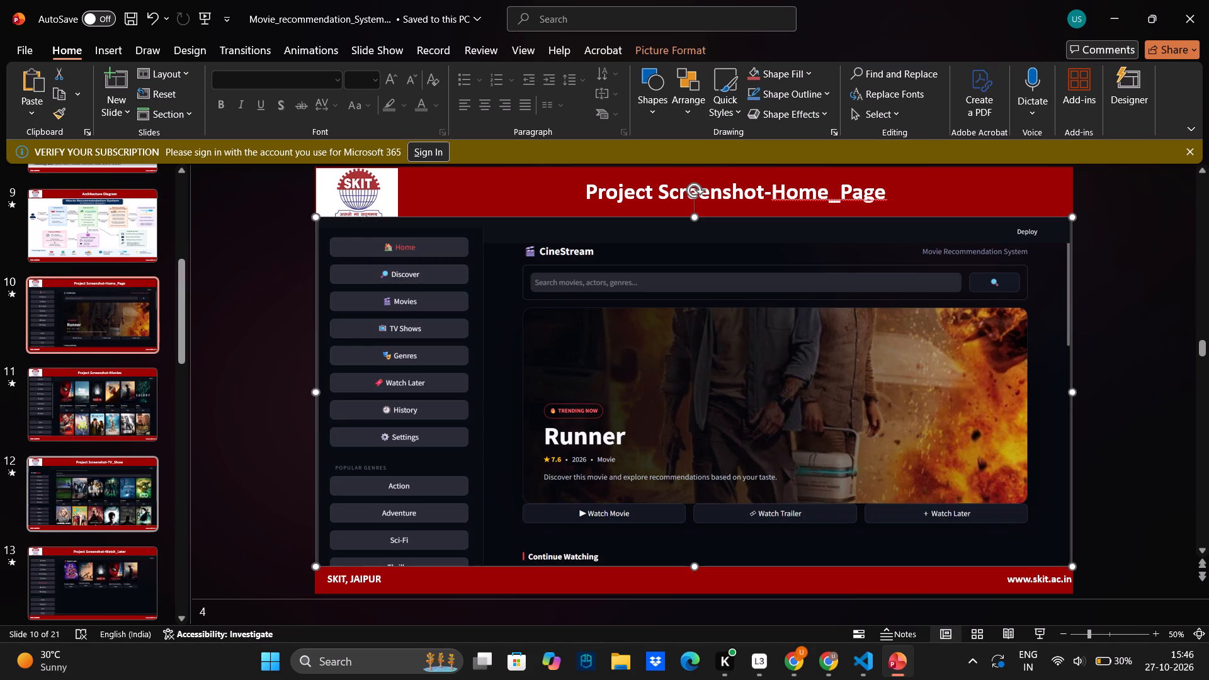
Review the remaining project screenshot slides, from Movies through History, and the Future Scope slide.
left_click(95, 414)
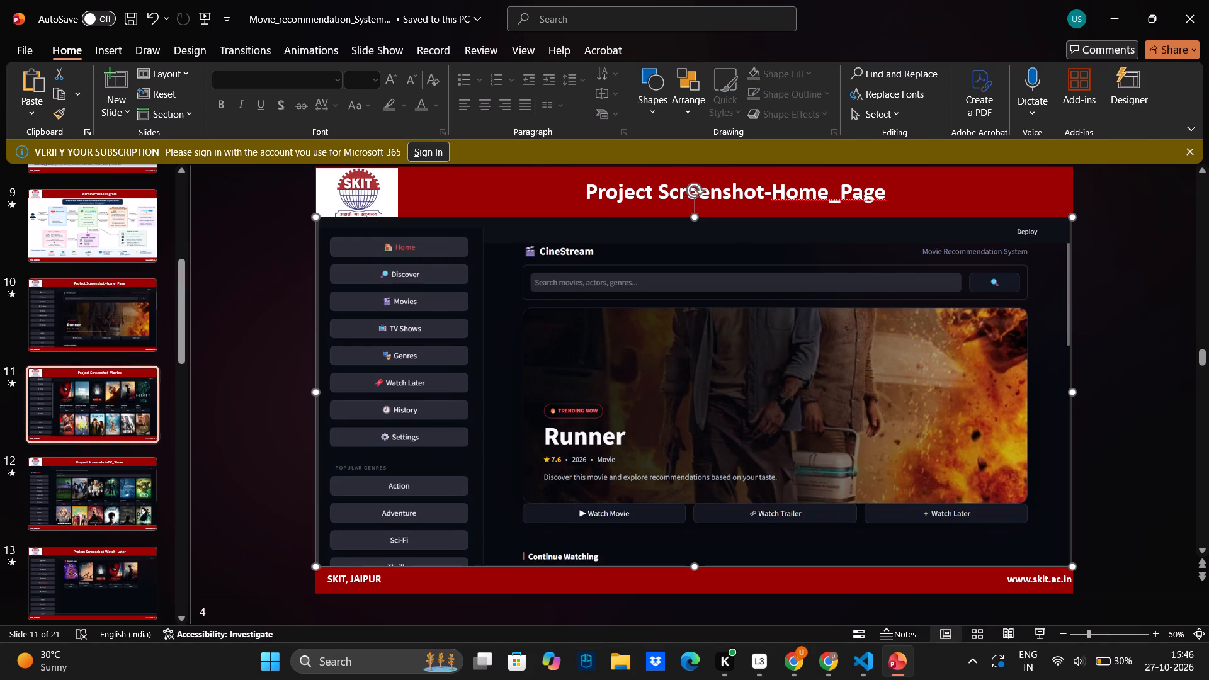
left_click(100, 467)
scroll(100, 467, "down", 1)
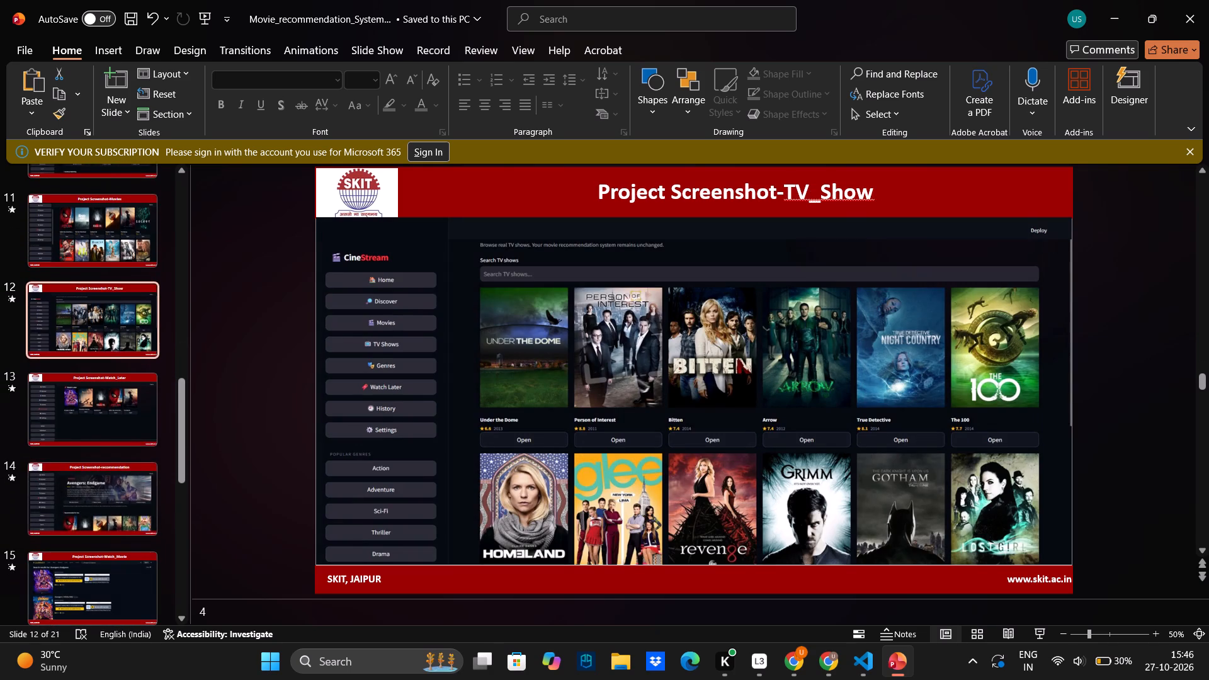
left_click(102, 422)
scroll(102, 422, "down", 1)
left_click(98, 412)
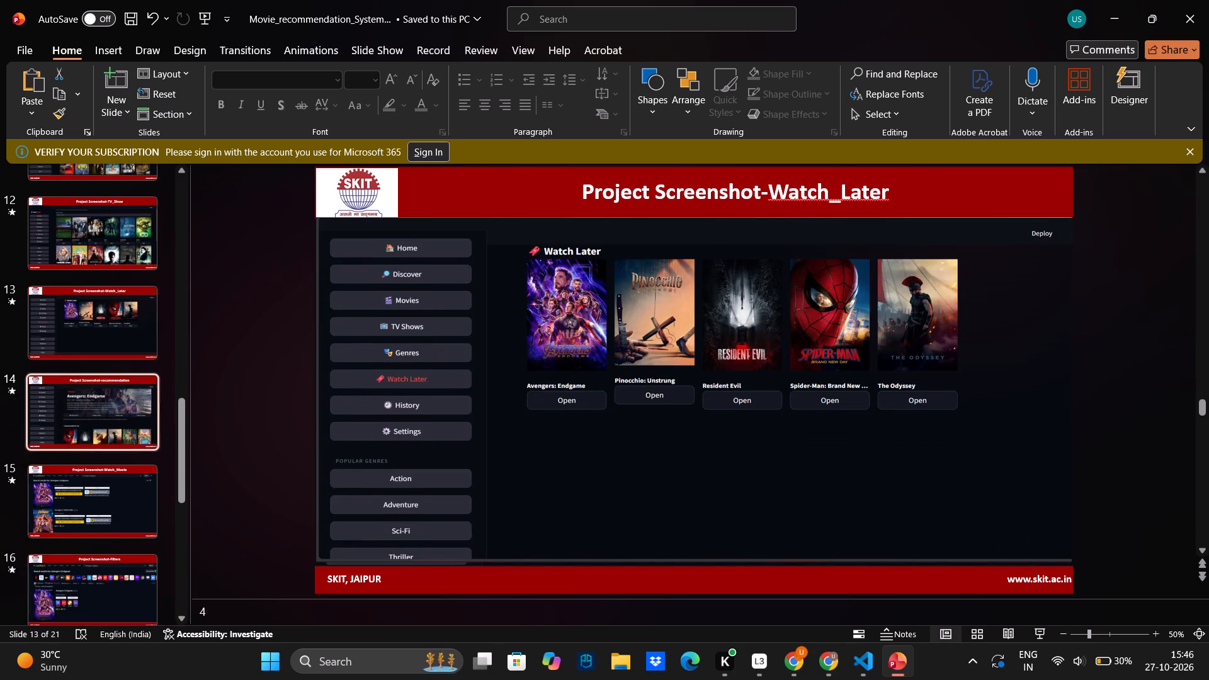
left_click(102, 491)
scroll(102, 491, "down", 1)
left_click(113, 377)
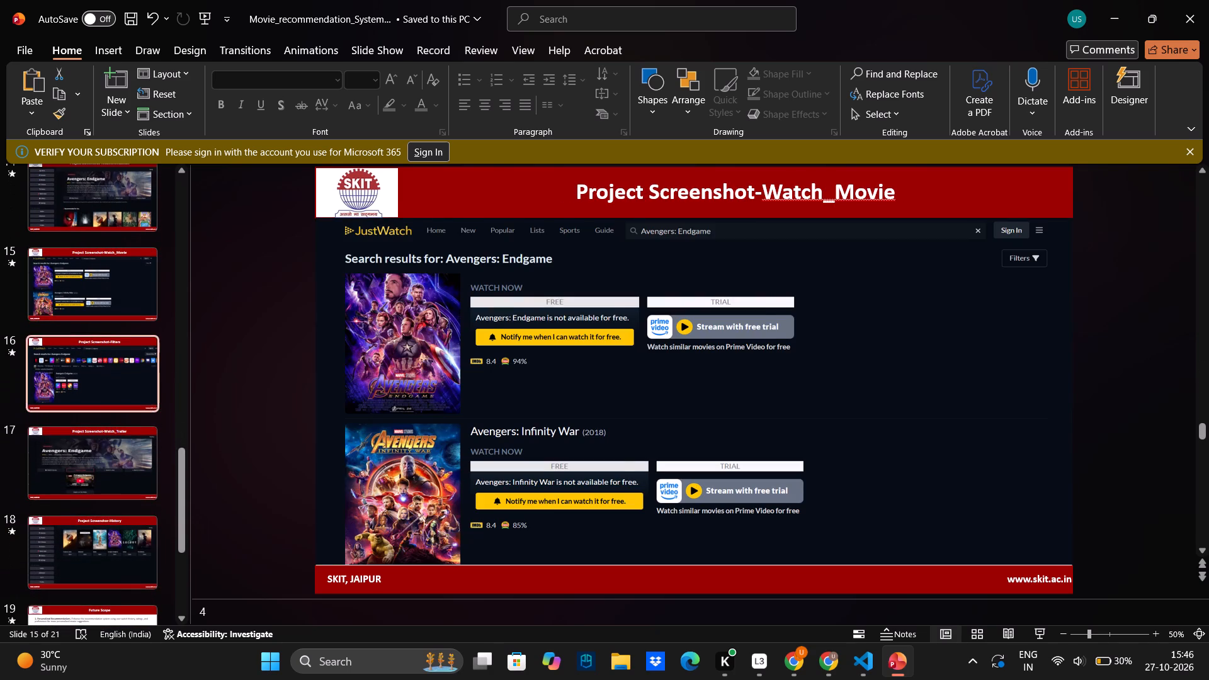
left_click(116, 448)
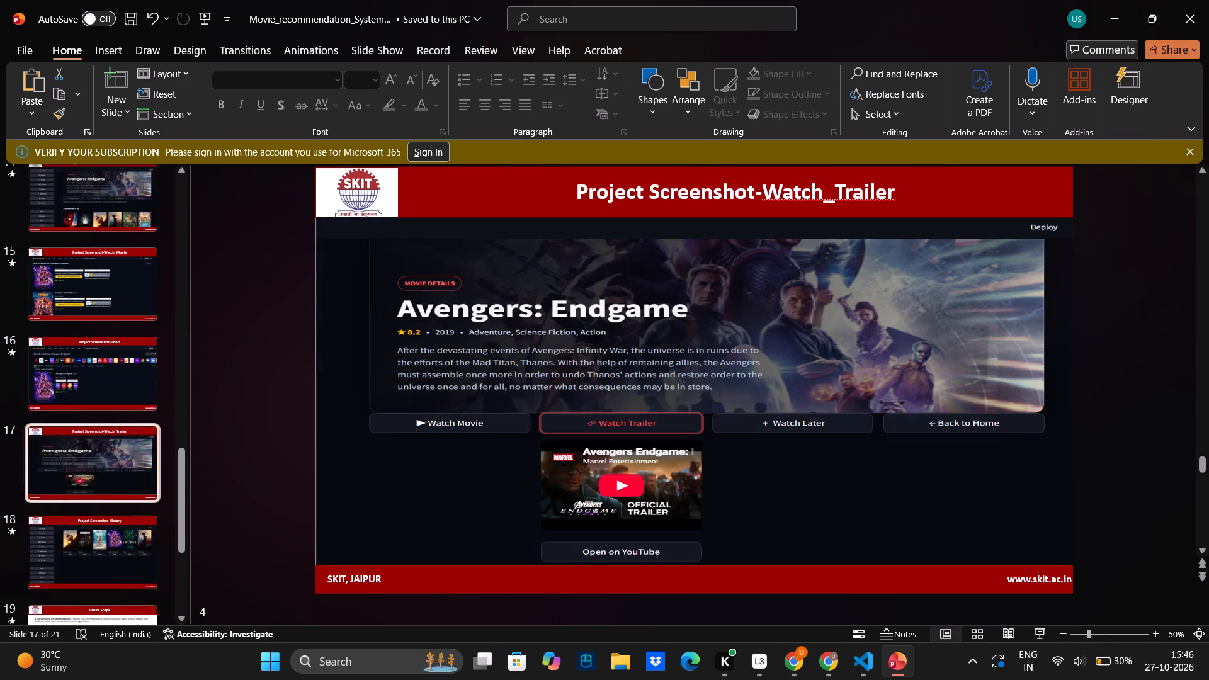
scroll(116, 448, "down", 1)
left_click(102, 458)
scroll(102, 458, "down", 3)
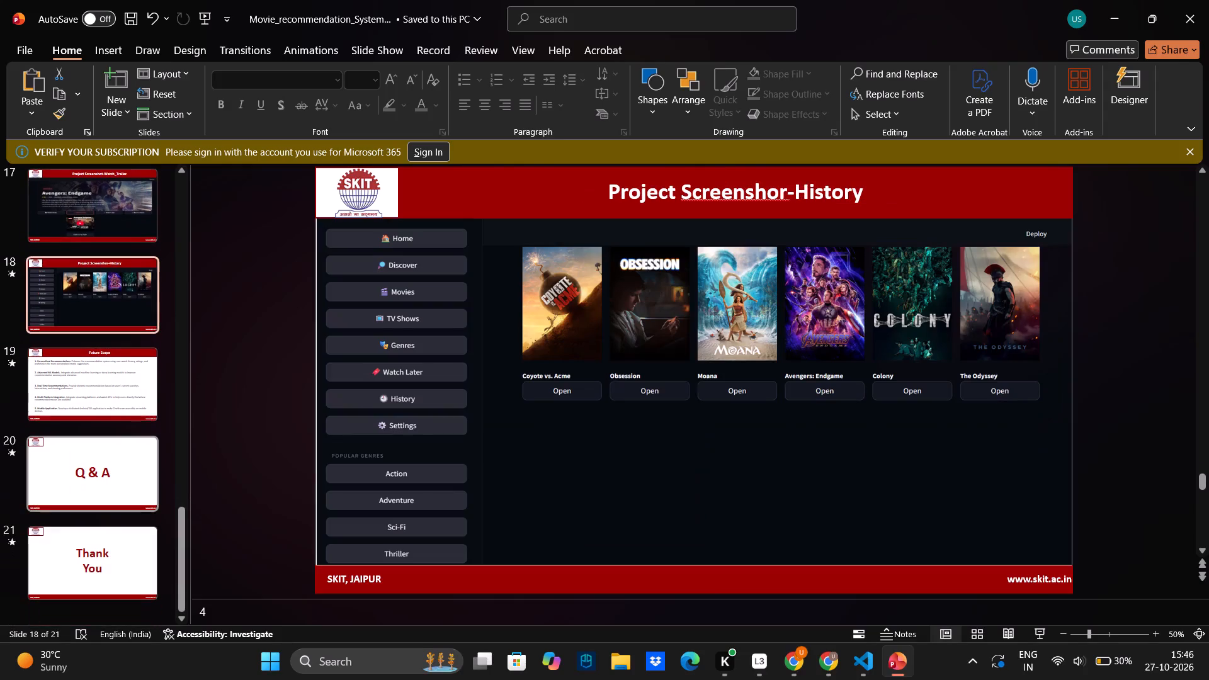
left_click(115, 378)
scroll(115, 378, "up", 15)
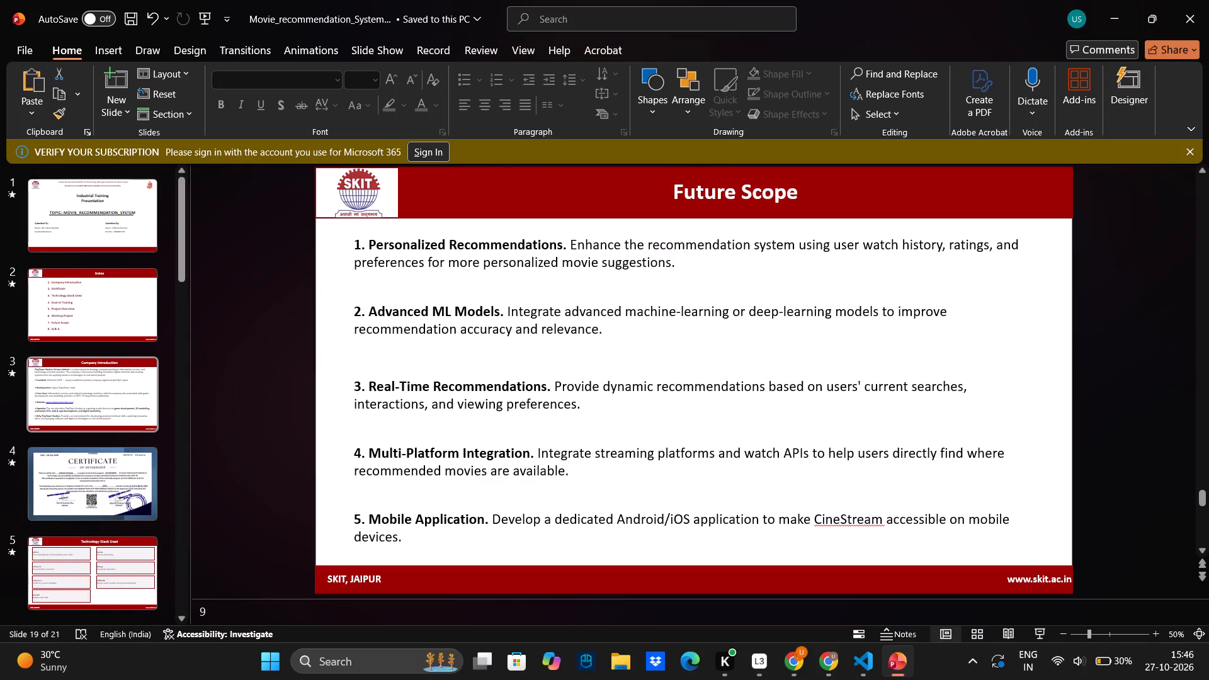
scroll(108, 176, "up", 1)
Turn on AutoSave by uploading the presentation to OneDrive - Personal.
left_click(99, 22)
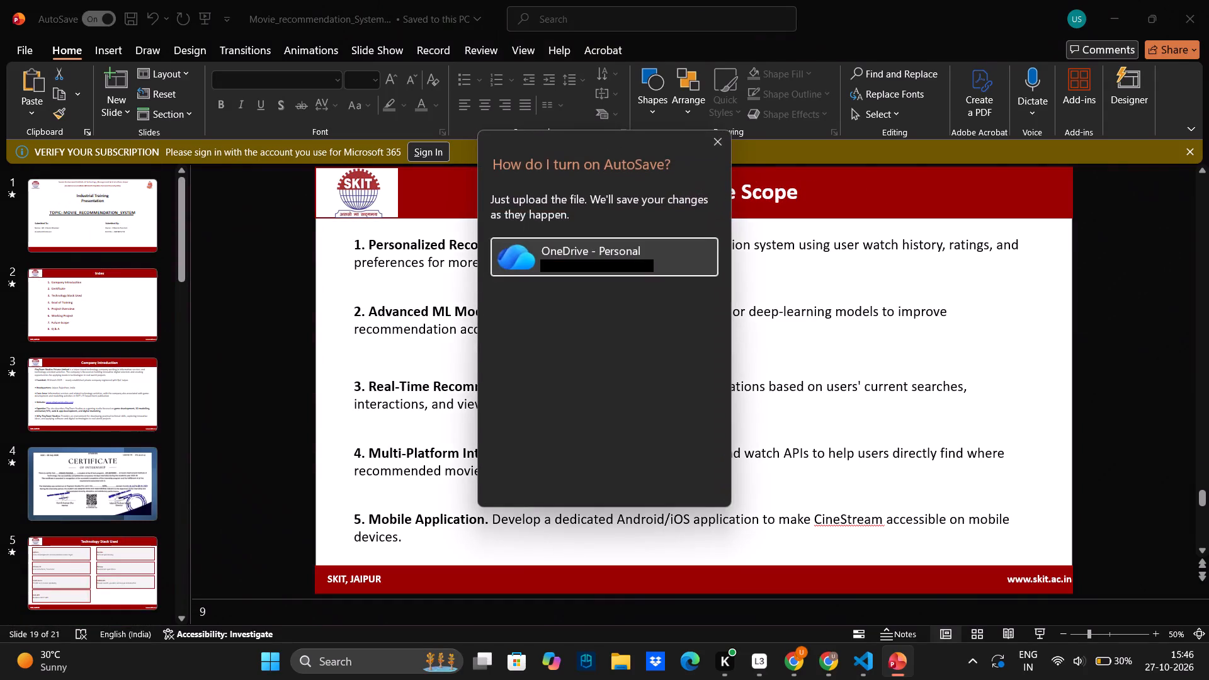
left_click(571, 250)
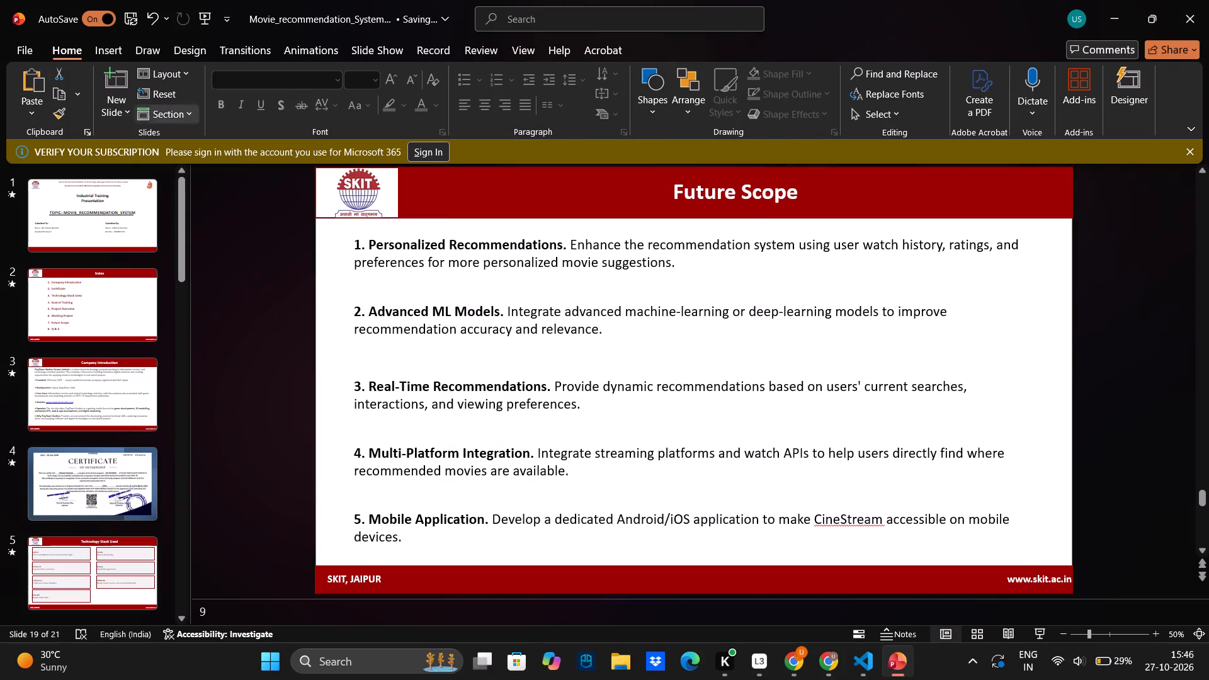
Save a copy of the presentation in the OneDrive Documents folder, named with the student's roll number, name and PPT separated by underscores.
left_click(23, 47)
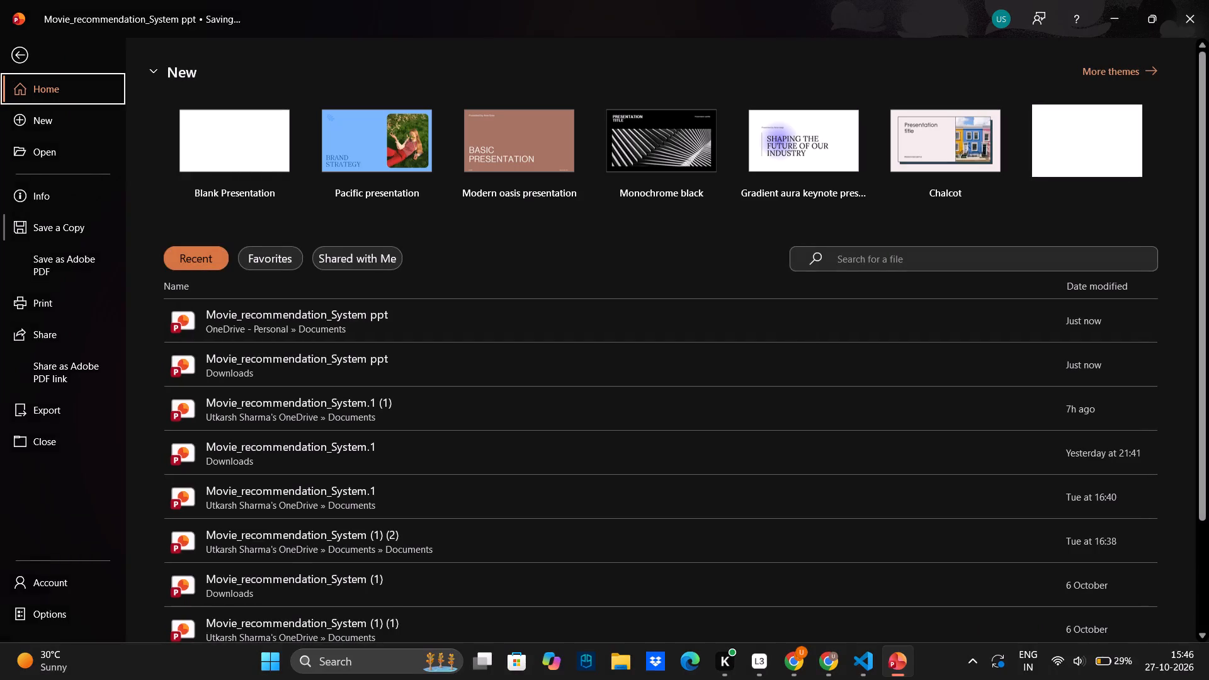
left_click(60, 232)
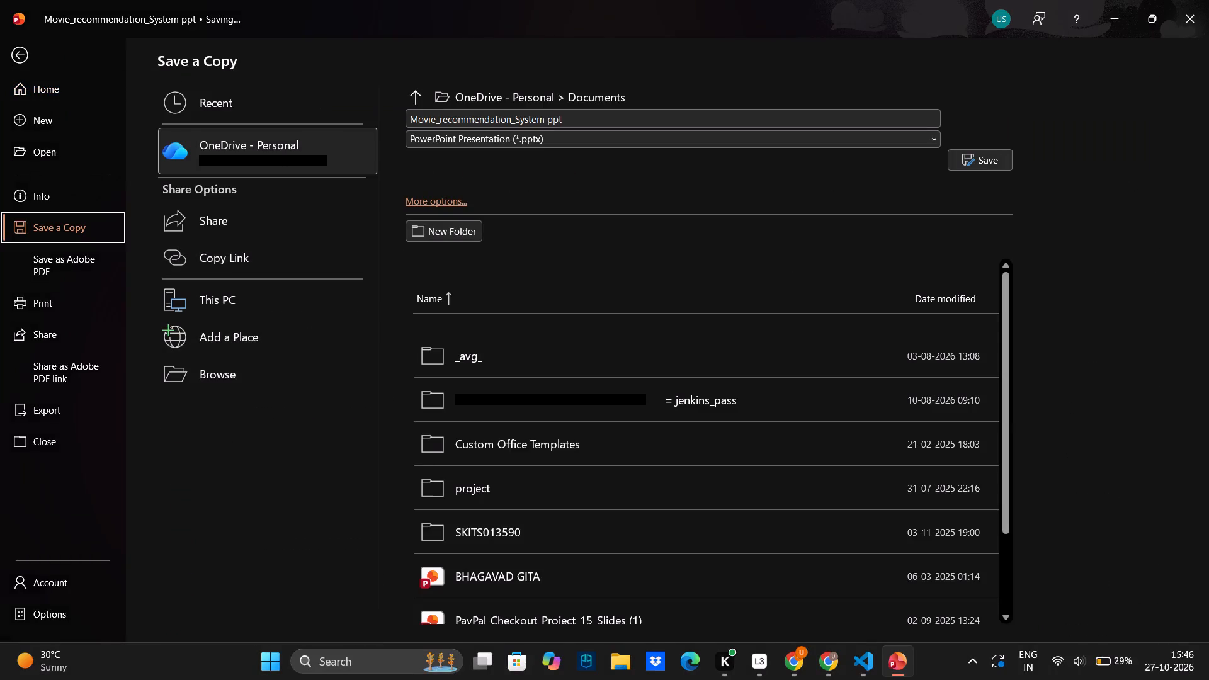
left_click(192, 385)
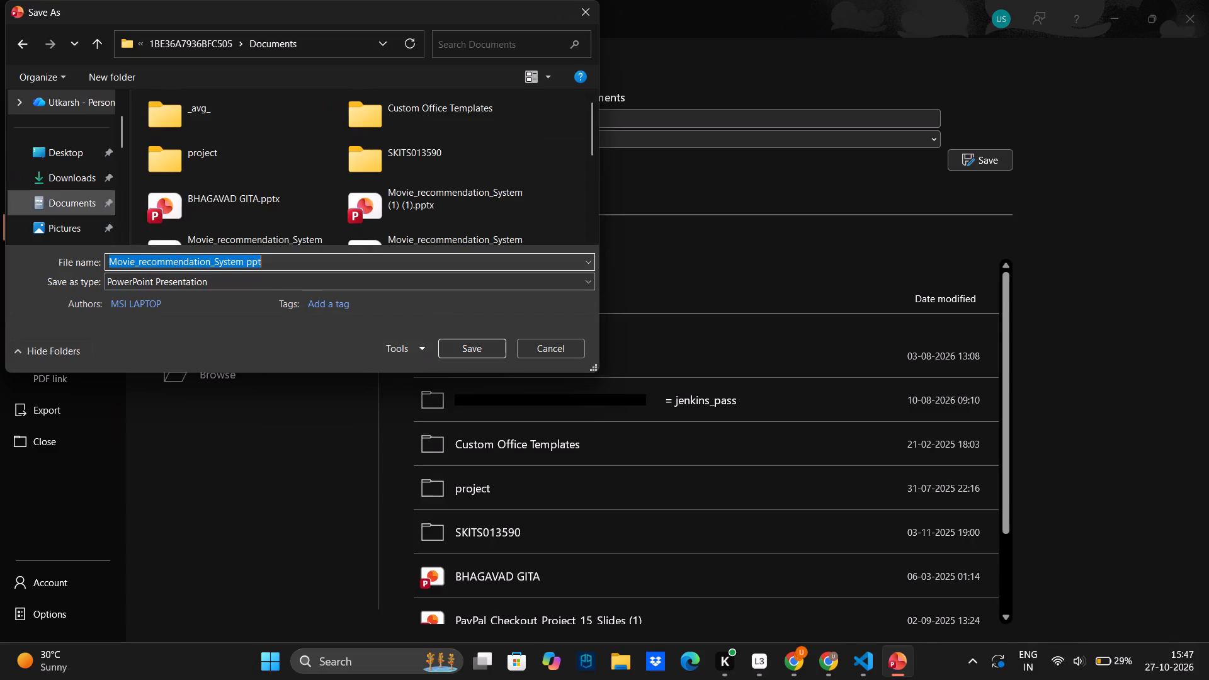
left_click(264, 262)
left_click_drag(264, 262, 123, 260)
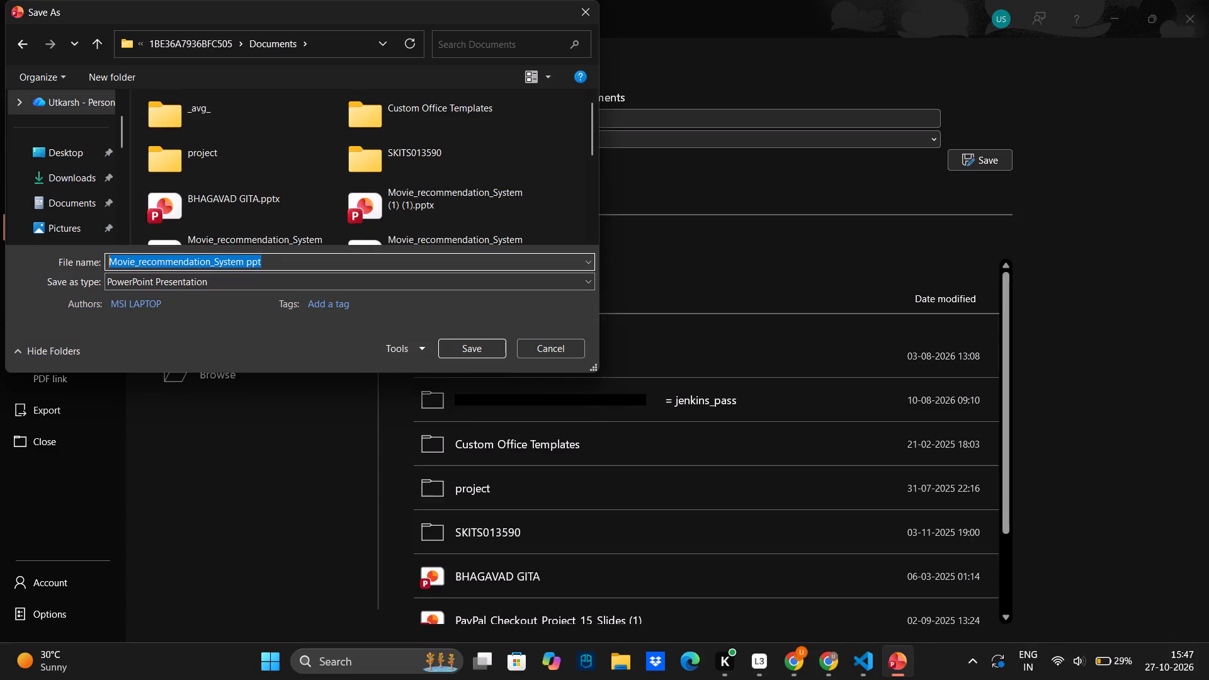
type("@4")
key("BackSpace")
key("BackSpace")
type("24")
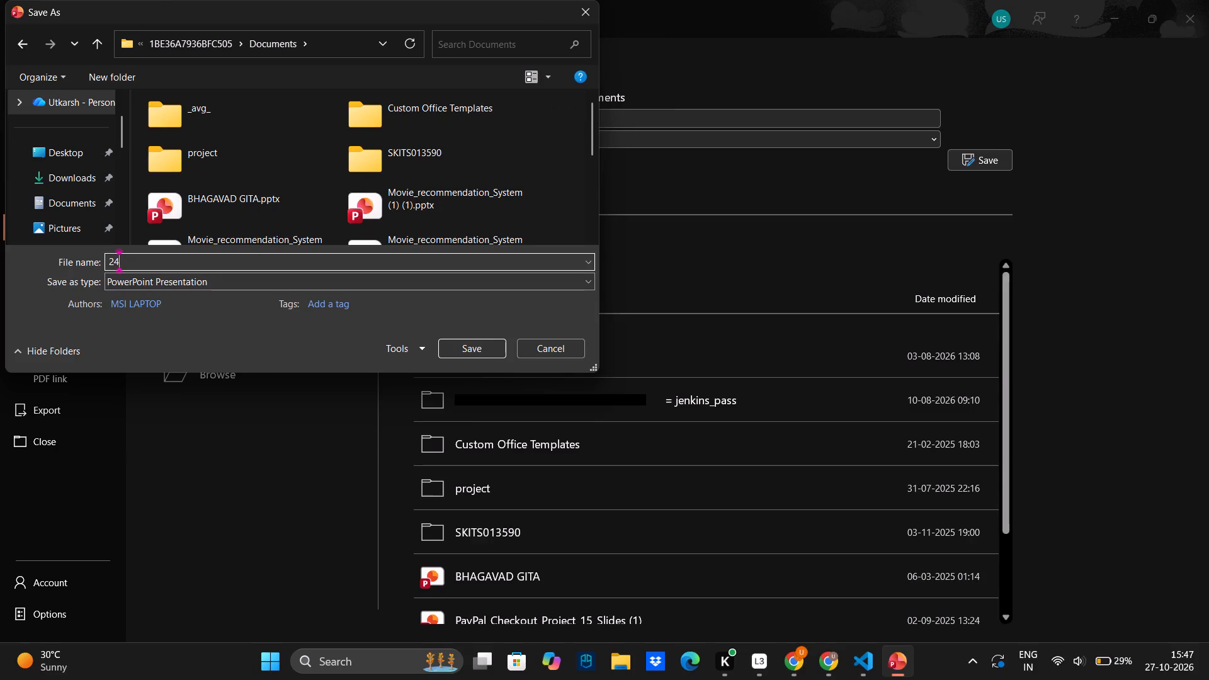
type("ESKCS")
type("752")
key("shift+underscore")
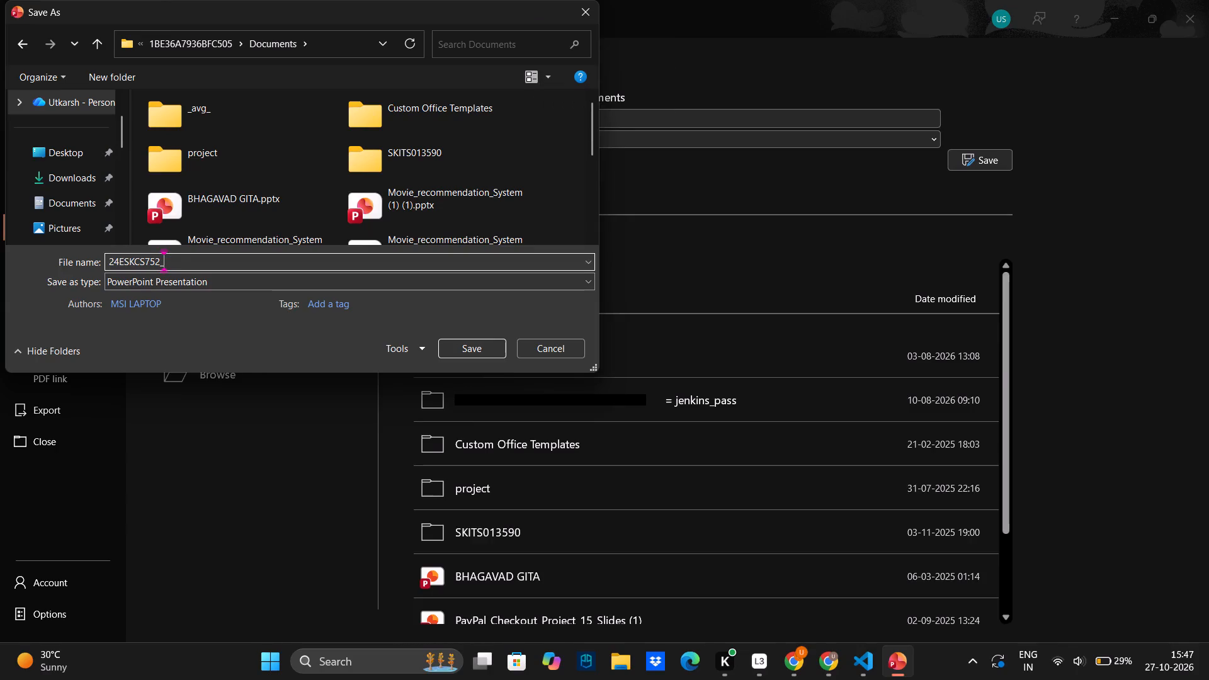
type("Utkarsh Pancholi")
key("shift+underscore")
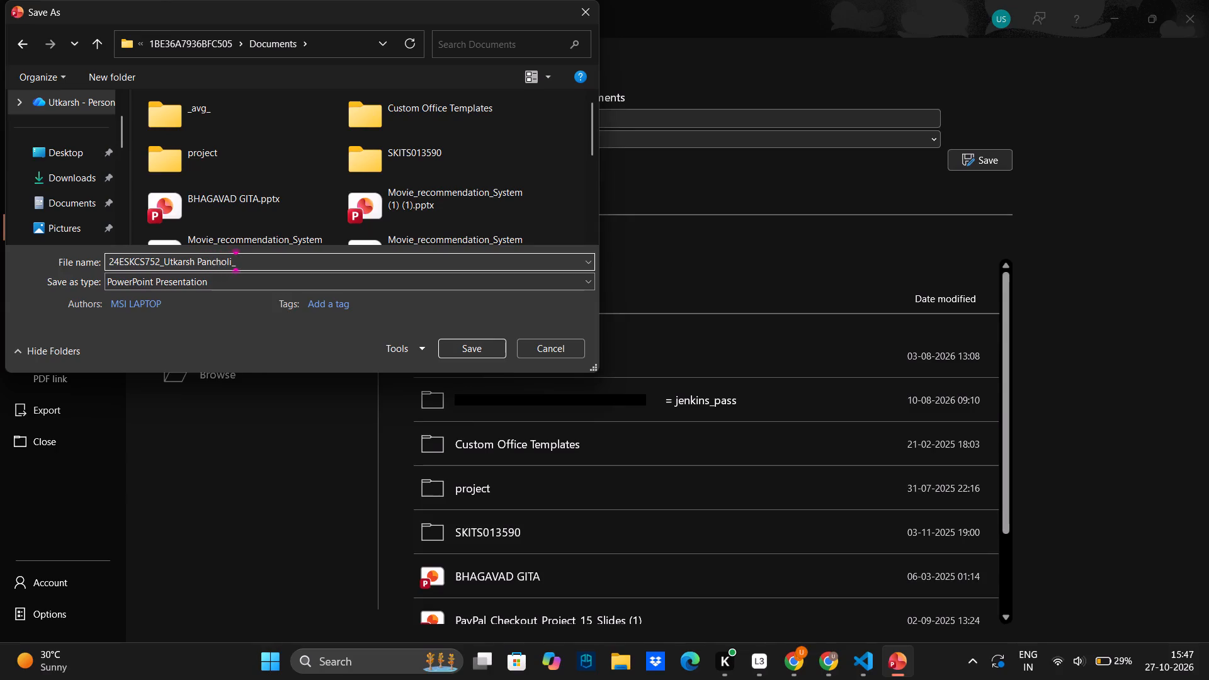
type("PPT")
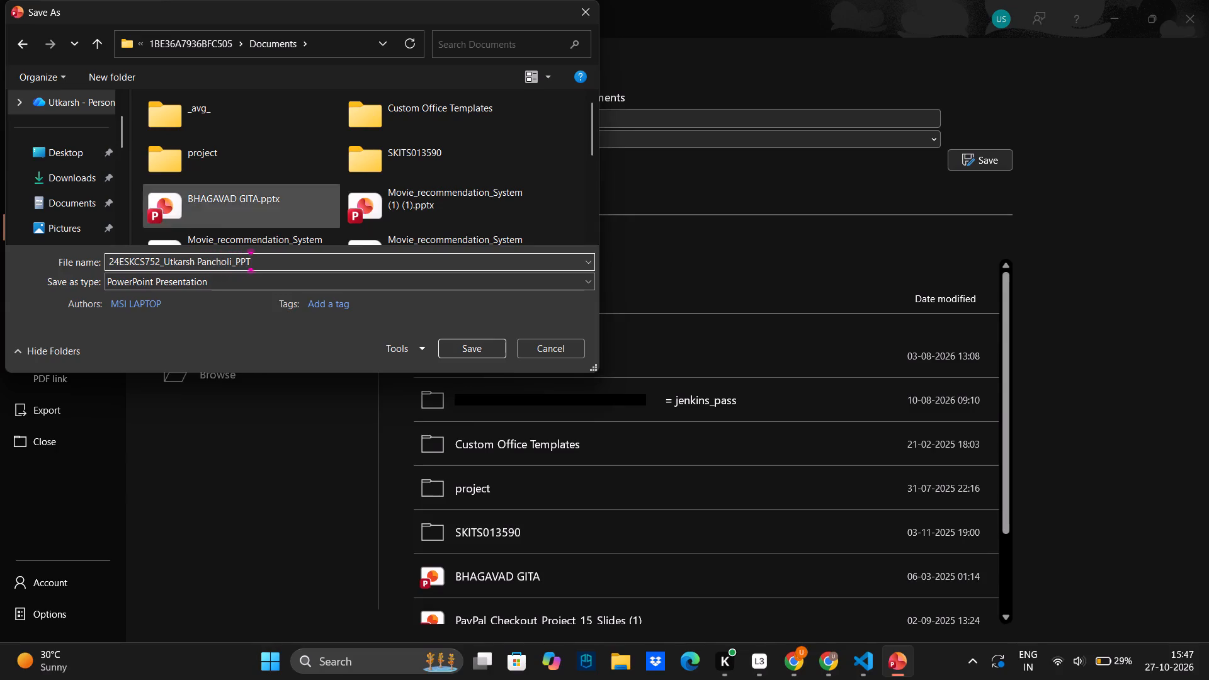
left_click(207, 285)
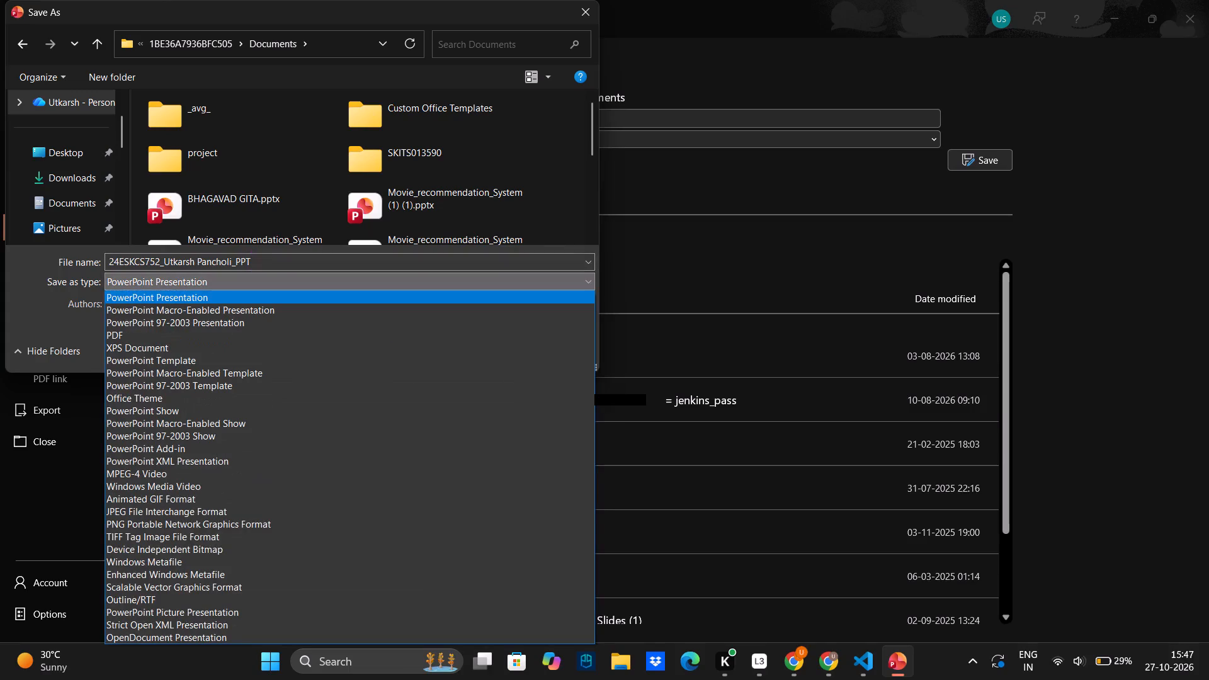
left_click(207, 285)
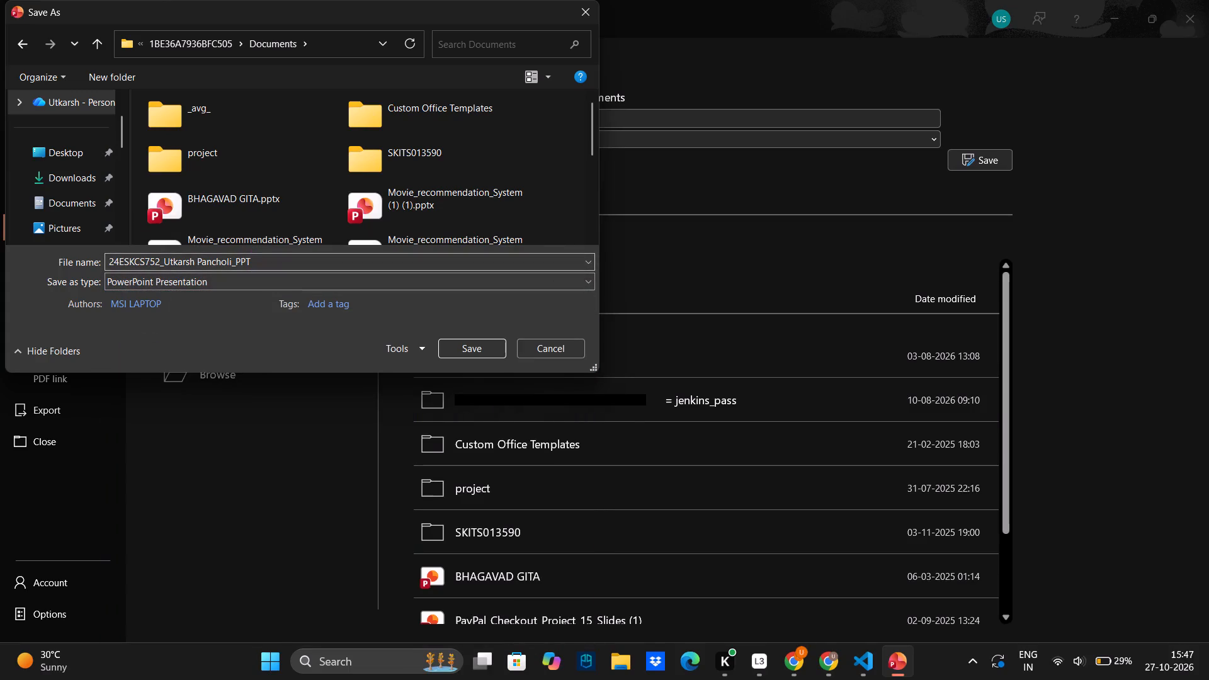
left_click(482, 346)
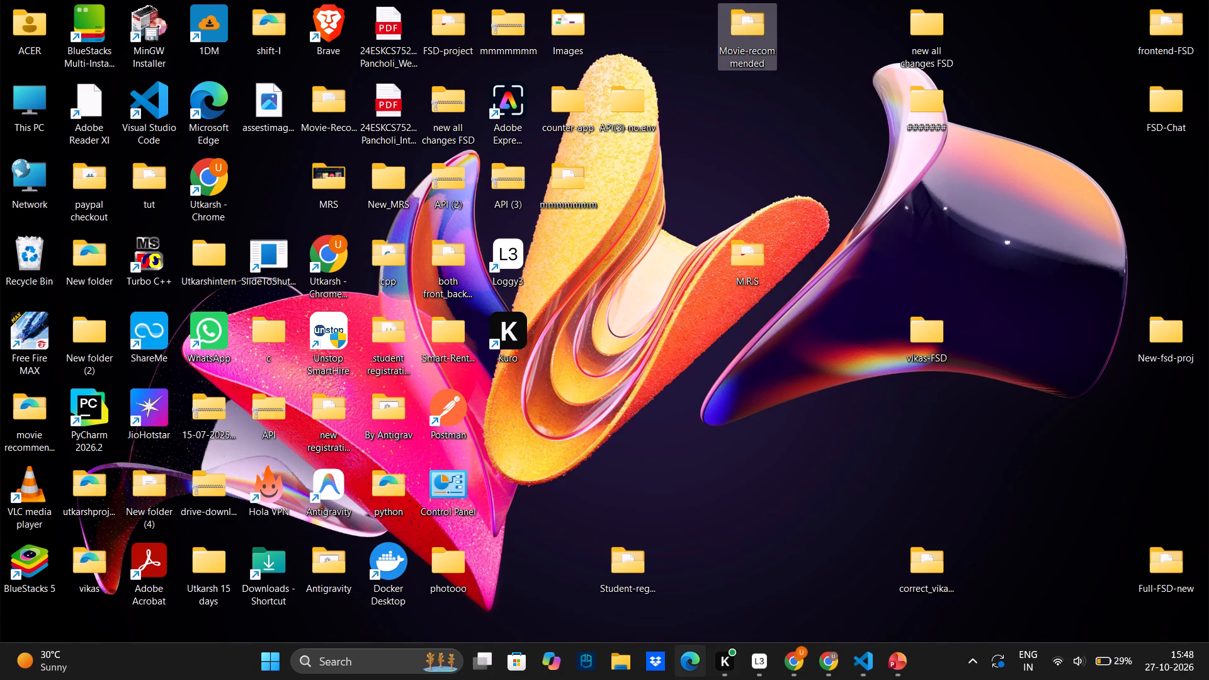
In File Explorer, look through the Downloads and Desktop folders for the newly saved copy of the presentation.
left_click(625, 659)
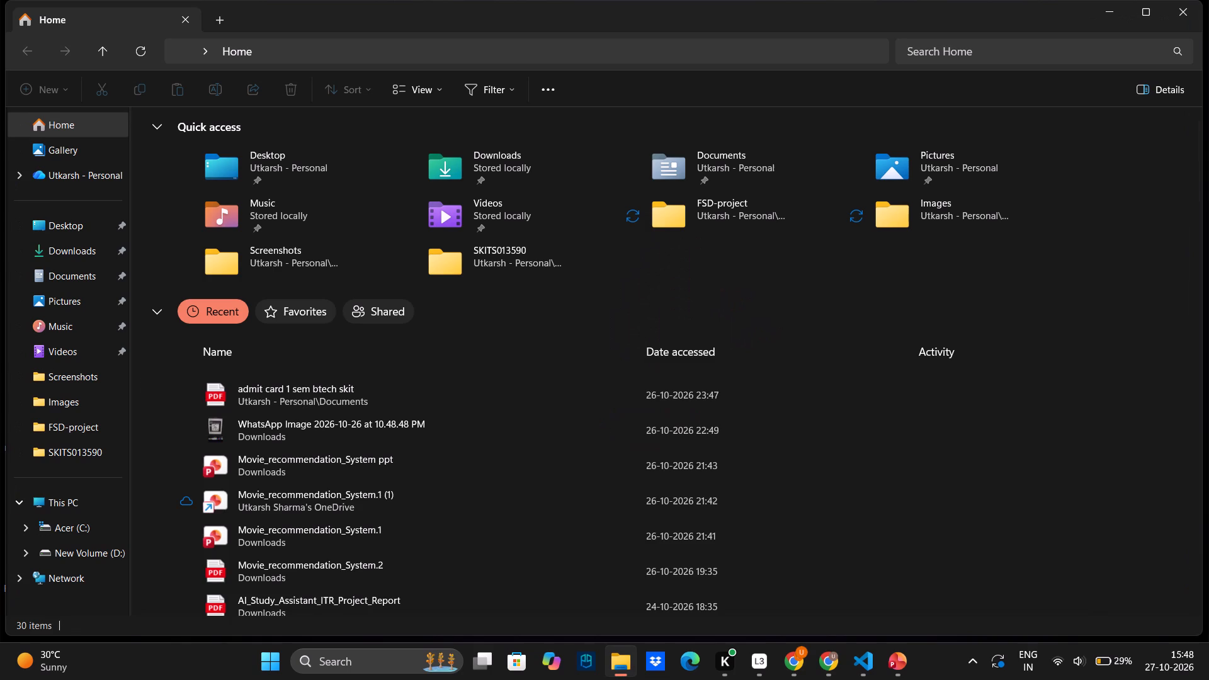
left_click(69, 253)
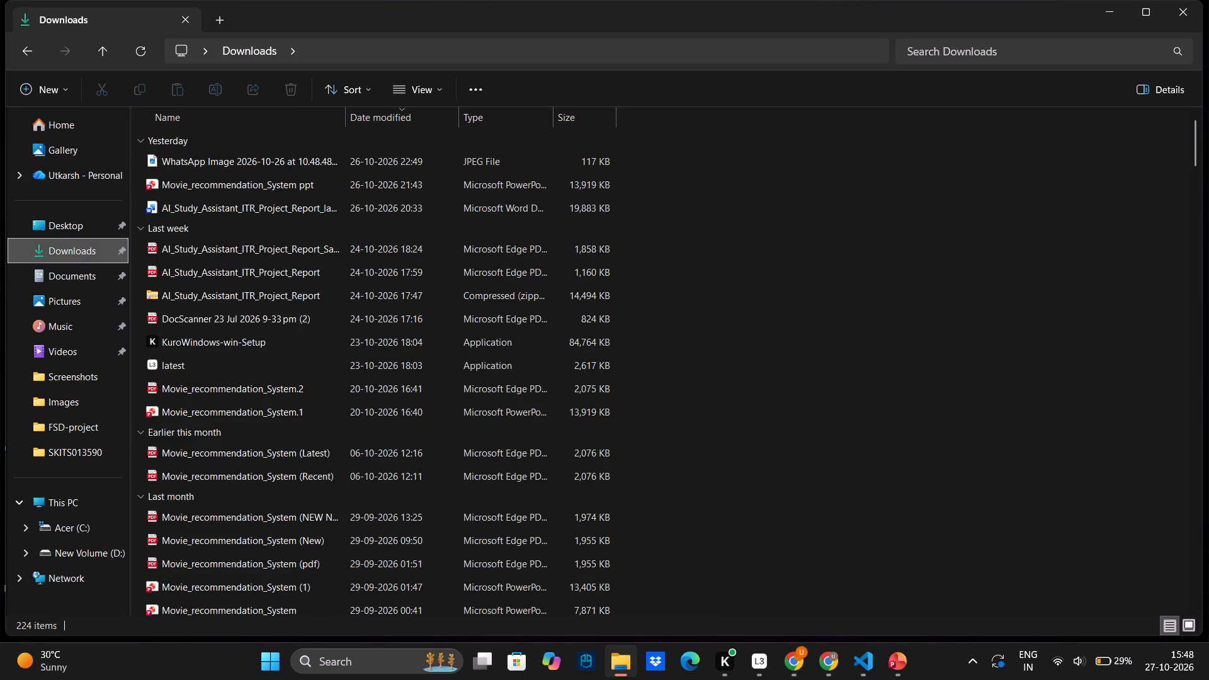
scroll(273, 416, "down", 1)
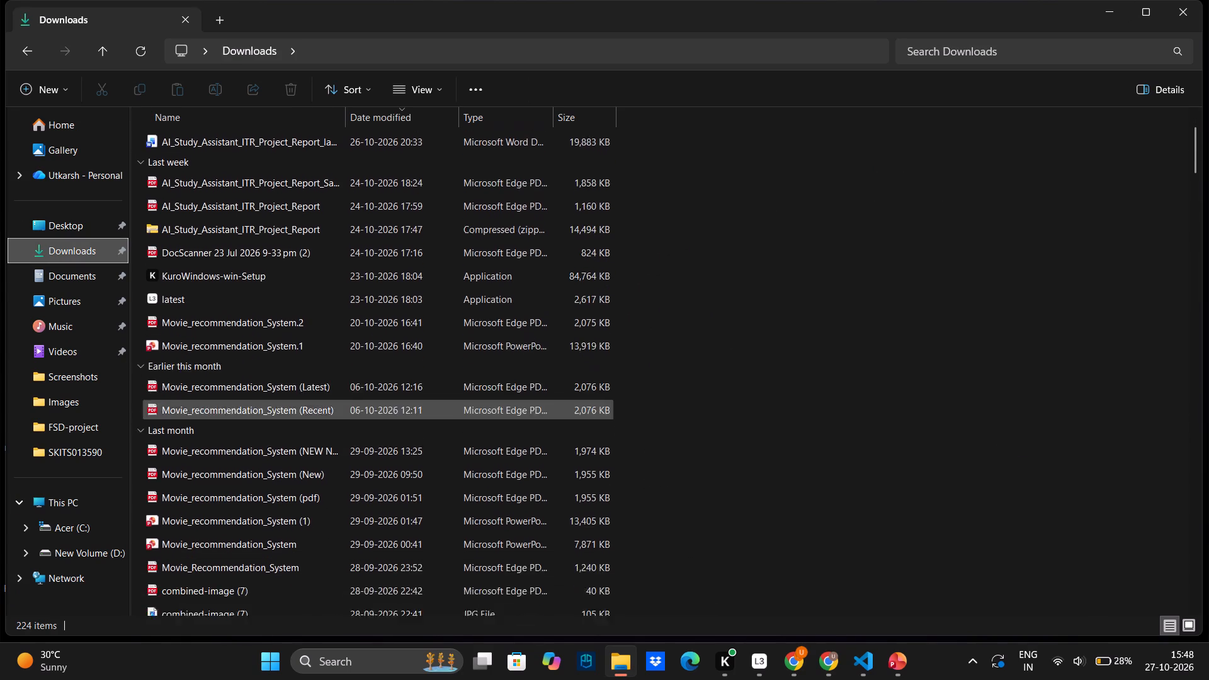
scroll(273, 416, "down", 6)
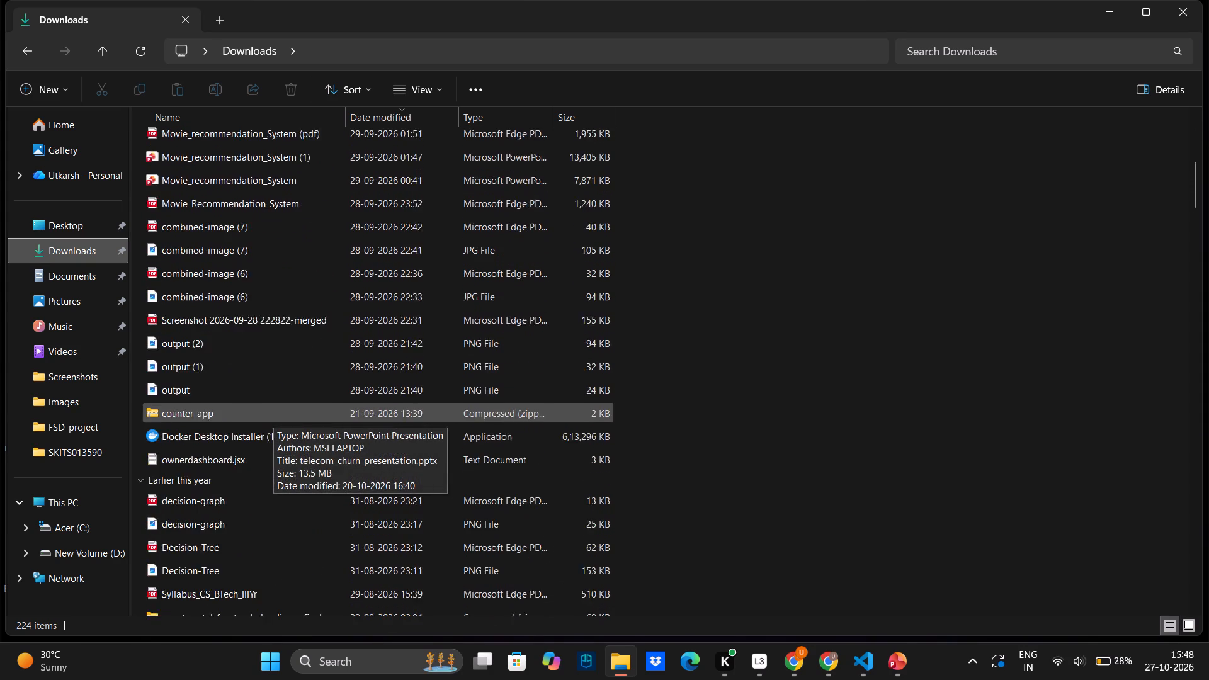
scroll(273, 416, "down", 3)
left_click(79, 220)
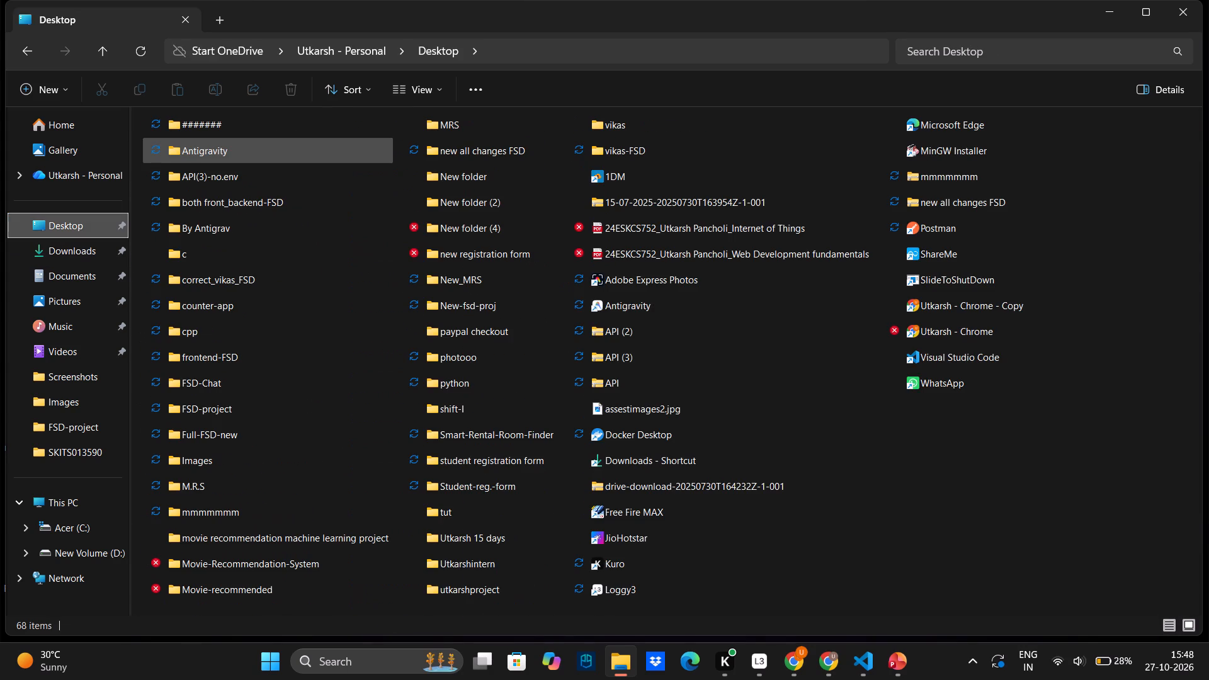
scroll(684, 354, "down", 1)
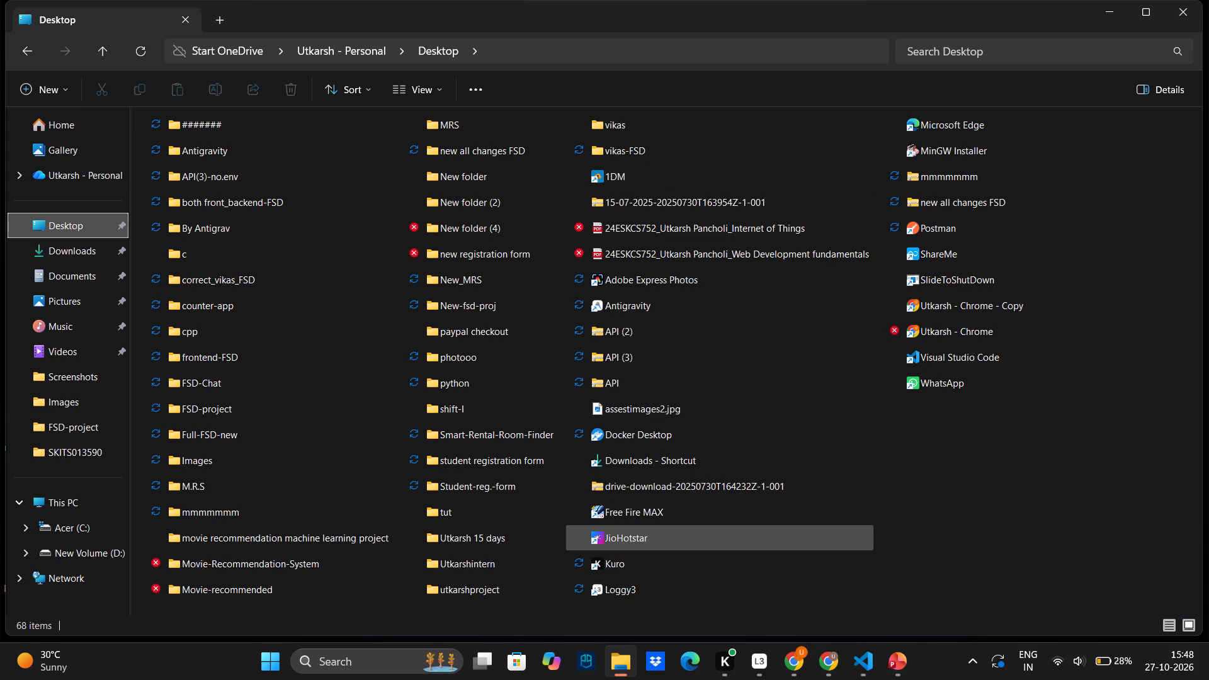
scroll(713, 529, "down", 2)
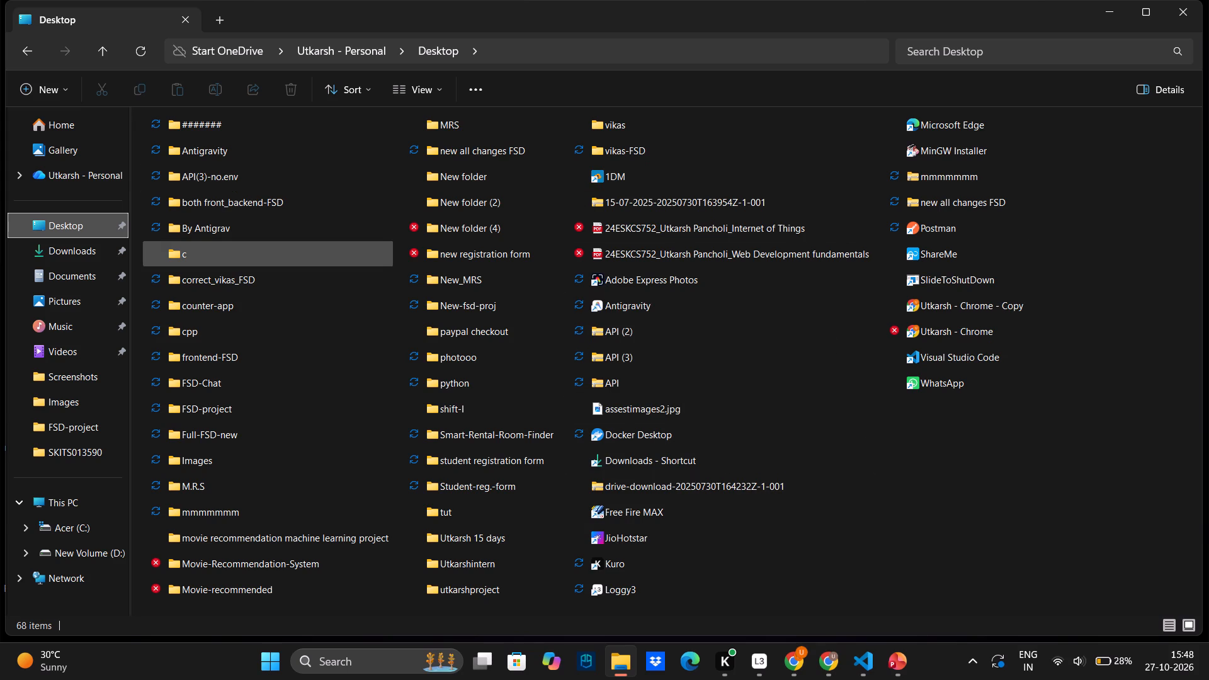
left_click(54, 247)
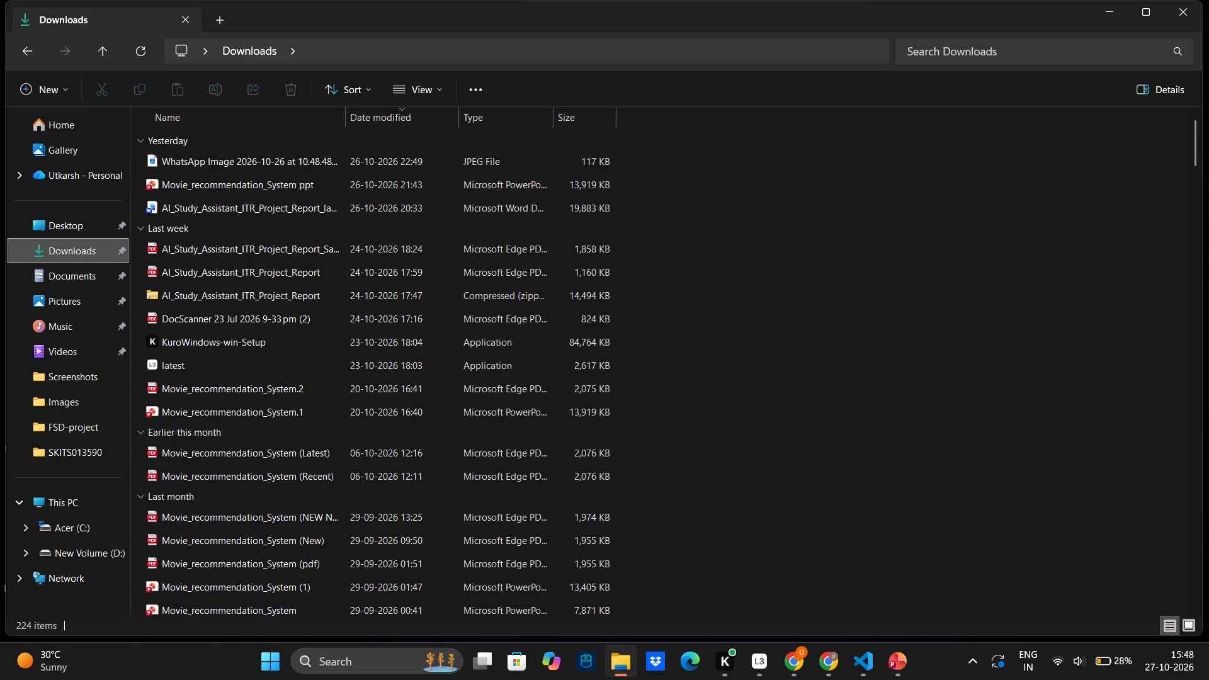
left_click(63, 228)
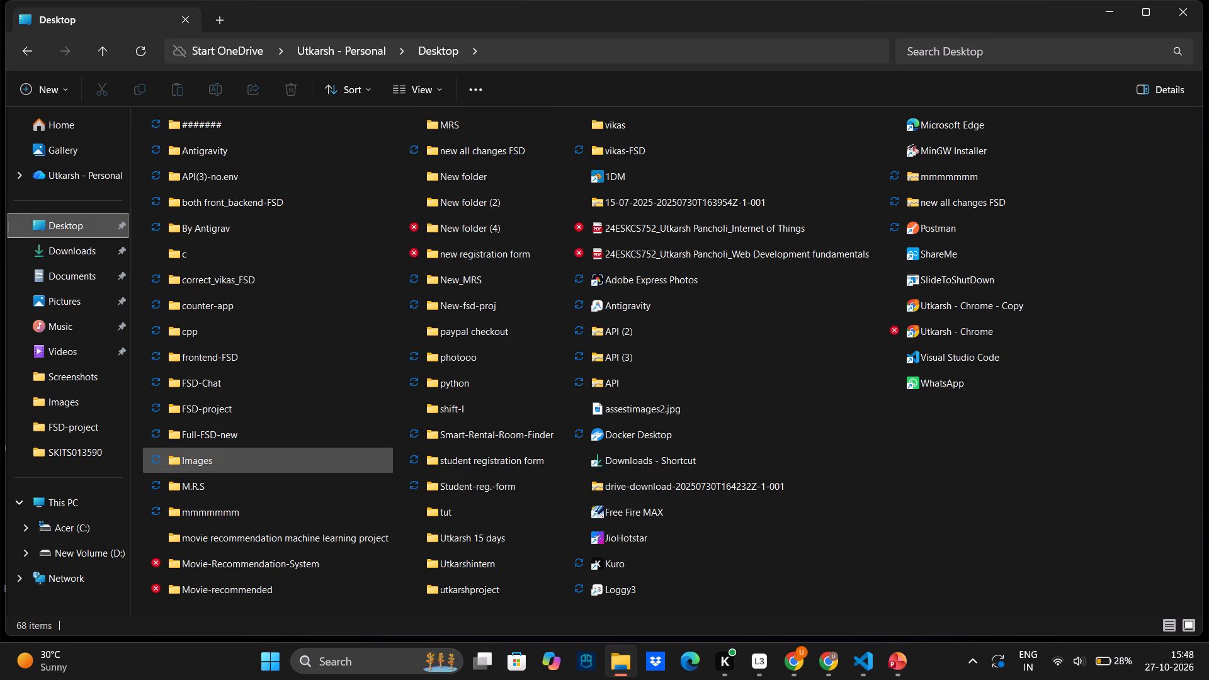
scroll(217, 540, "down", 1)
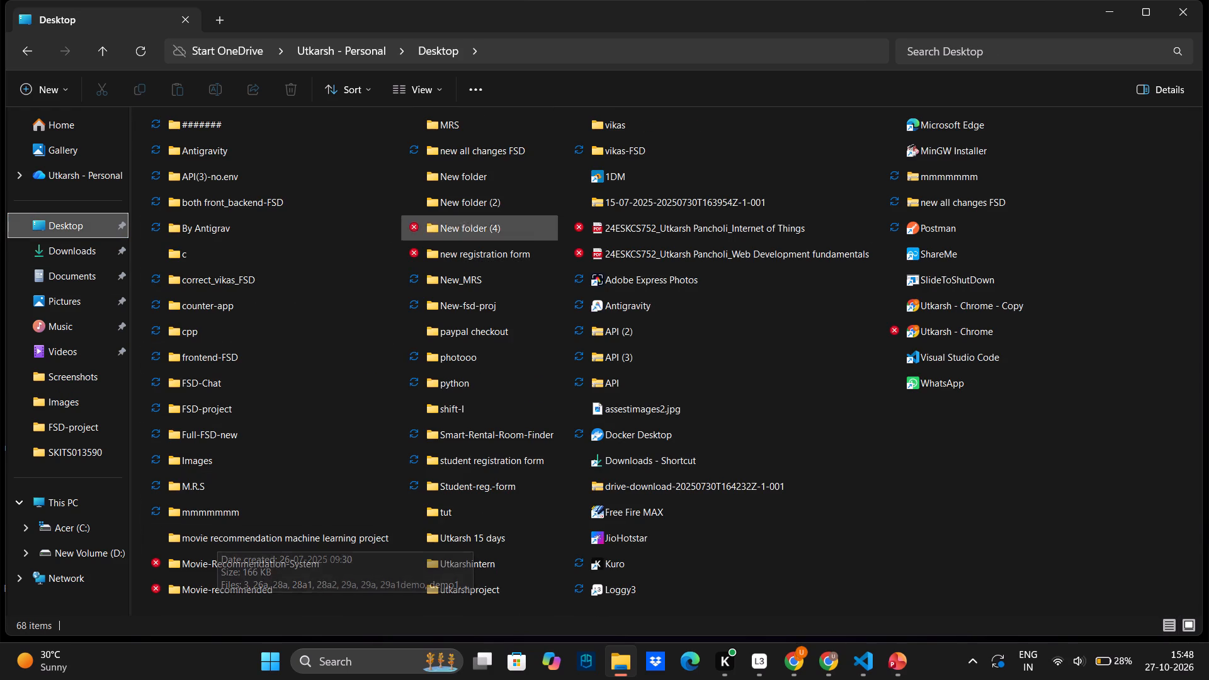
Back in PowerPoint, save another copy under the same file name in the variable folder inside the Desktop's c folder.
left_click(905, 668)
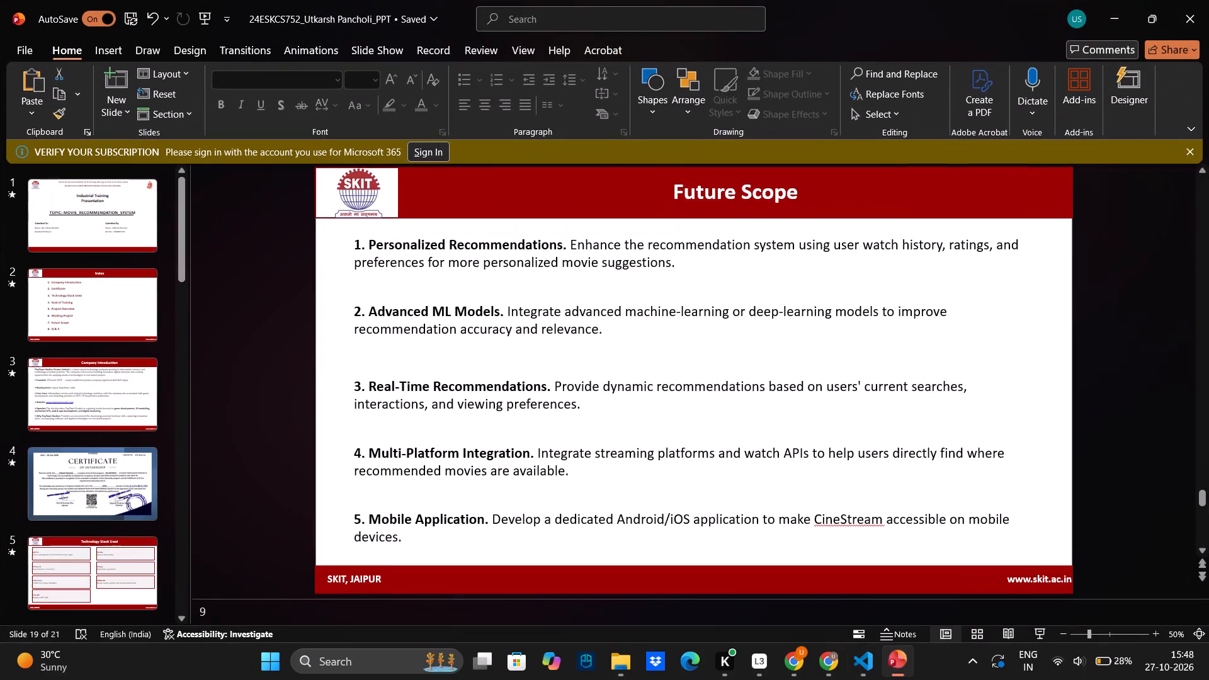
left_click(31, 48)
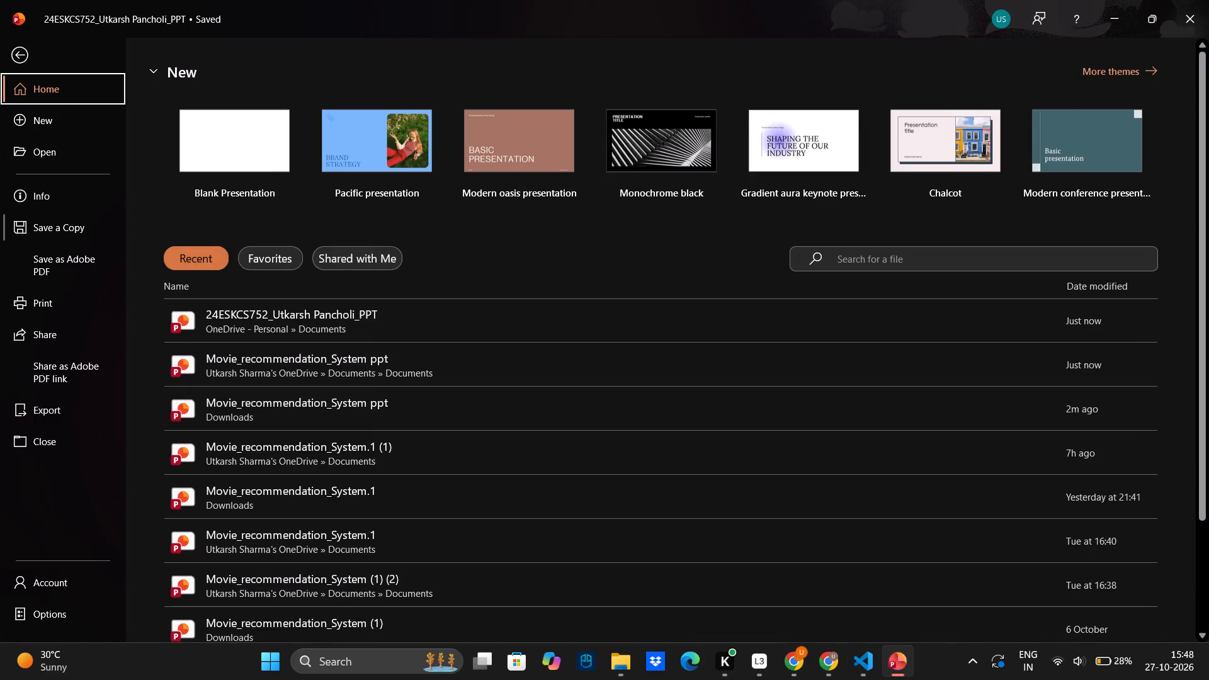
left_click(48, 230)
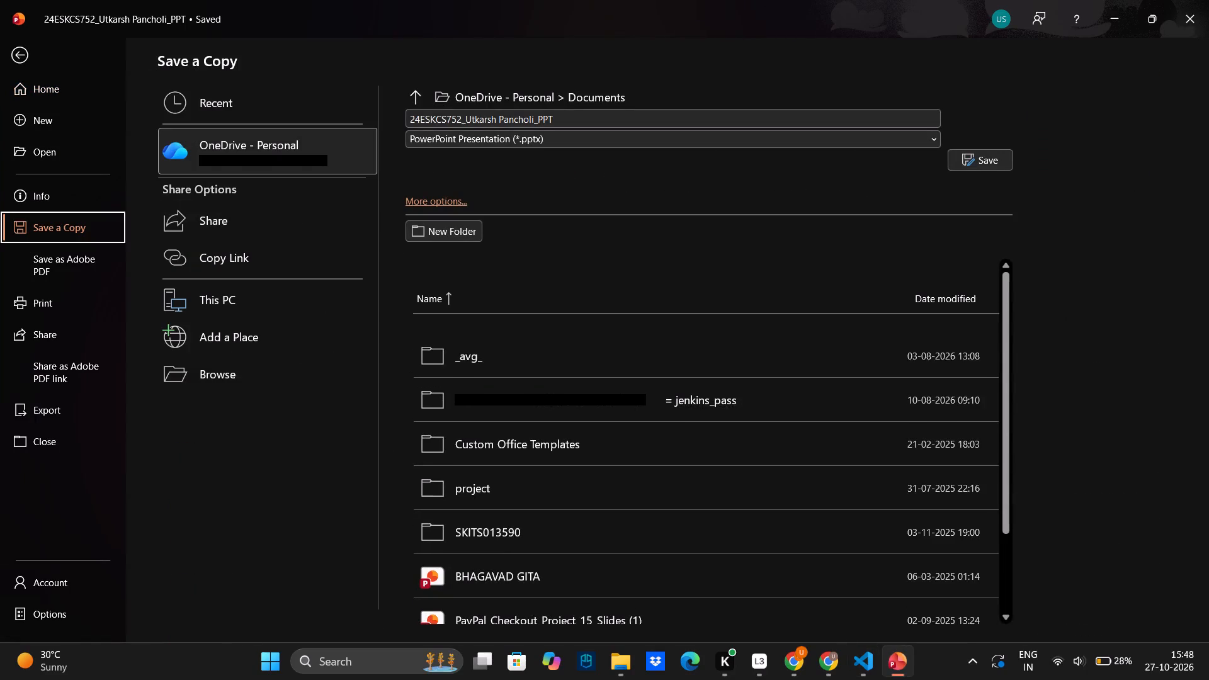
left_click(230, 382)
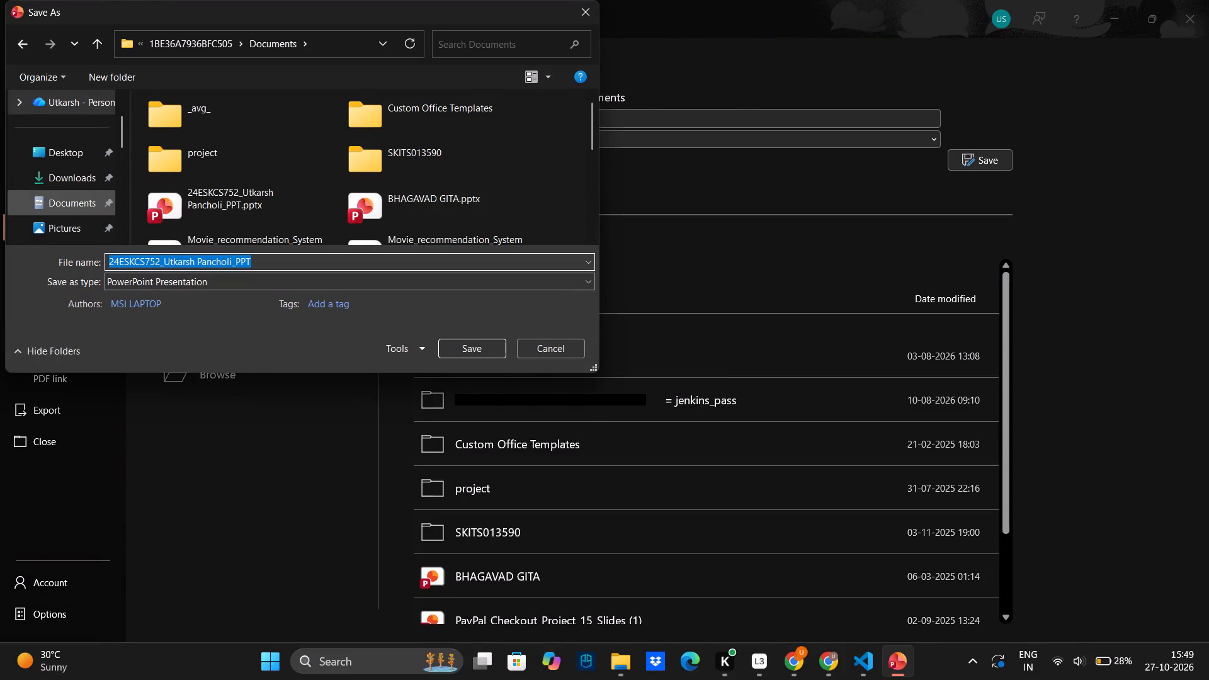
left_click(65, 161)
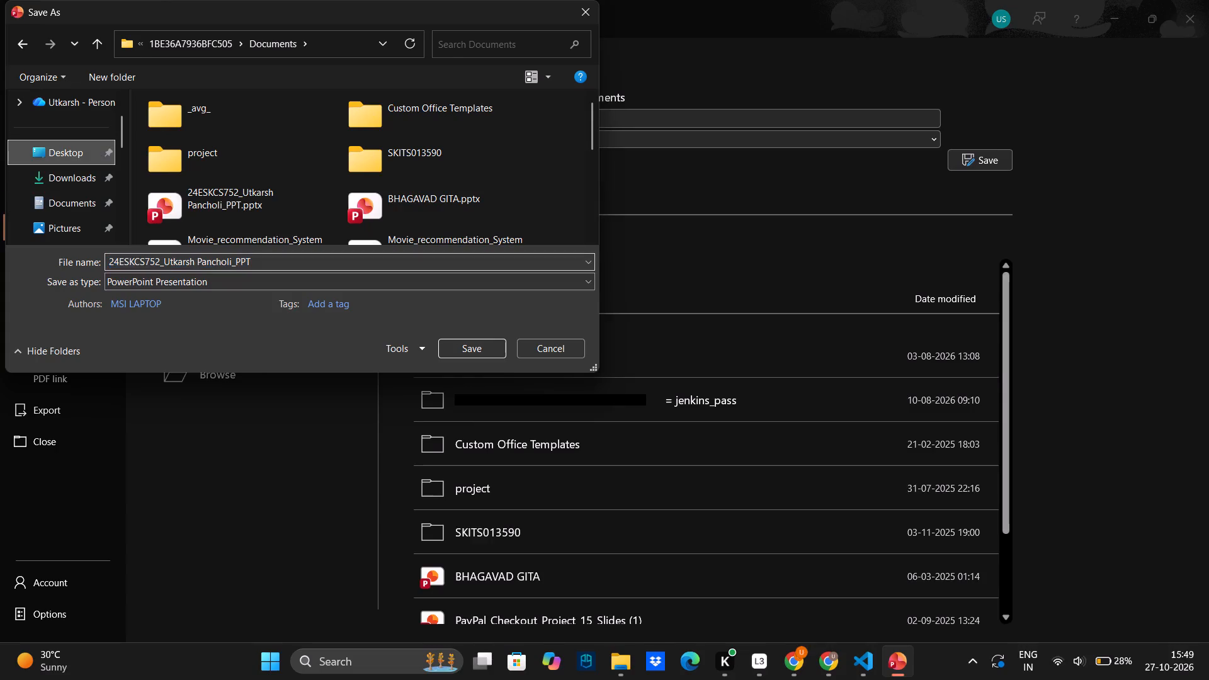
scroll(234, 161, "down", 1)
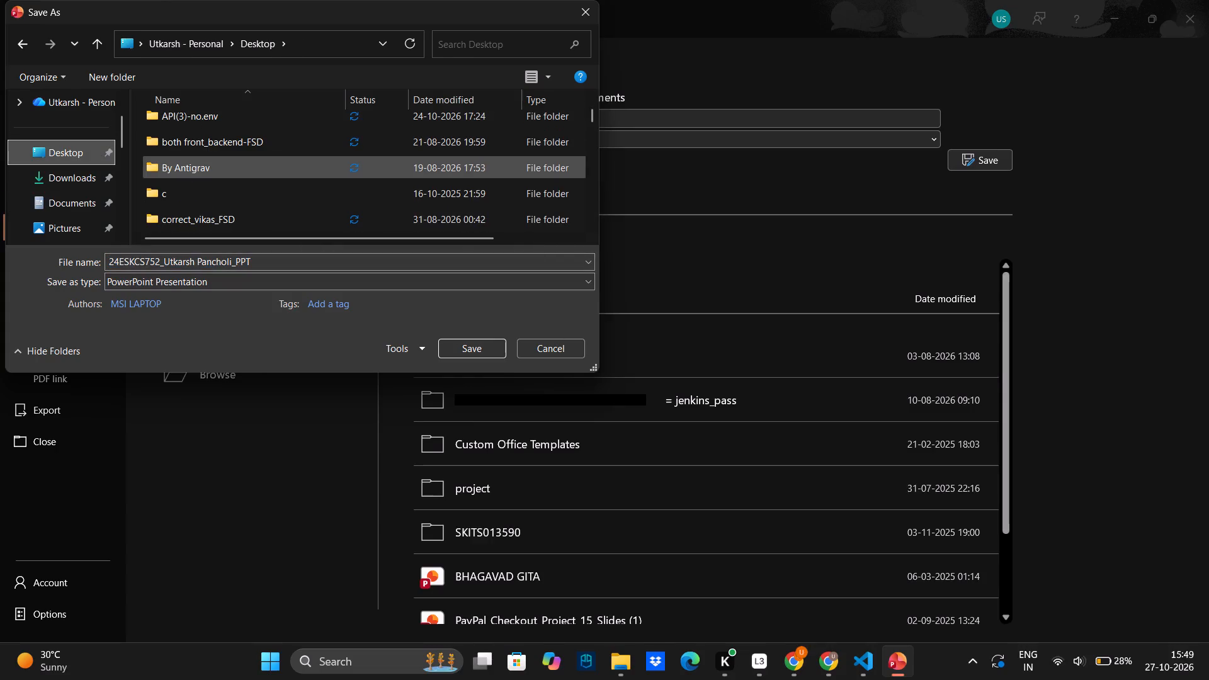
scroll(234, 161, "down", 2)
double_click(223, 119)
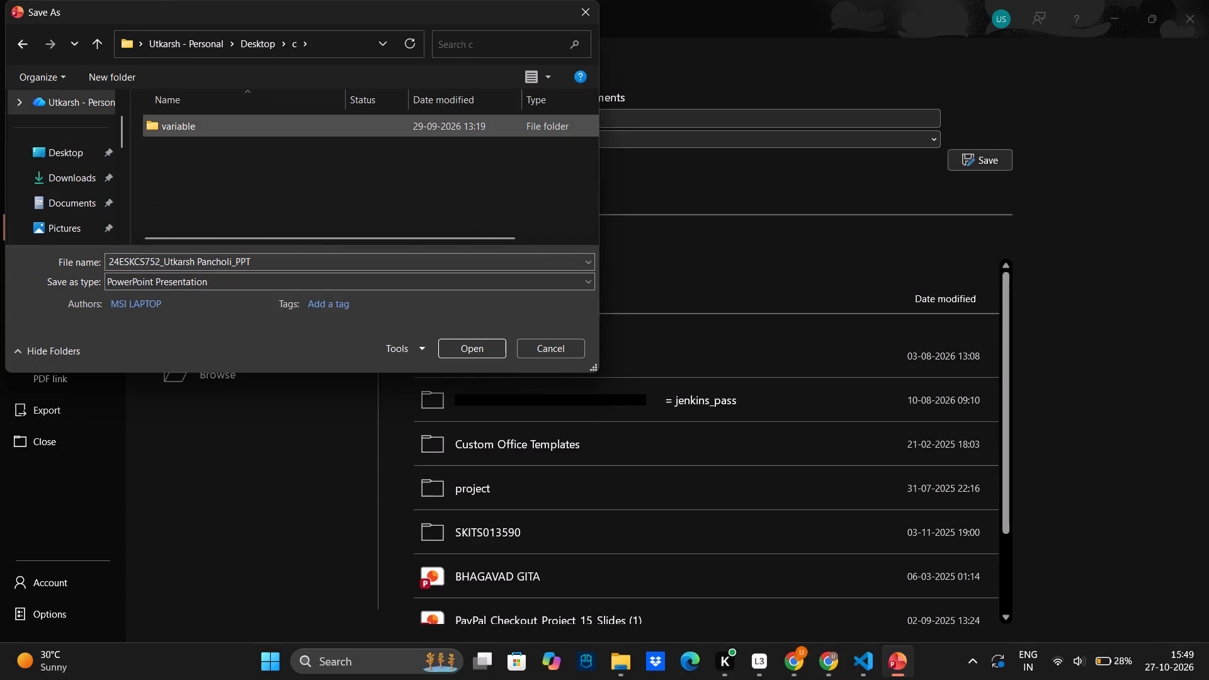
double_click(205, 133)
left_click(218, 140)
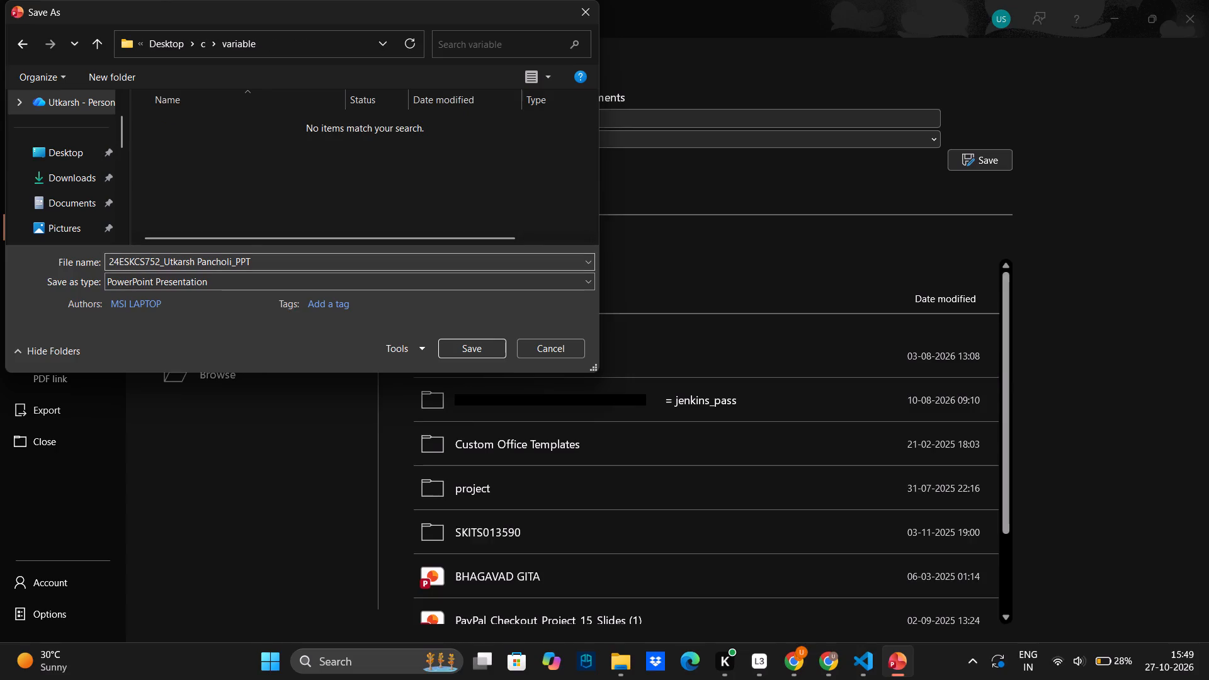
left_click(464, 348)
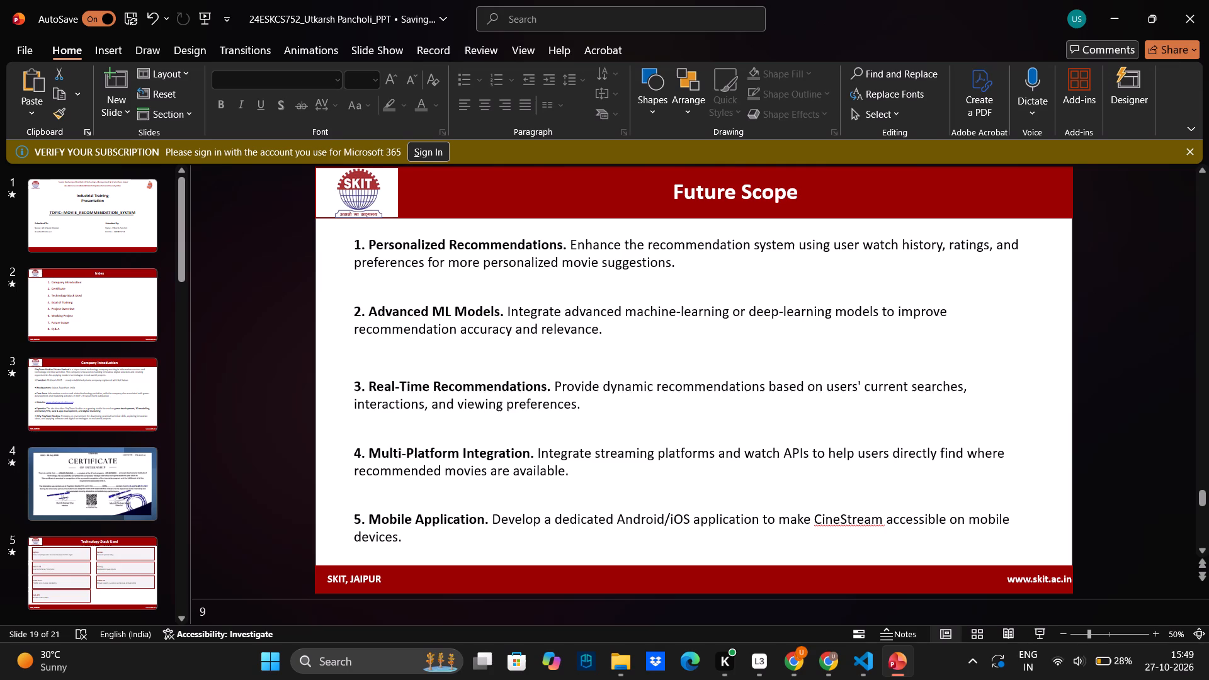
In File Explorer, open the Desktop's c folder and its variable subfolder to check for the saved copy.
left_click(635, 648)
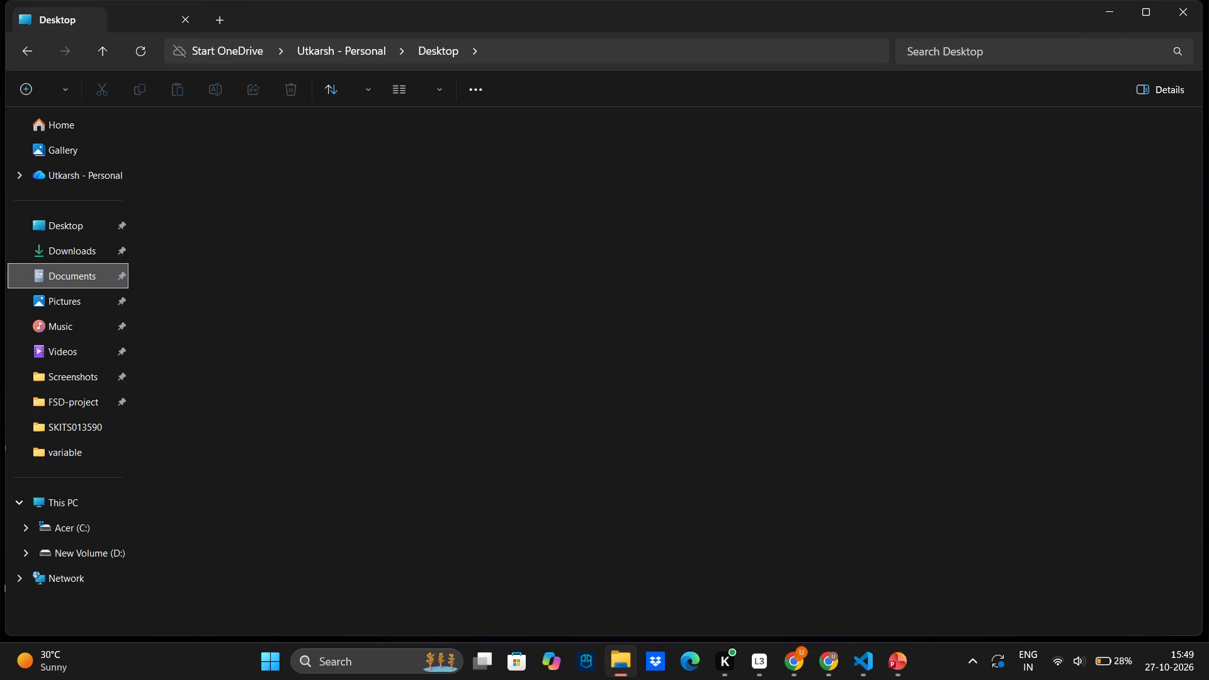
double_click(225, 264)
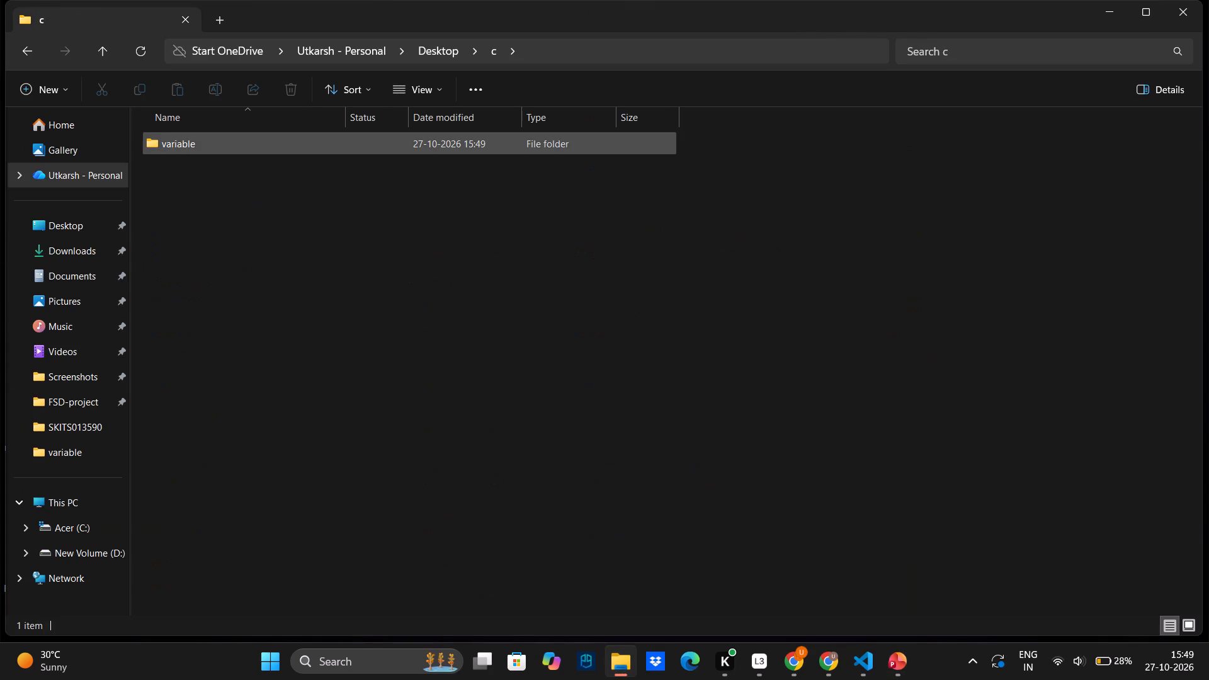
double_click(288, 152)
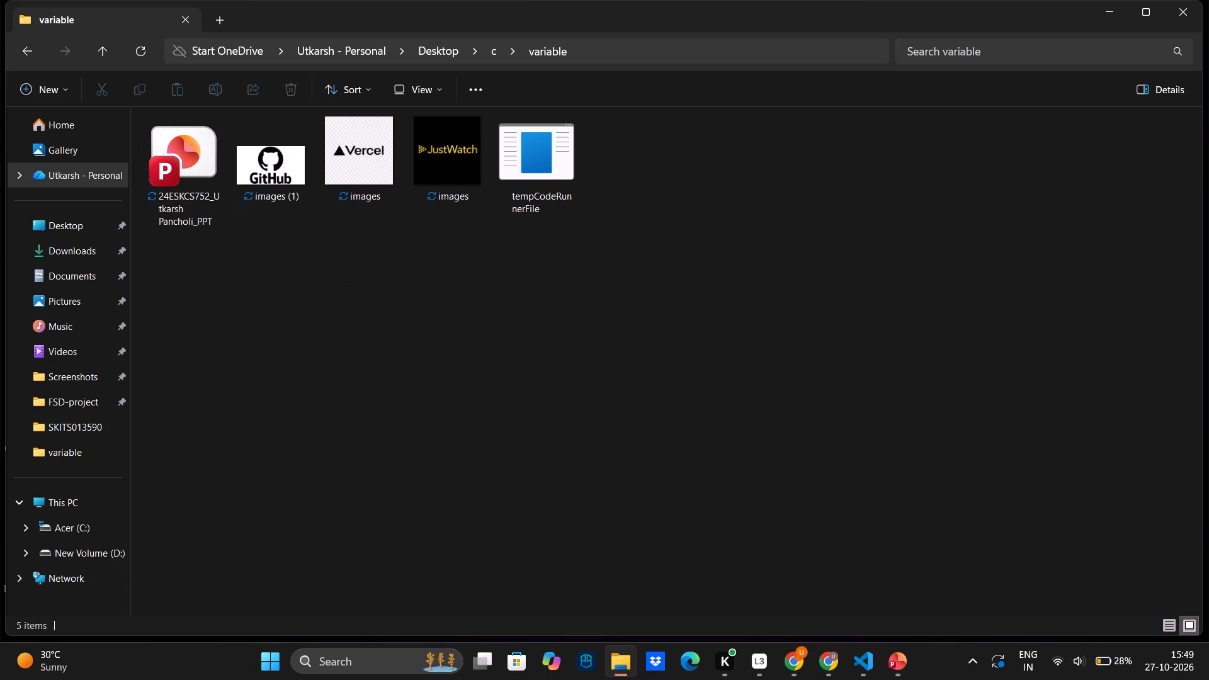
In Chrome, close the presentation's Drive preview and remove the uploaded presentation from the form's Project PPT question.
left_click(835, 668)
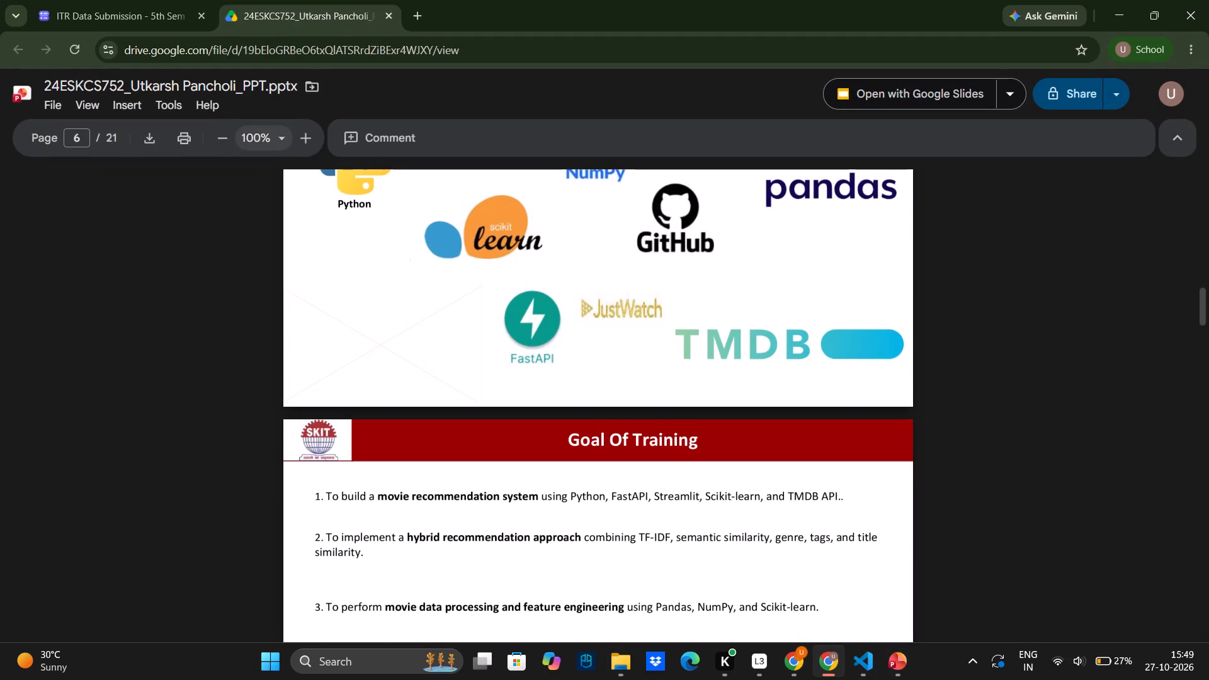
left_click(178, 0)
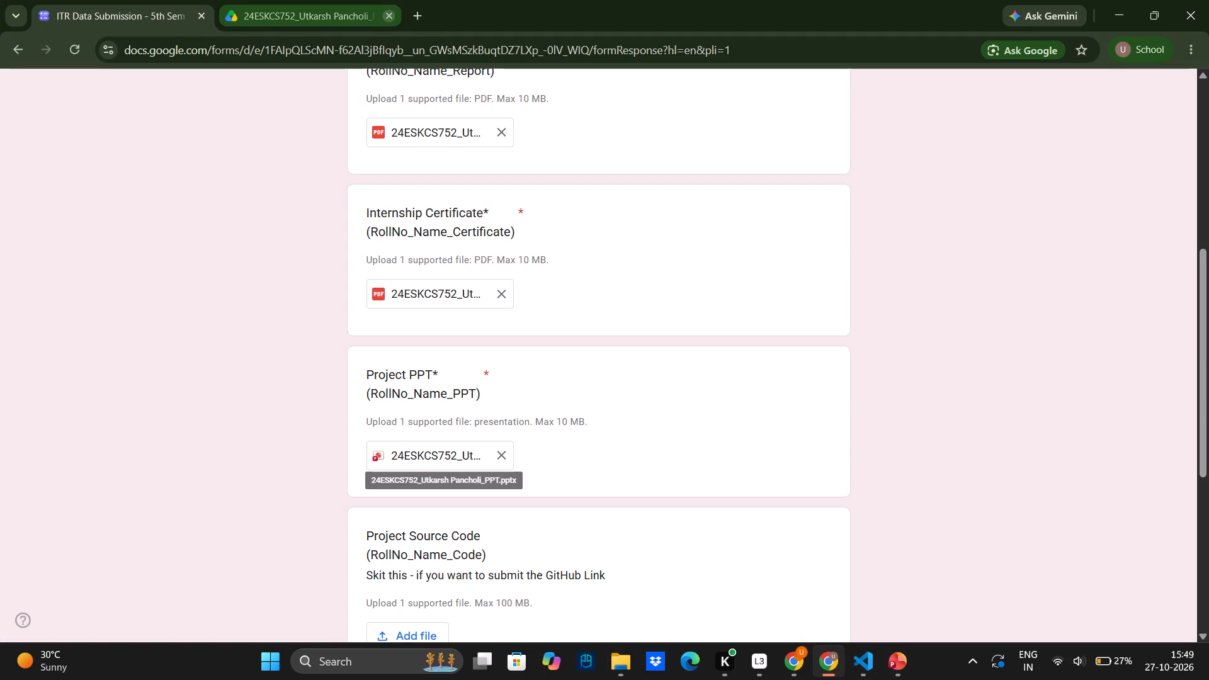
left_click(392, 14)
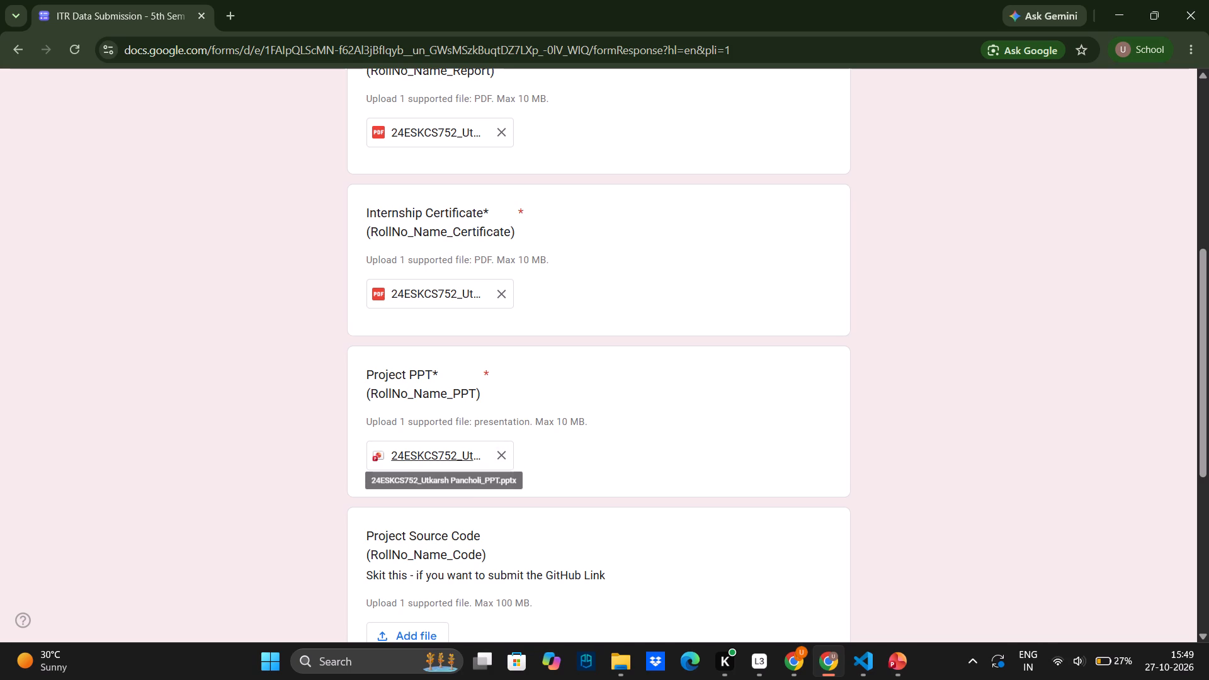
left_click(499, 455)
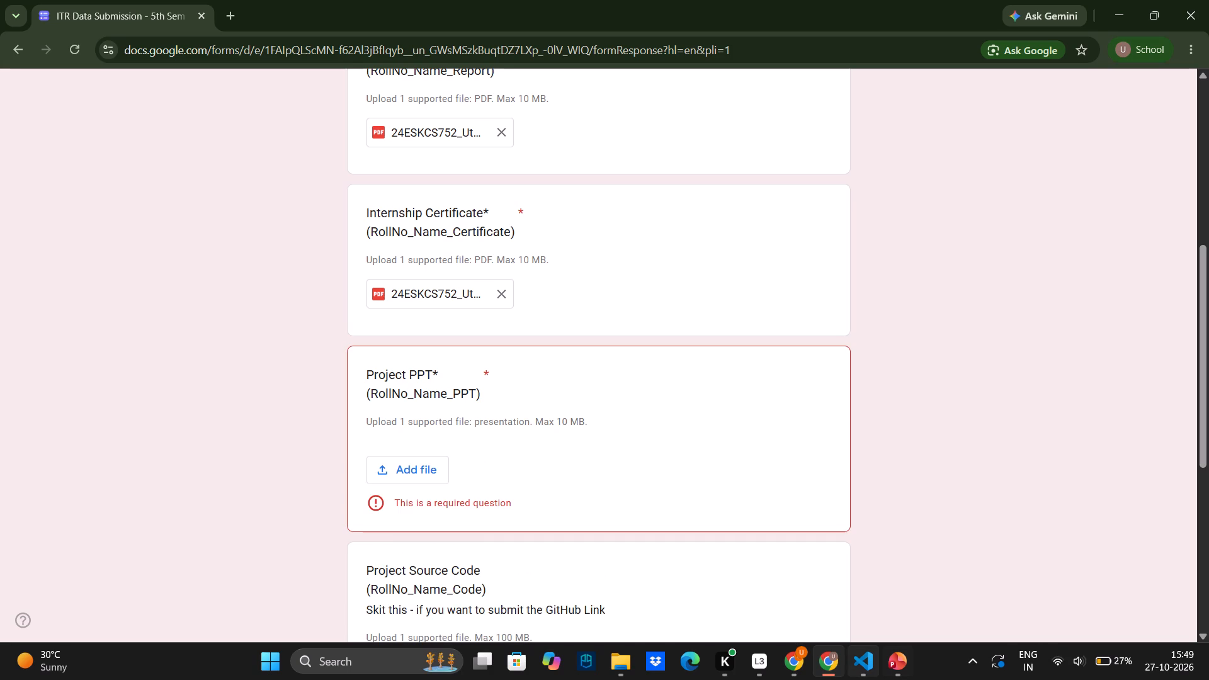
Search the web in a new tab for "compress file" and open iLovePDF's Compress PDF page.
left_click(235, 17)
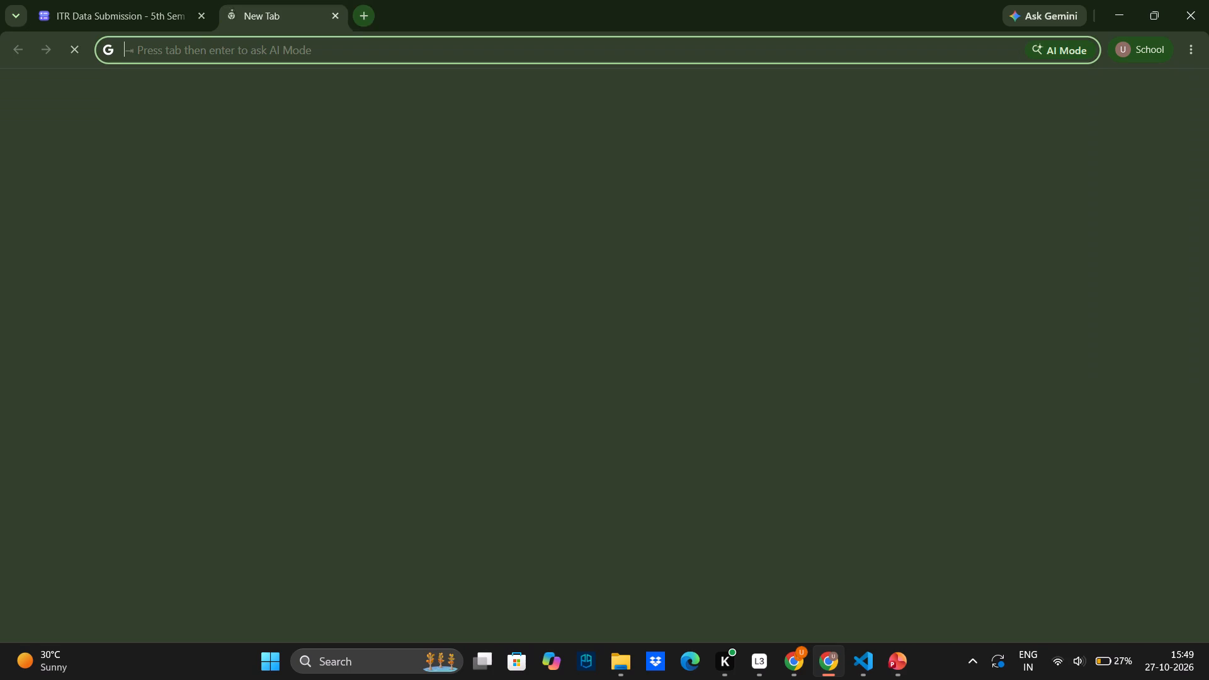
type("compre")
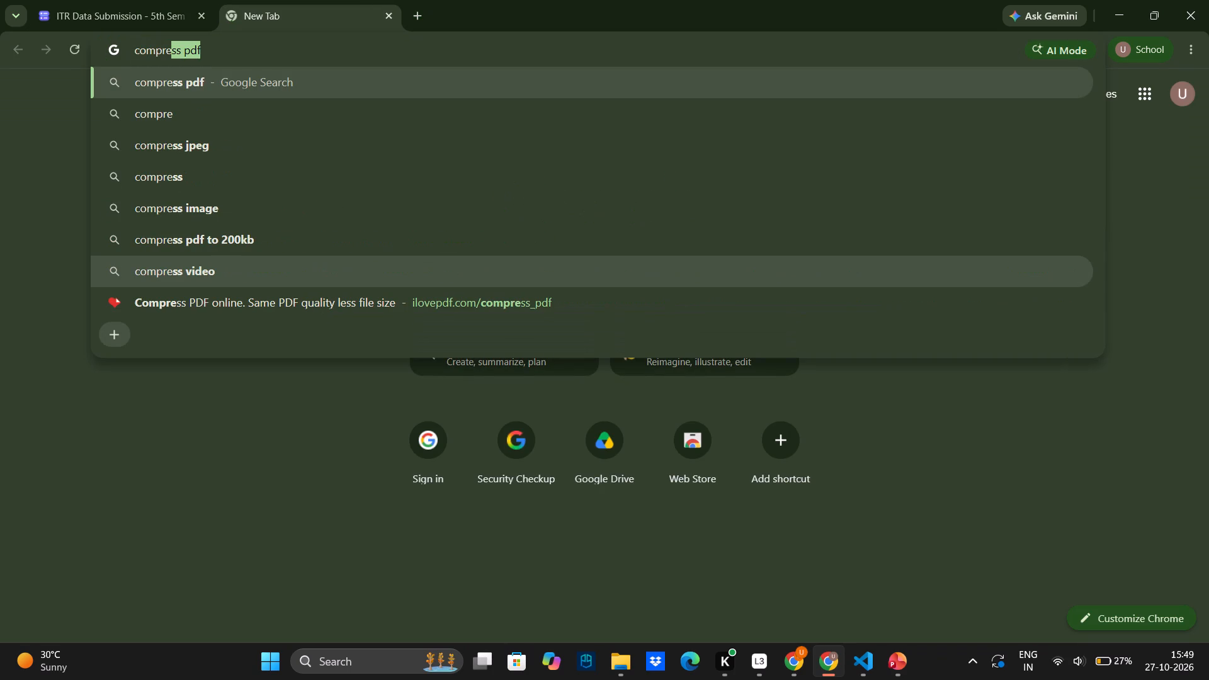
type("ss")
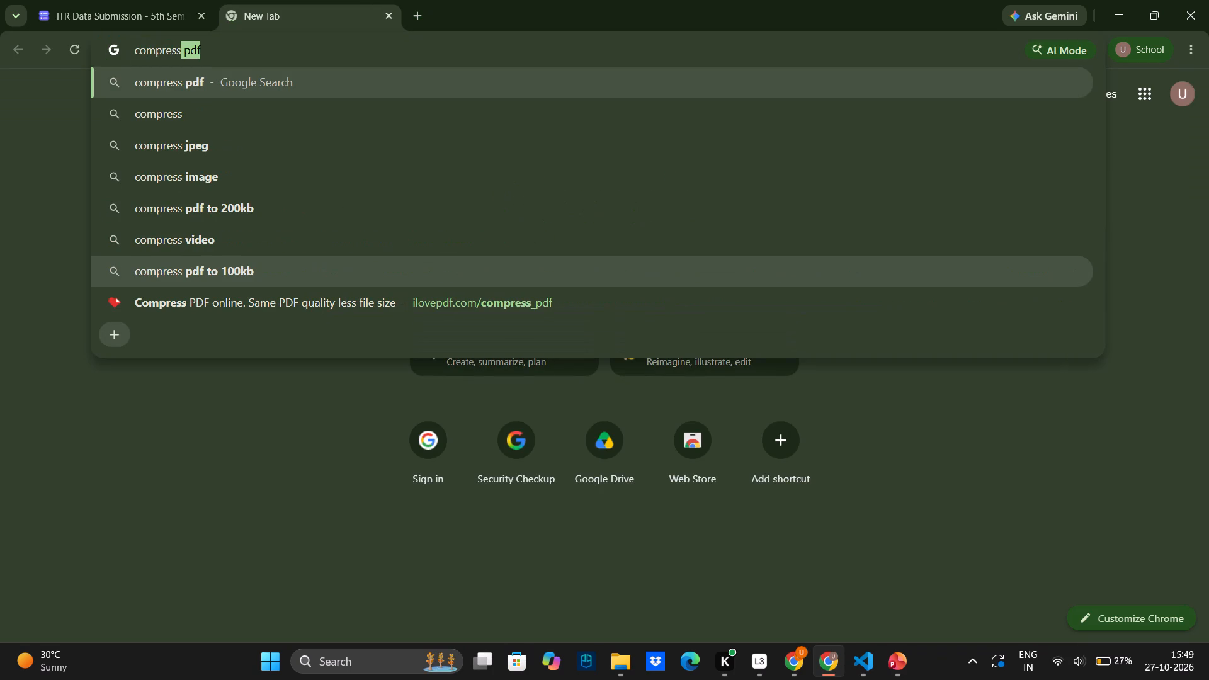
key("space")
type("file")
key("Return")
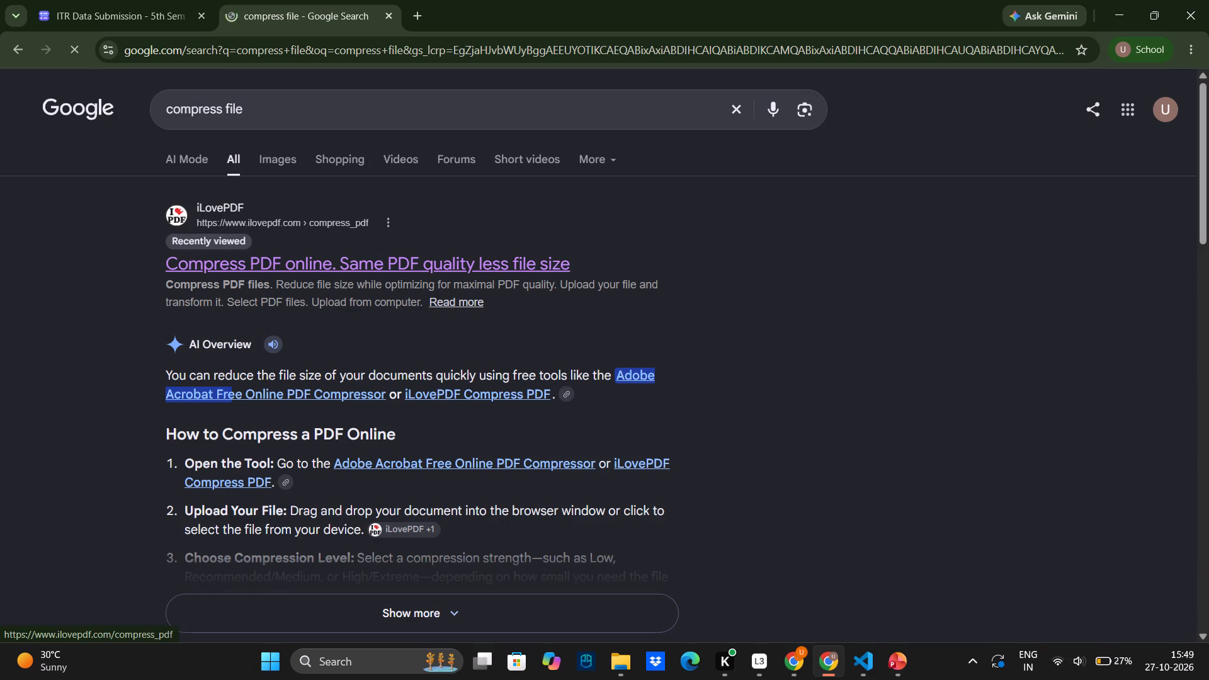
left_click(311, 258)
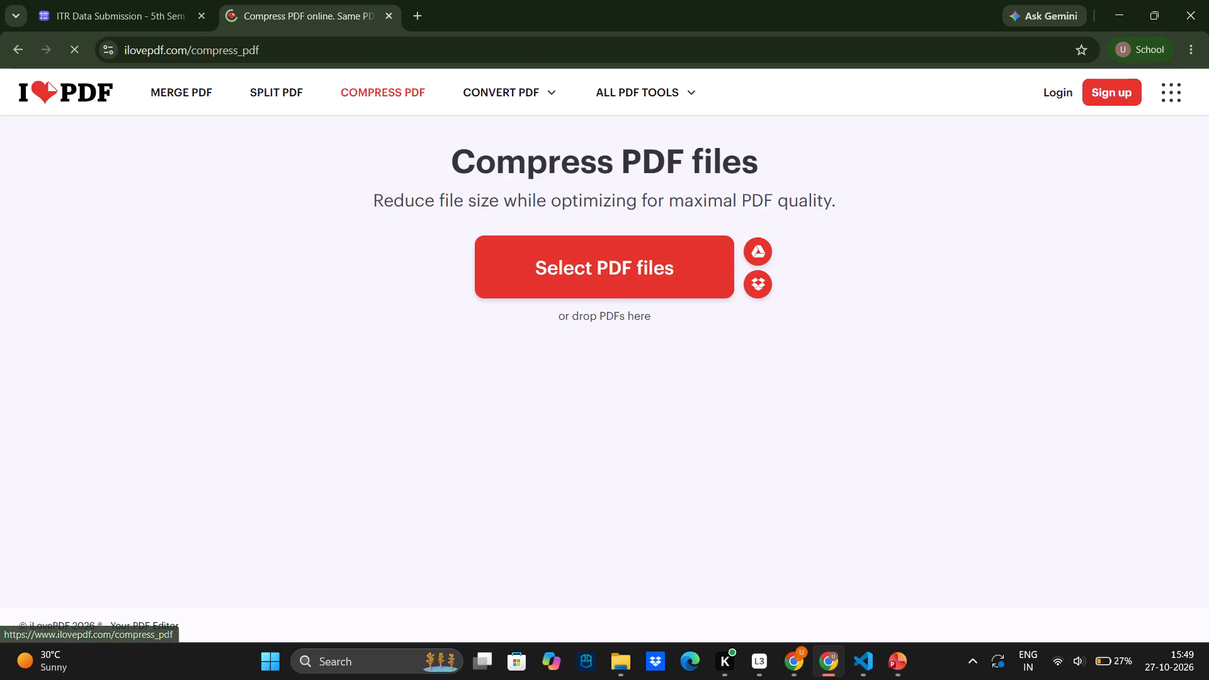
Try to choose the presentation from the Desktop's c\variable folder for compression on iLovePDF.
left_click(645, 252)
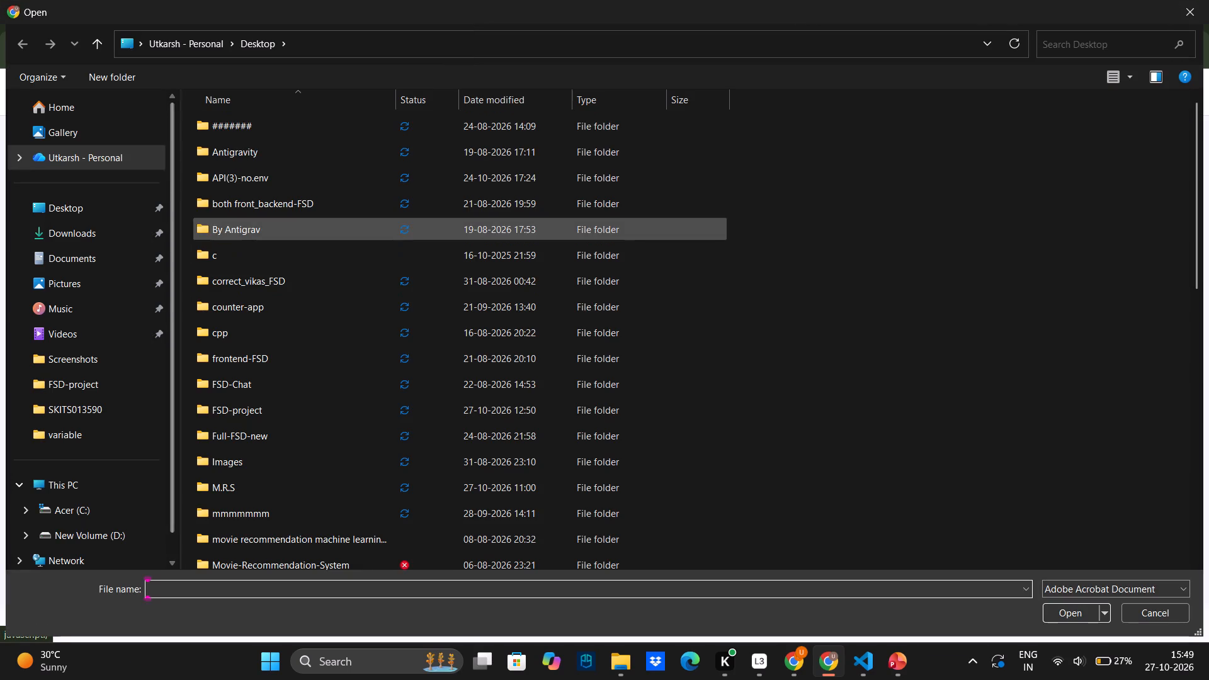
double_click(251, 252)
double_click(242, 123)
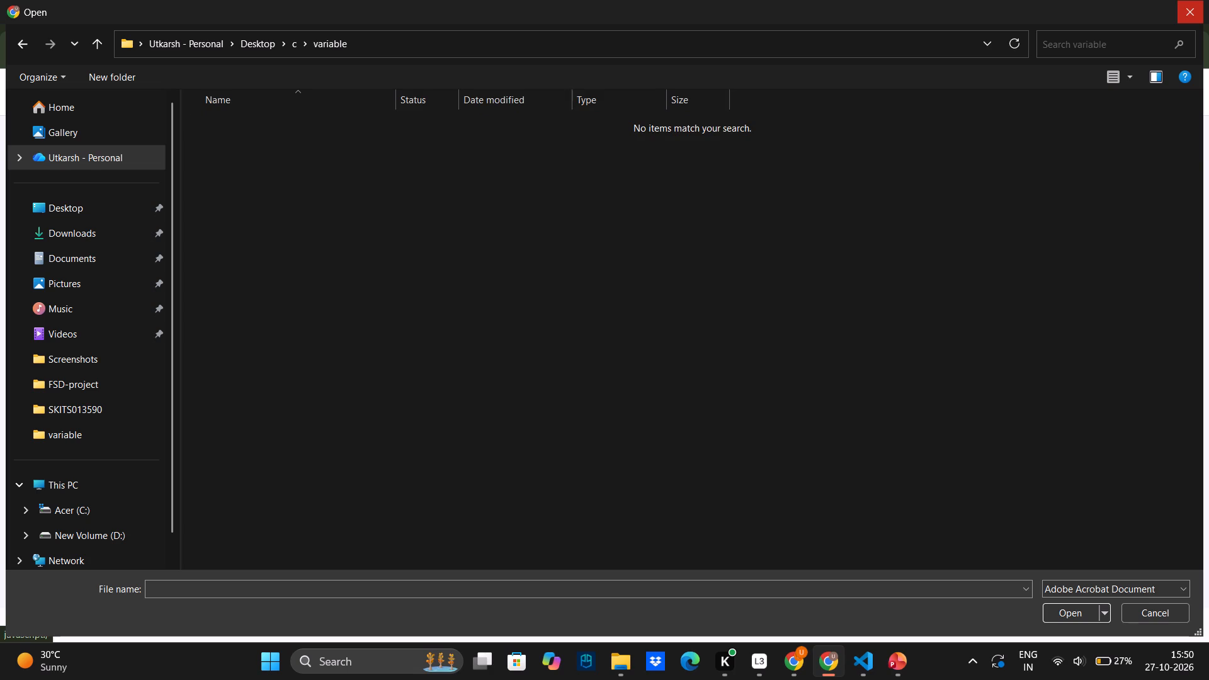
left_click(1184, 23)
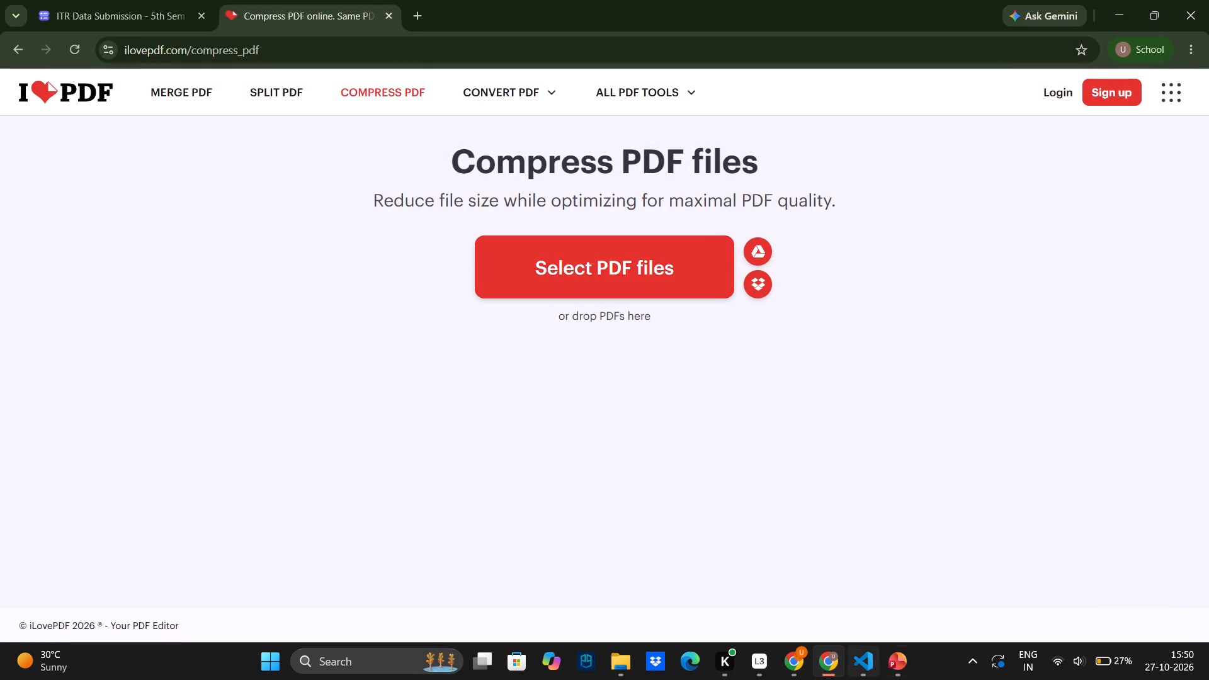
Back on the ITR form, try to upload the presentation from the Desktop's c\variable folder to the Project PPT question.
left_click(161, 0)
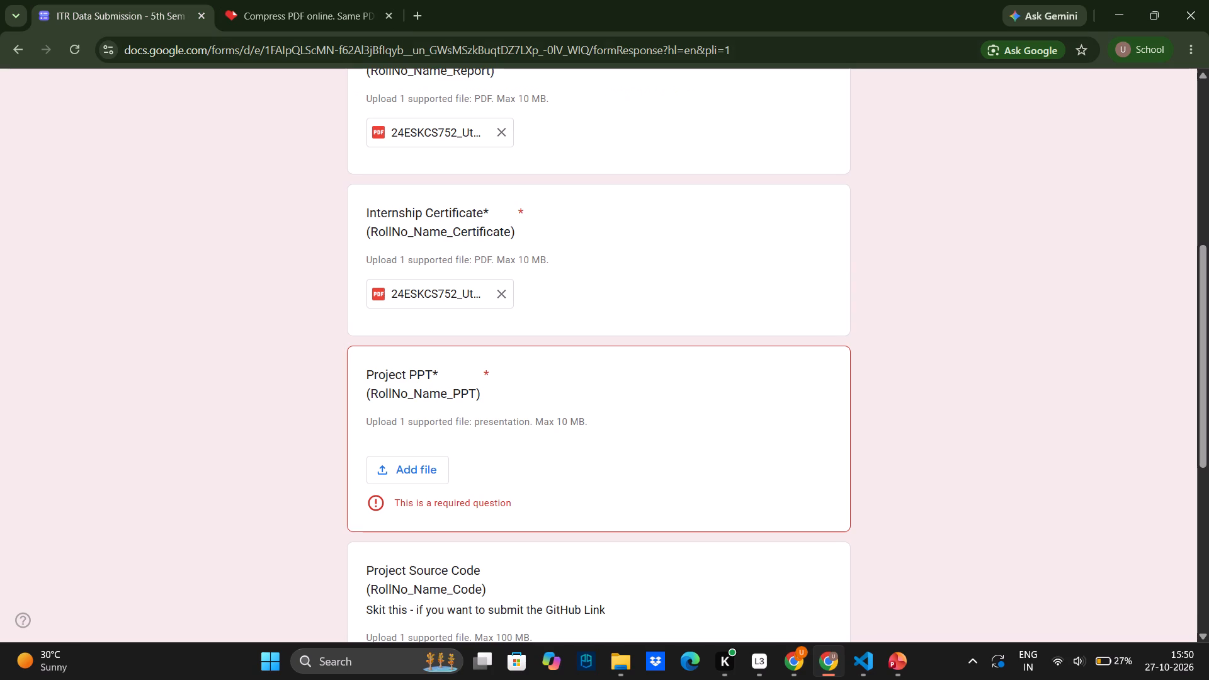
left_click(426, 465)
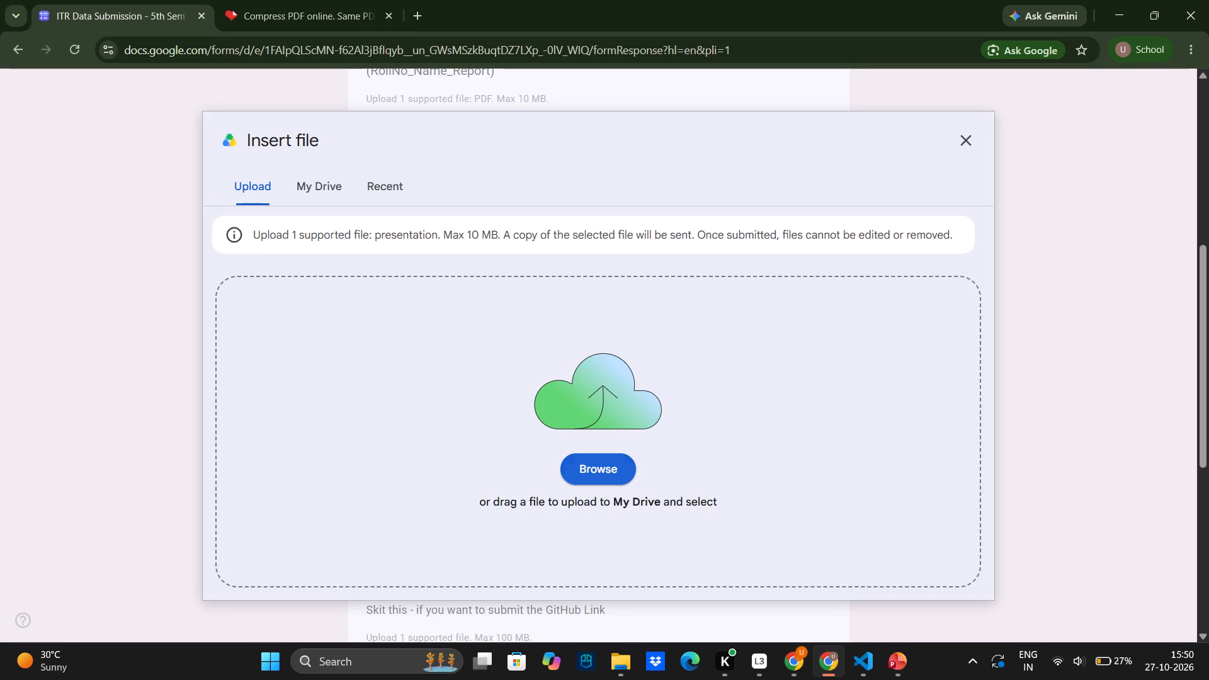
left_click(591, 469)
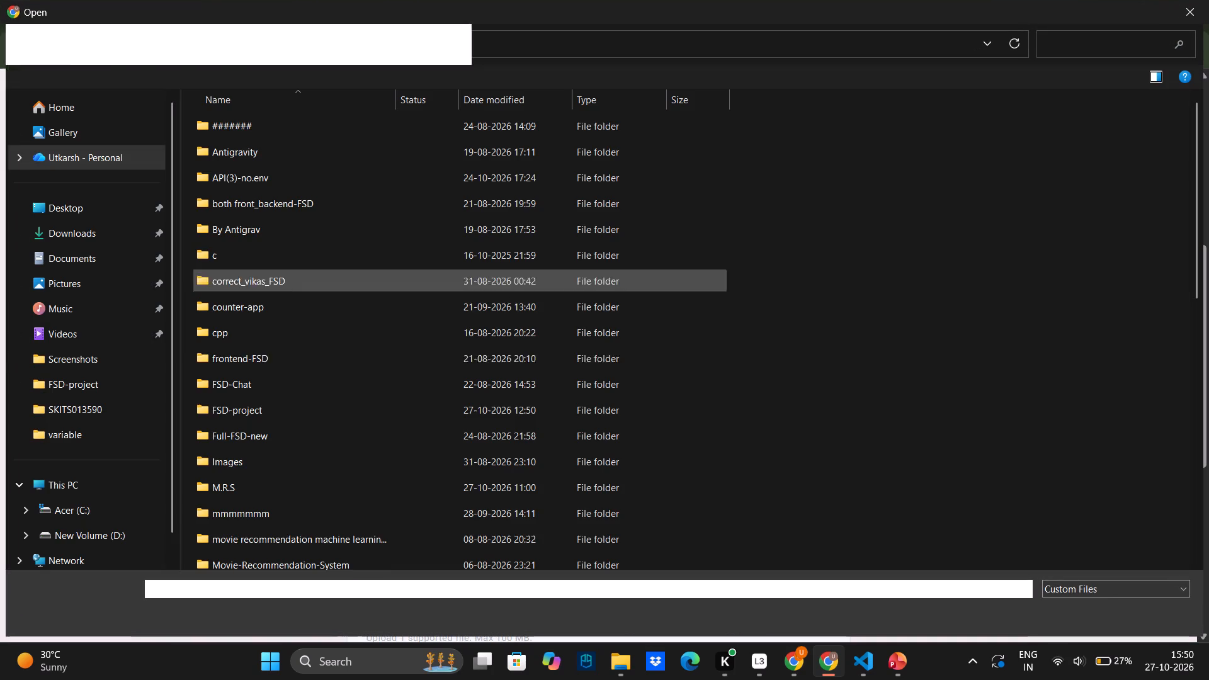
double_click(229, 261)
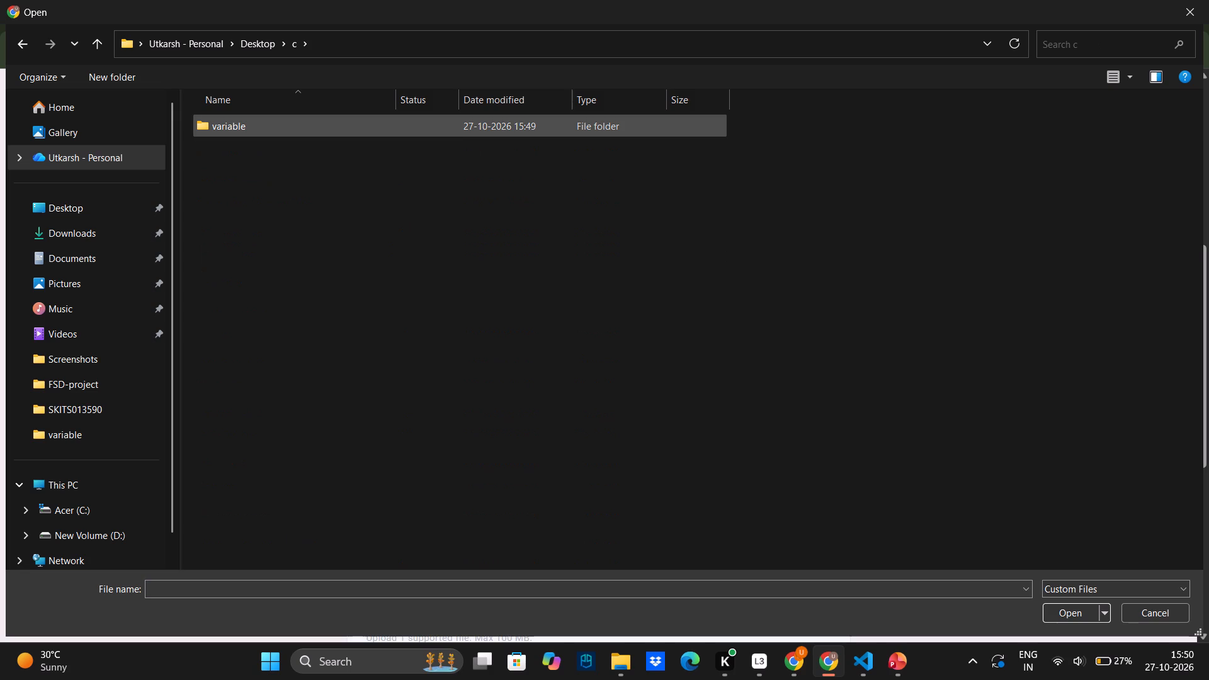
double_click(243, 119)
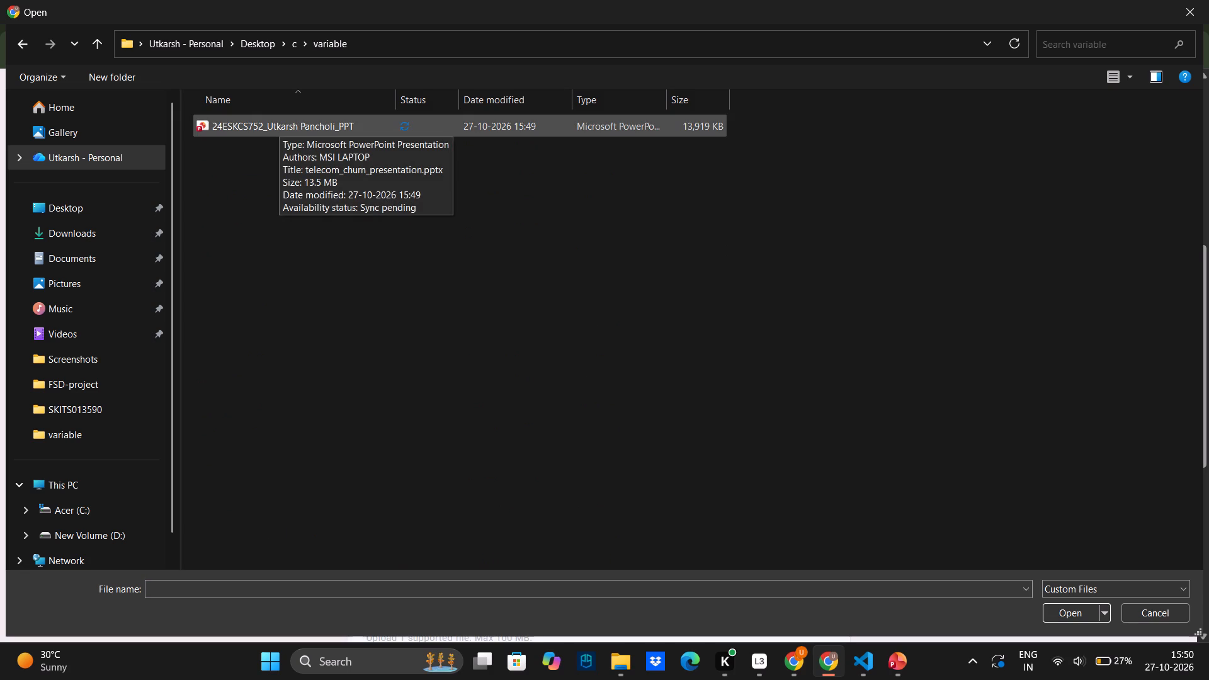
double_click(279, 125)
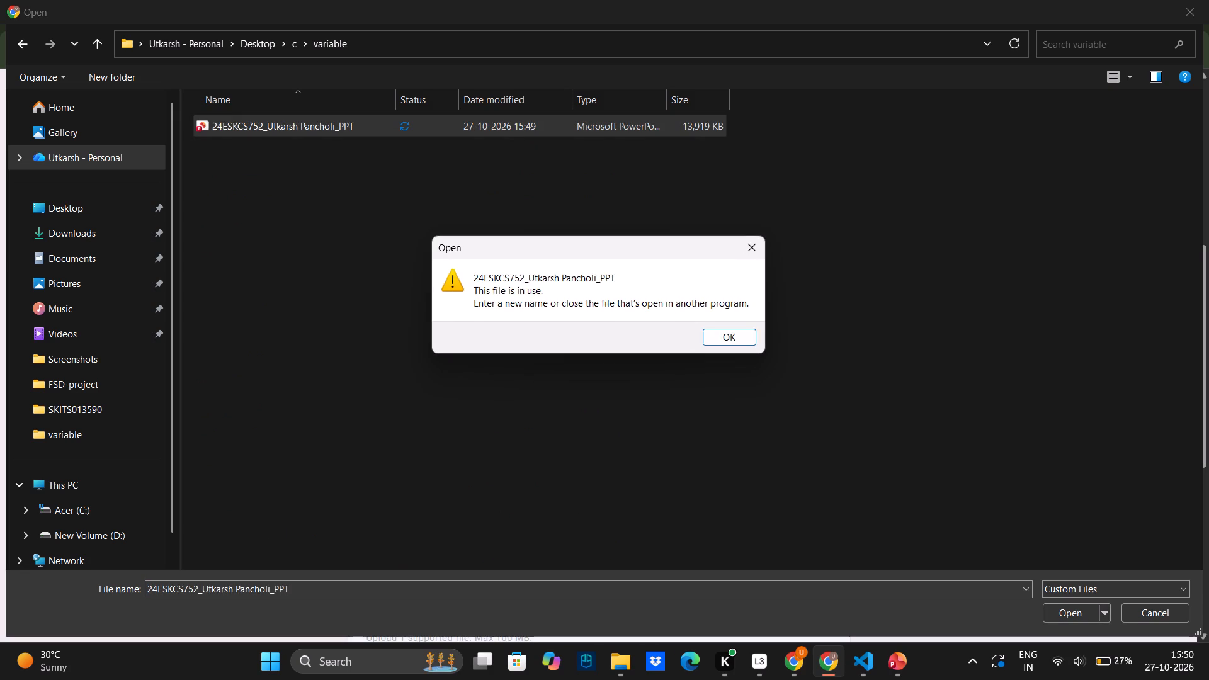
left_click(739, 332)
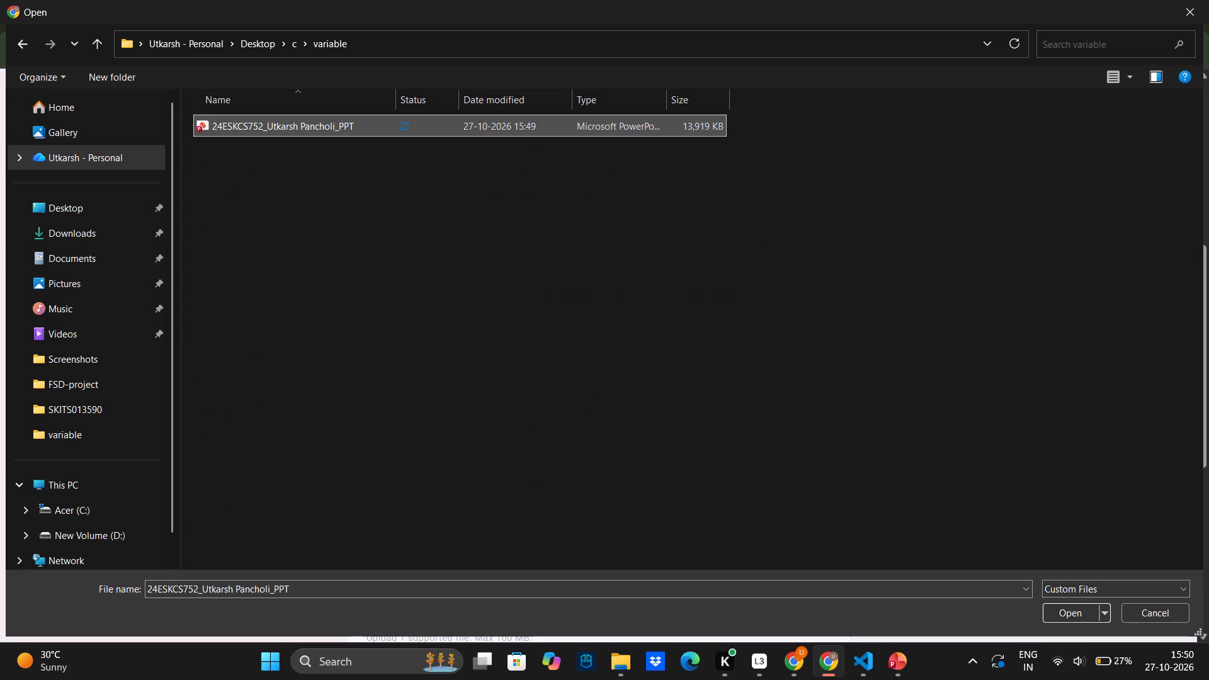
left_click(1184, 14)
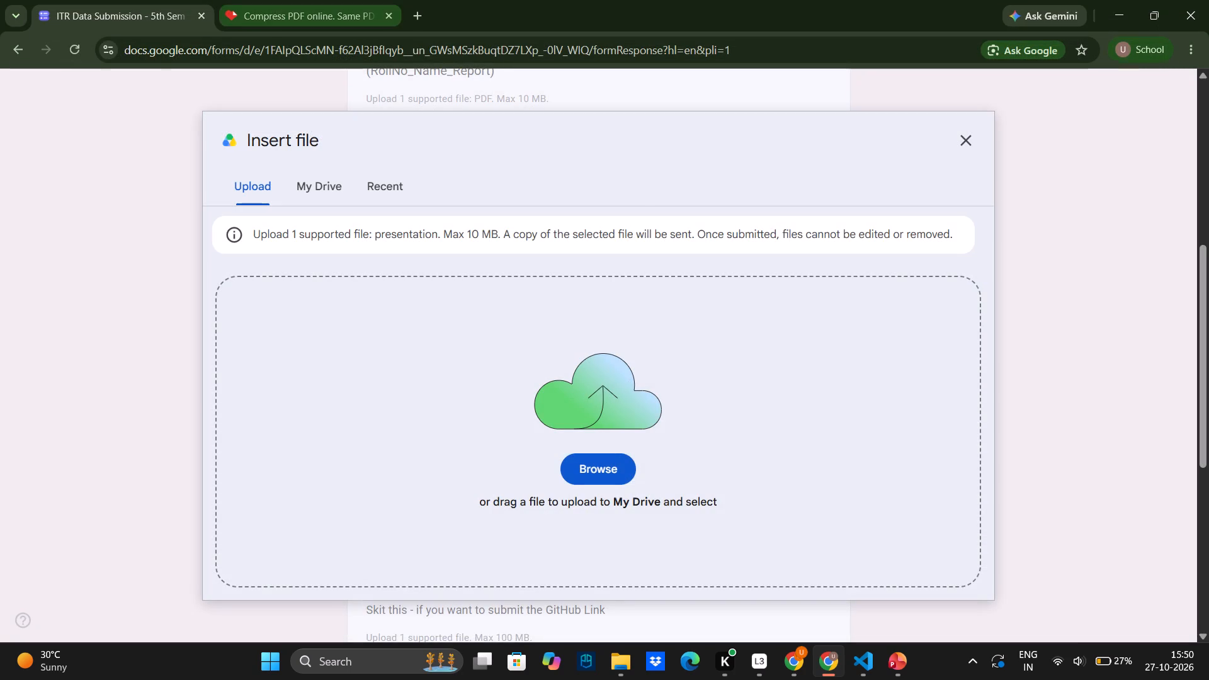
Search the web in a new tab for "ppt compressor to 10 mb" and open Smallpdf's Compress PPT Presentations Online page.
left_click(321, 0)
left_click(414, 25)
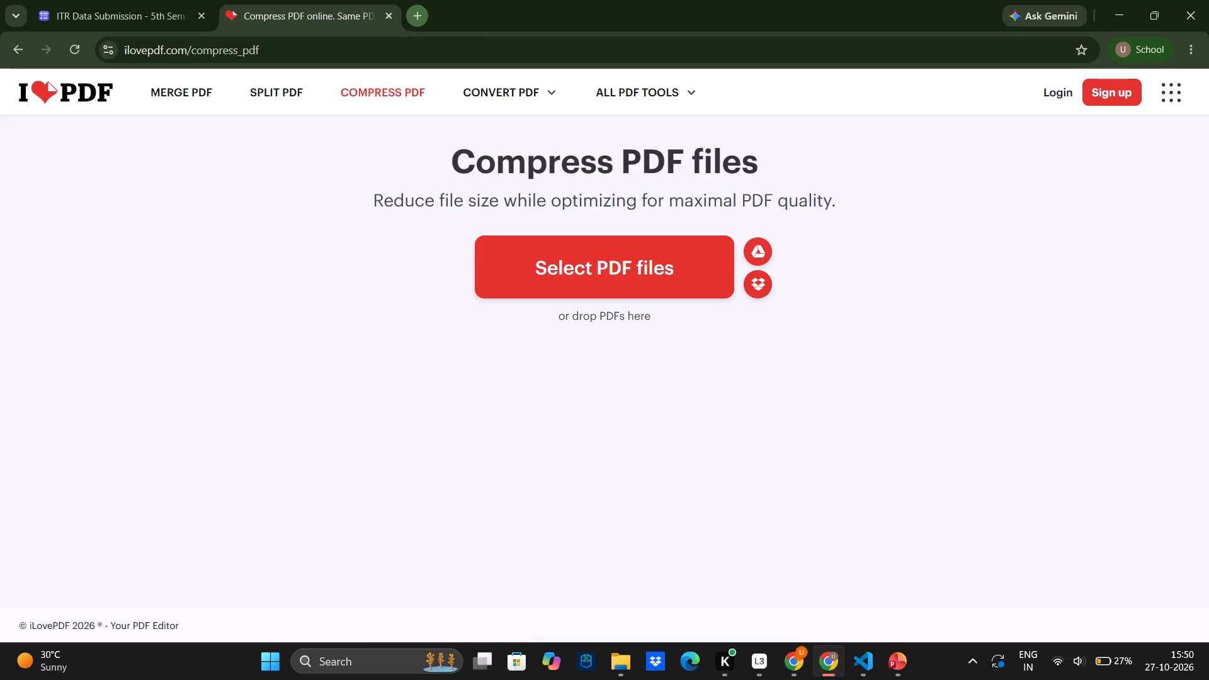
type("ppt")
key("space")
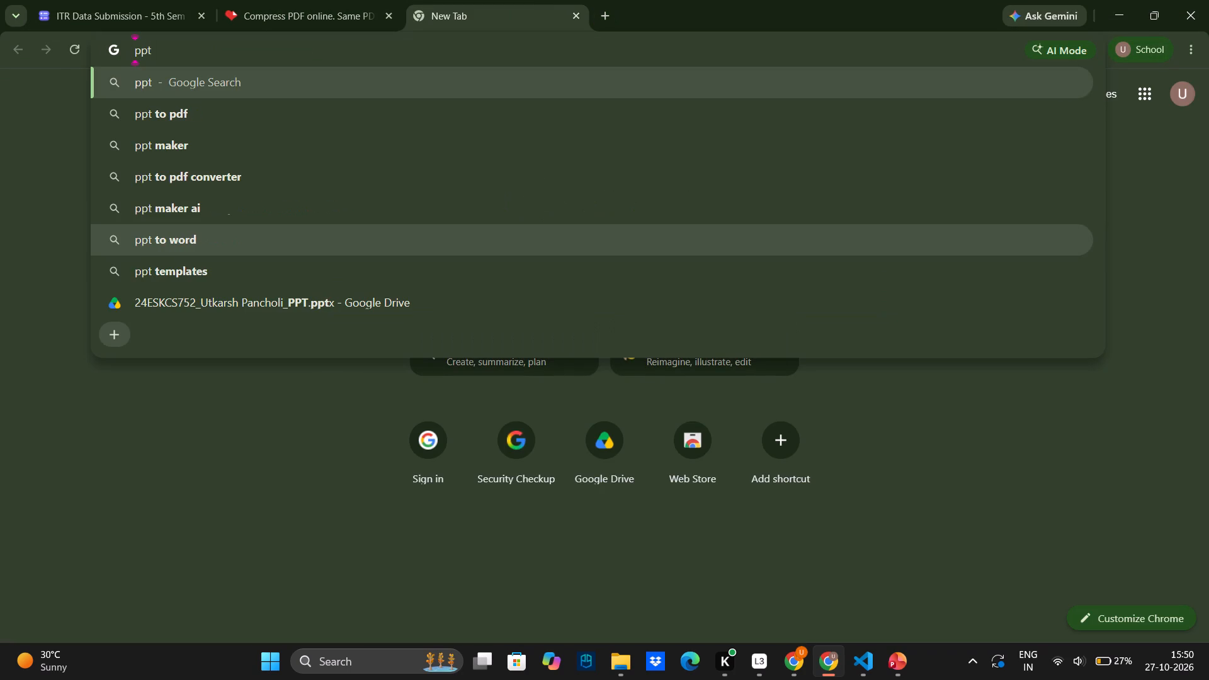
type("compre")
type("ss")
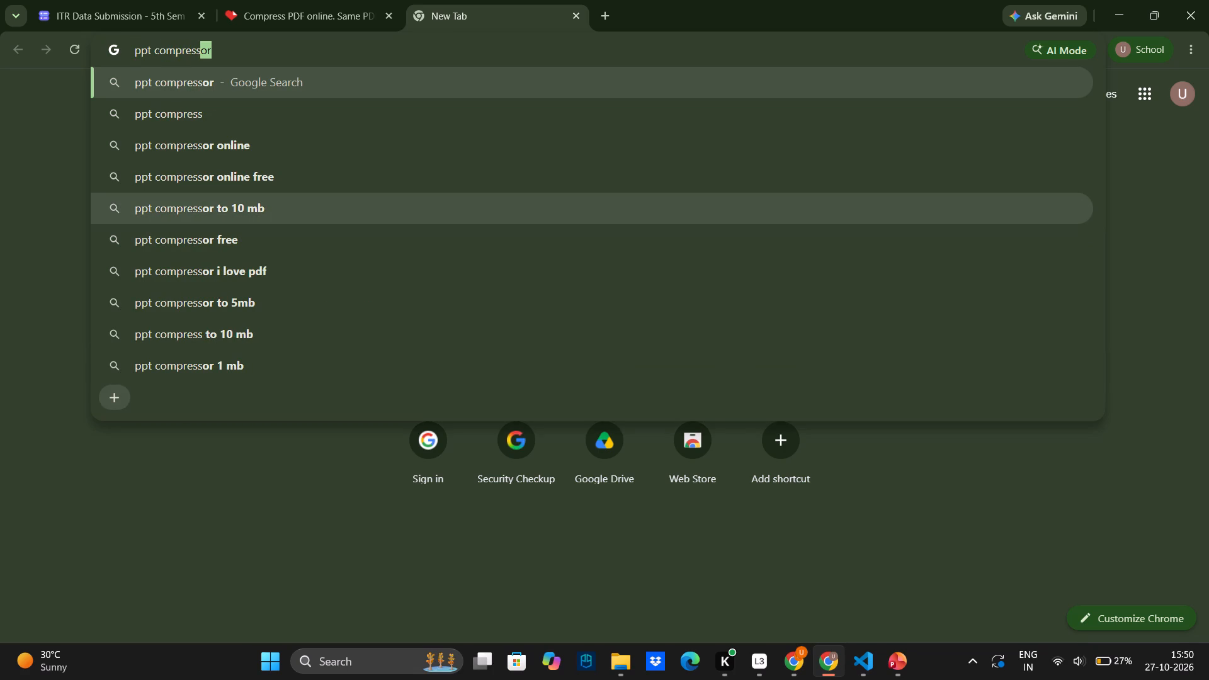
left_click(222, 210)
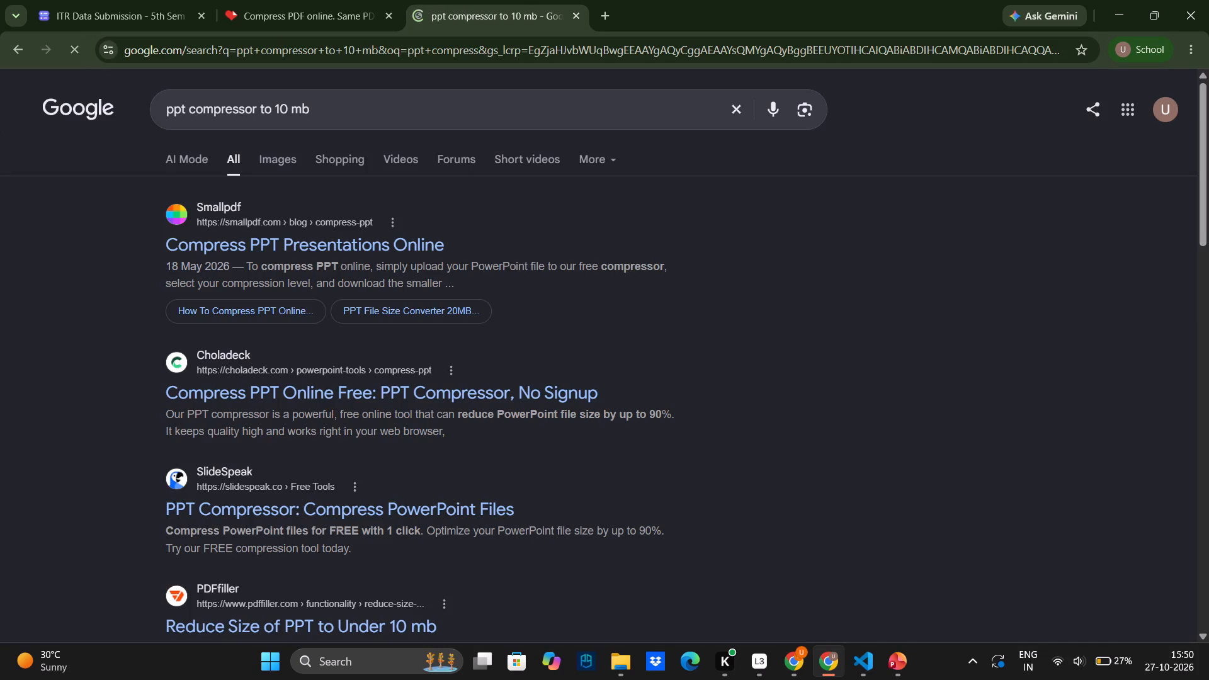
left_click(306, 251)
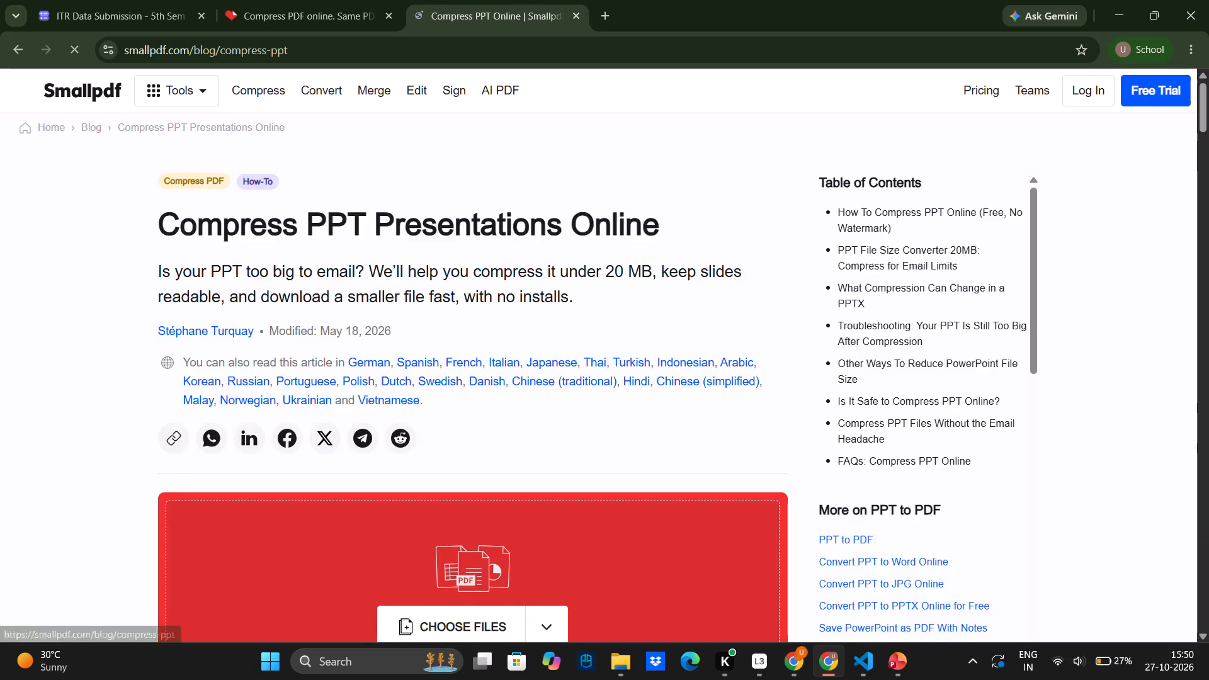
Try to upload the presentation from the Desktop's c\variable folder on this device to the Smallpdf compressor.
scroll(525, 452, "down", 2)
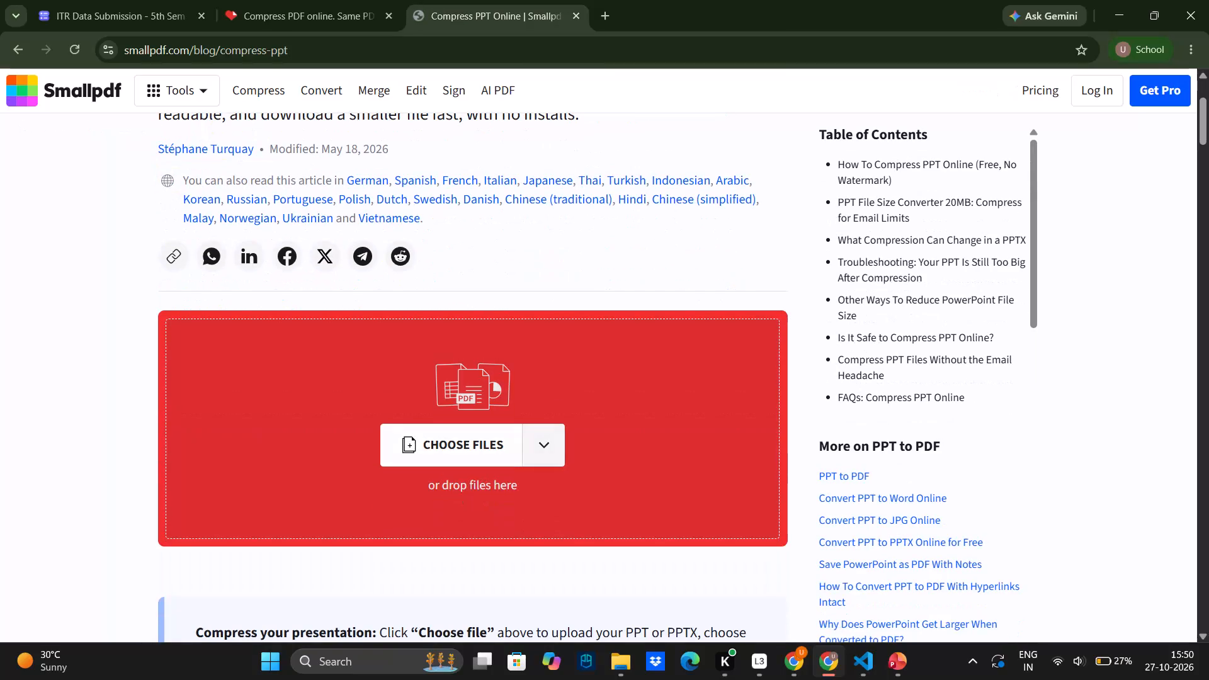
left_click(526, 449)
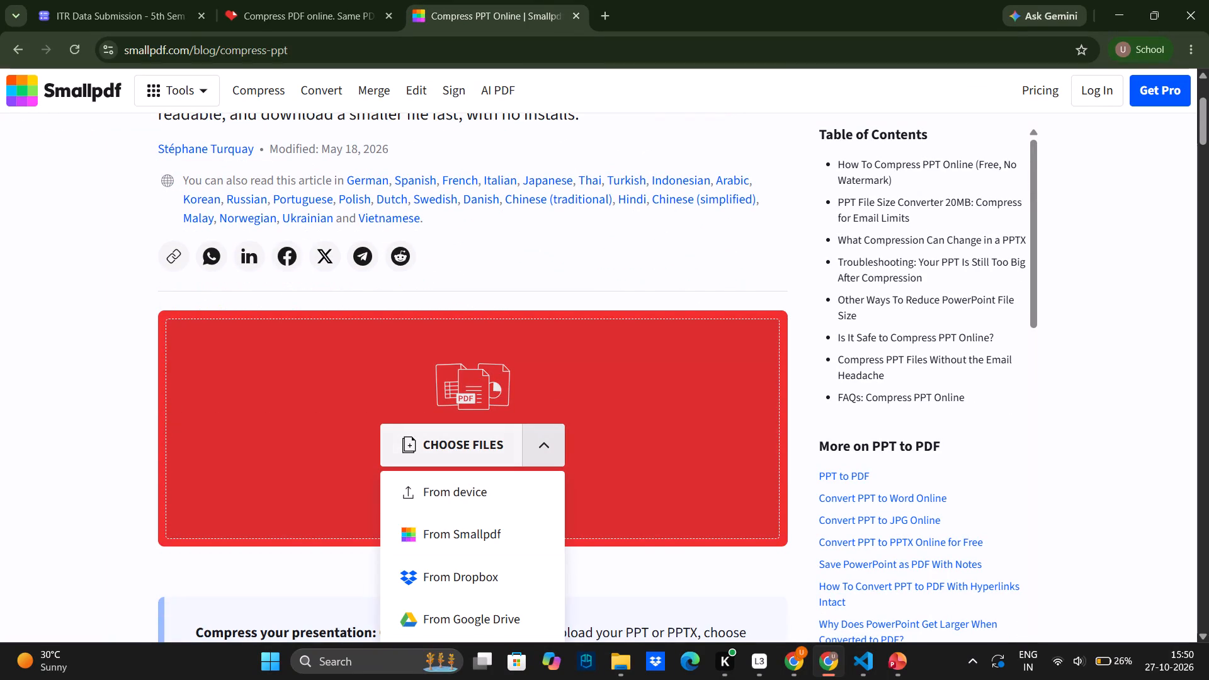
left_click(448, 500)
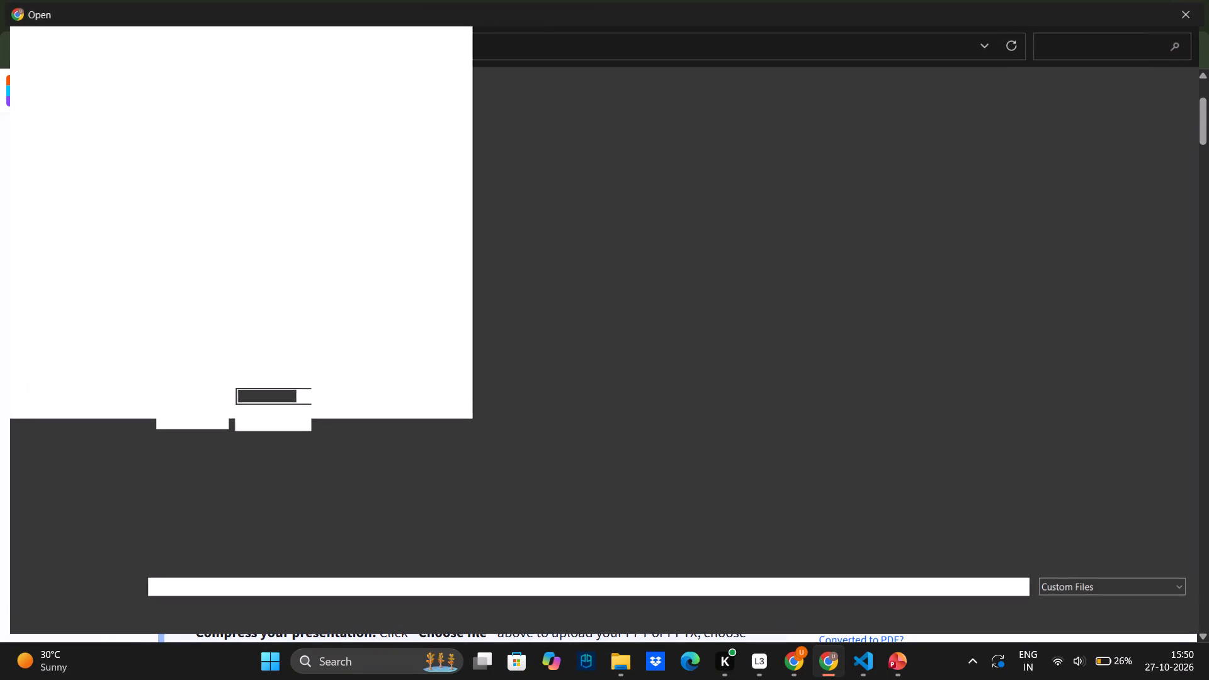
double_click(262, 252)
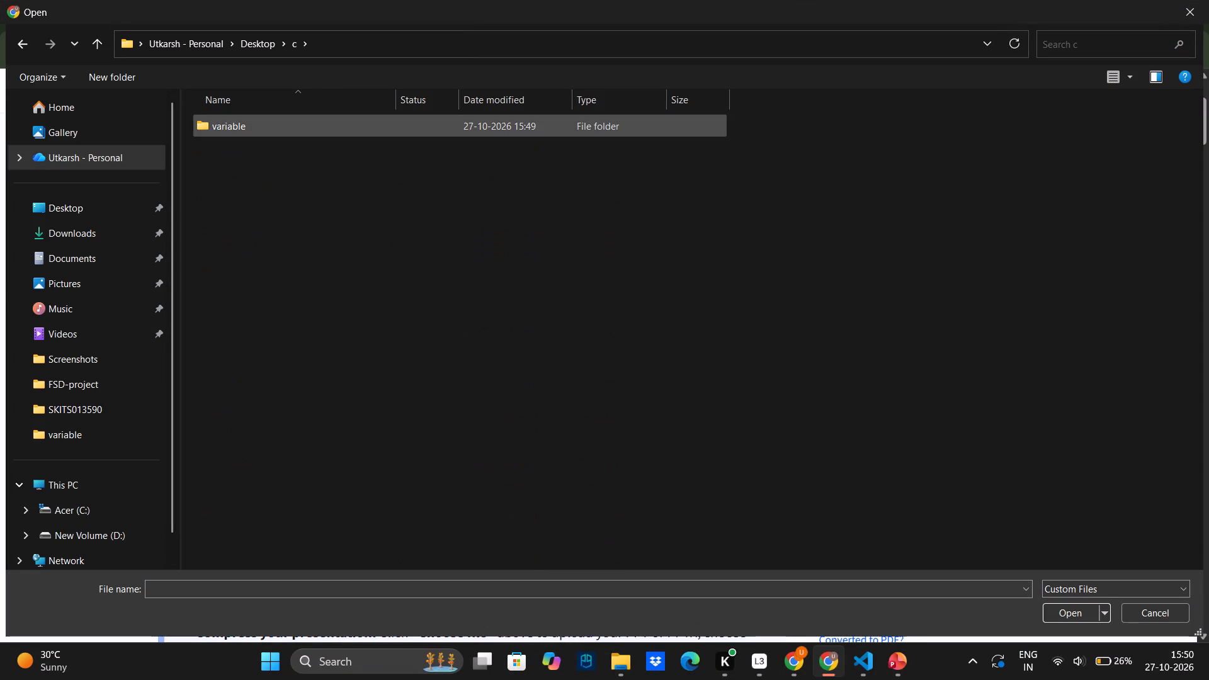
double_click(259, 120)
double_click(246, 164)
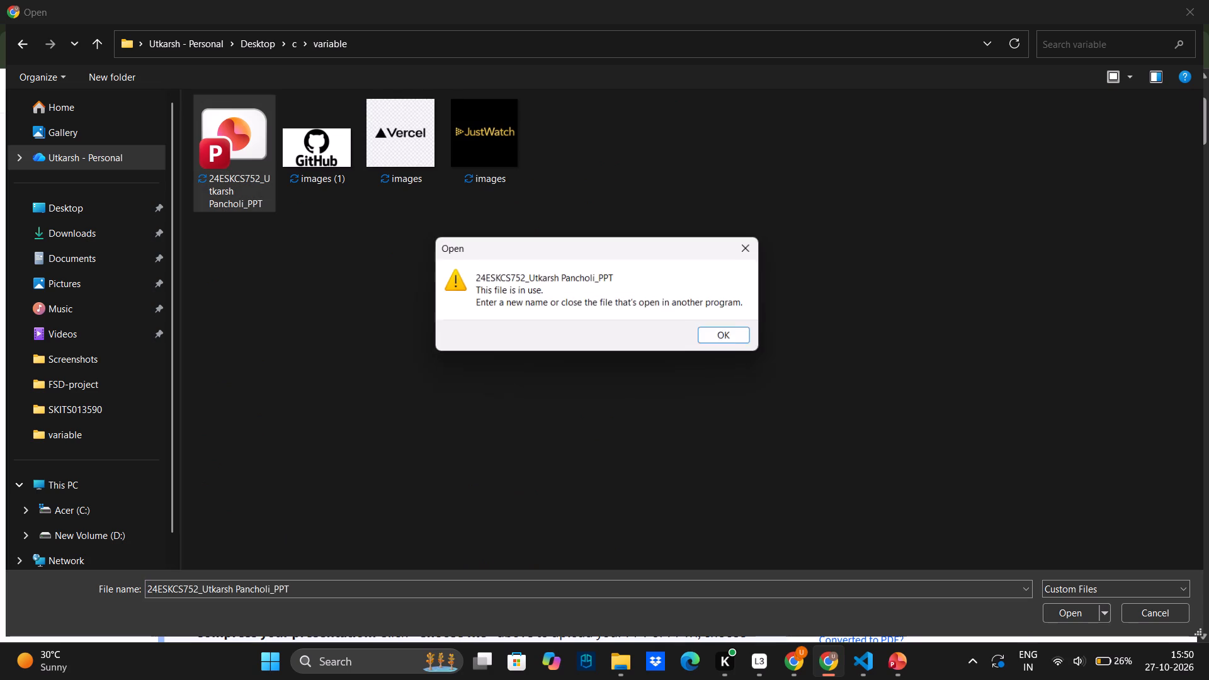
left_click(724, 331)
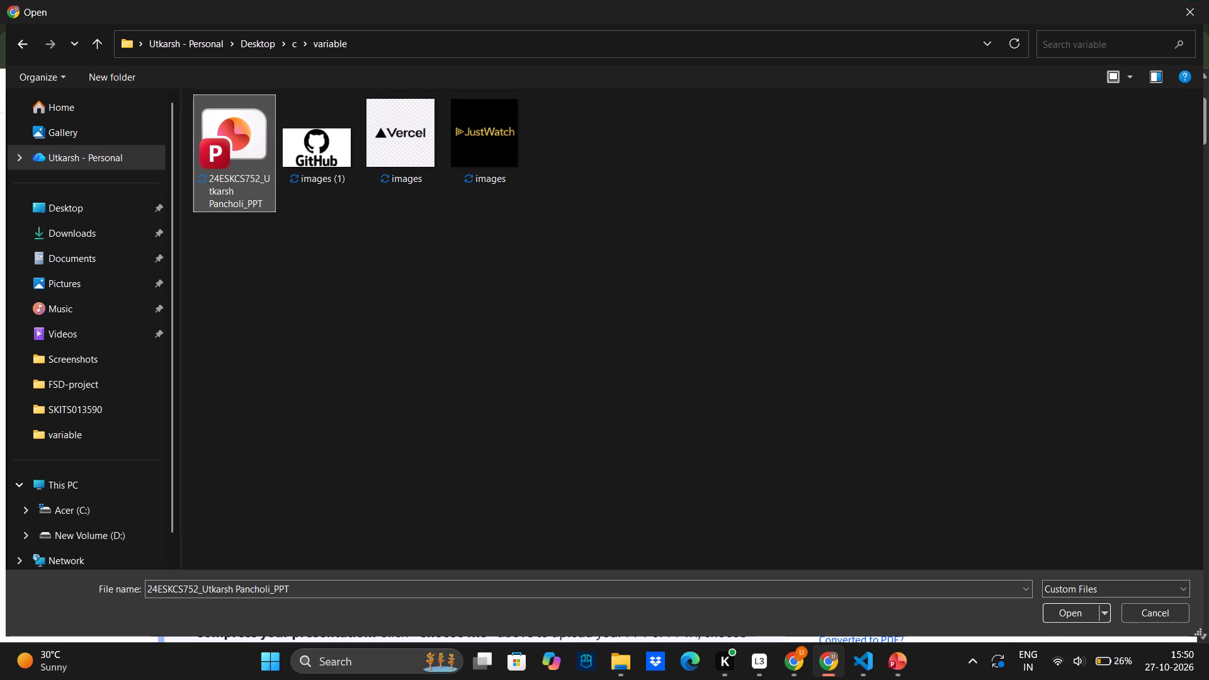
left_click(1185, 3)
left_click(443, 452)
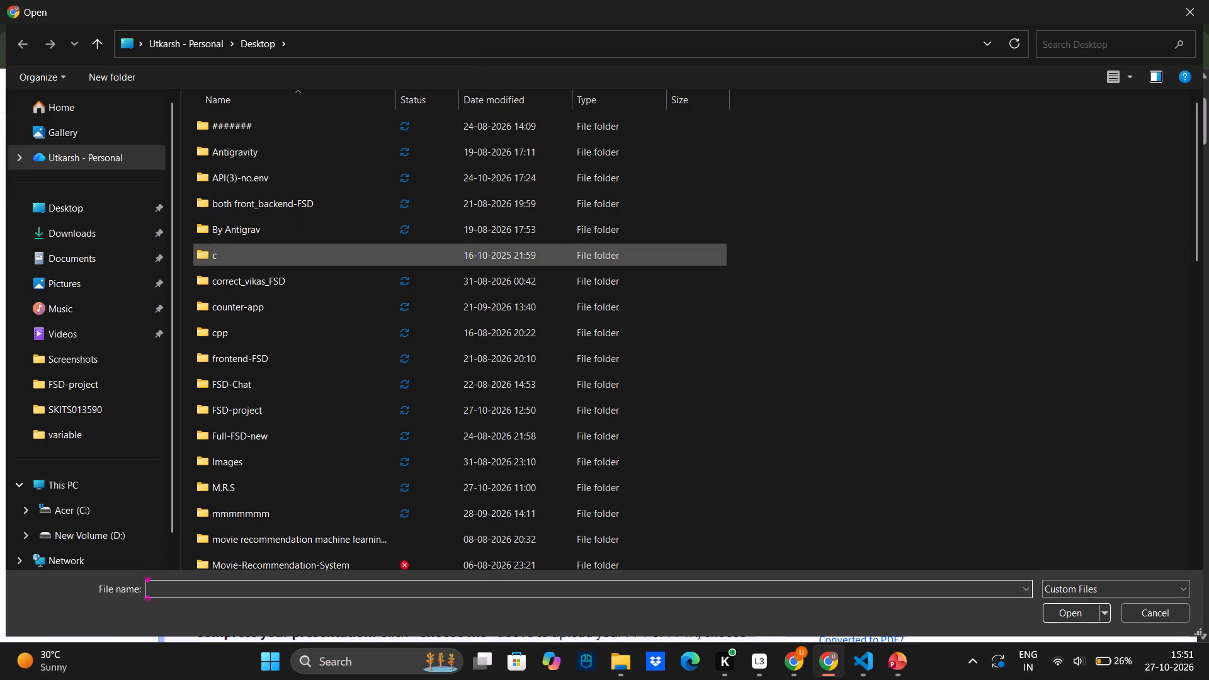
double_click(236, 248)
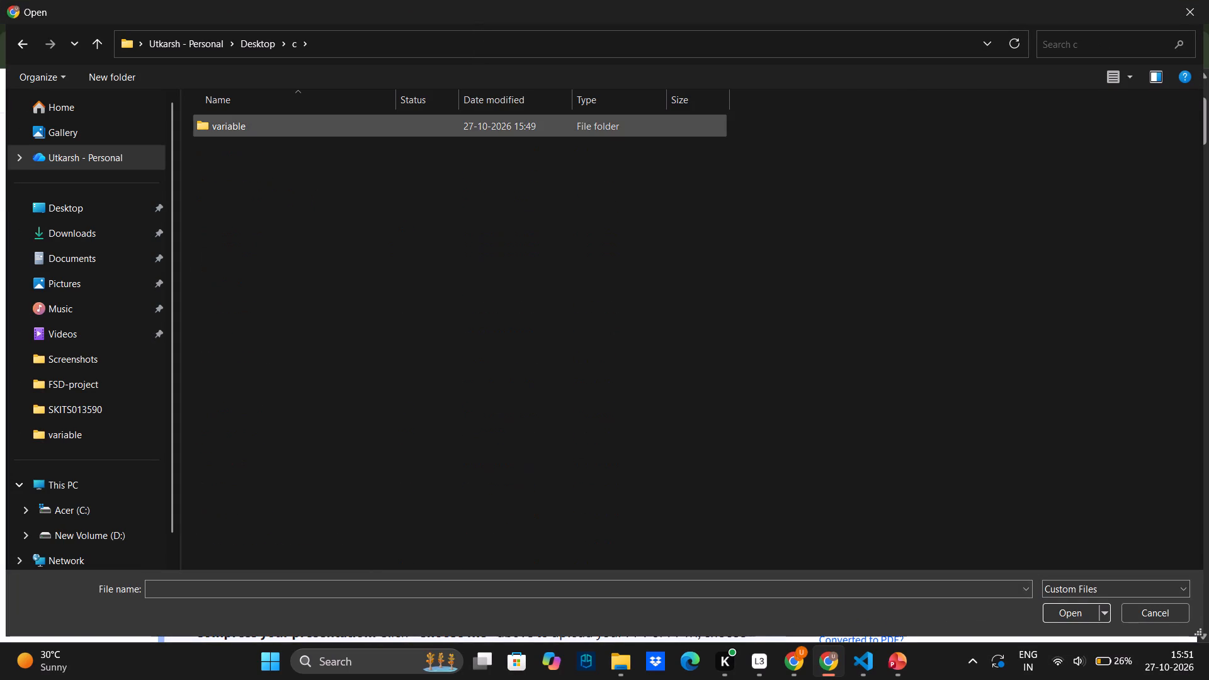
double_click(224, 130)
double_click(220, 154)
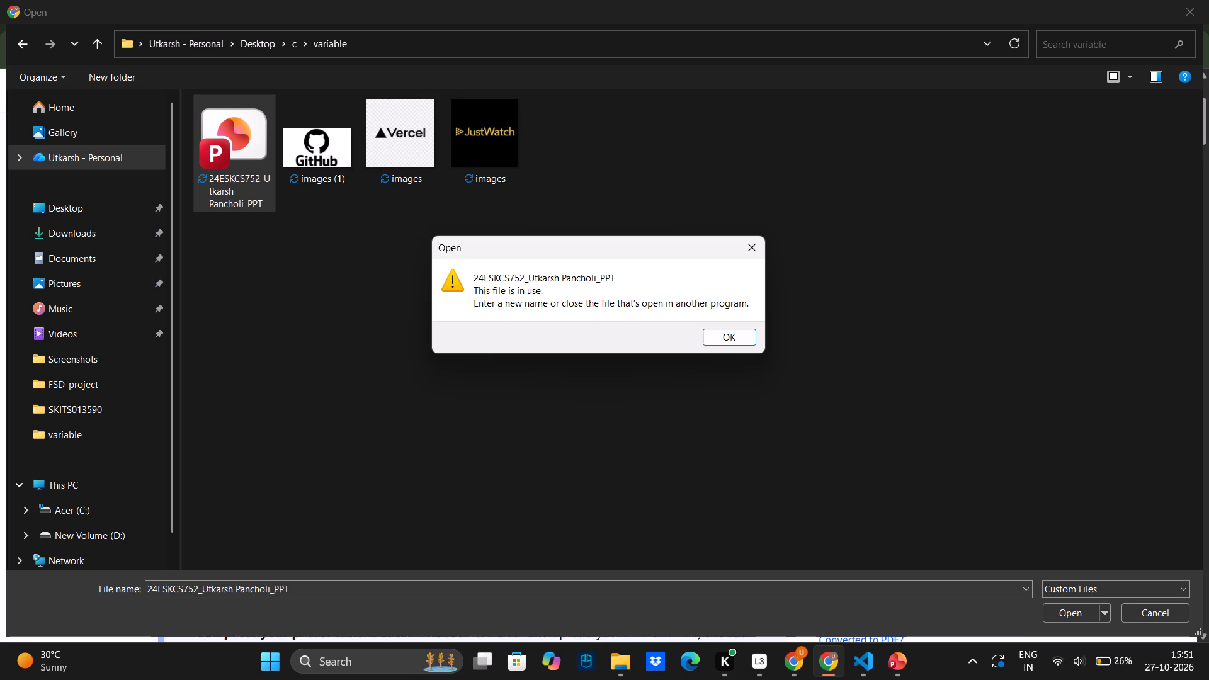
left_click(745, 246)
Switch to PowerPoint and close the presentation that is blocking the upload.
left_click(882, 672)
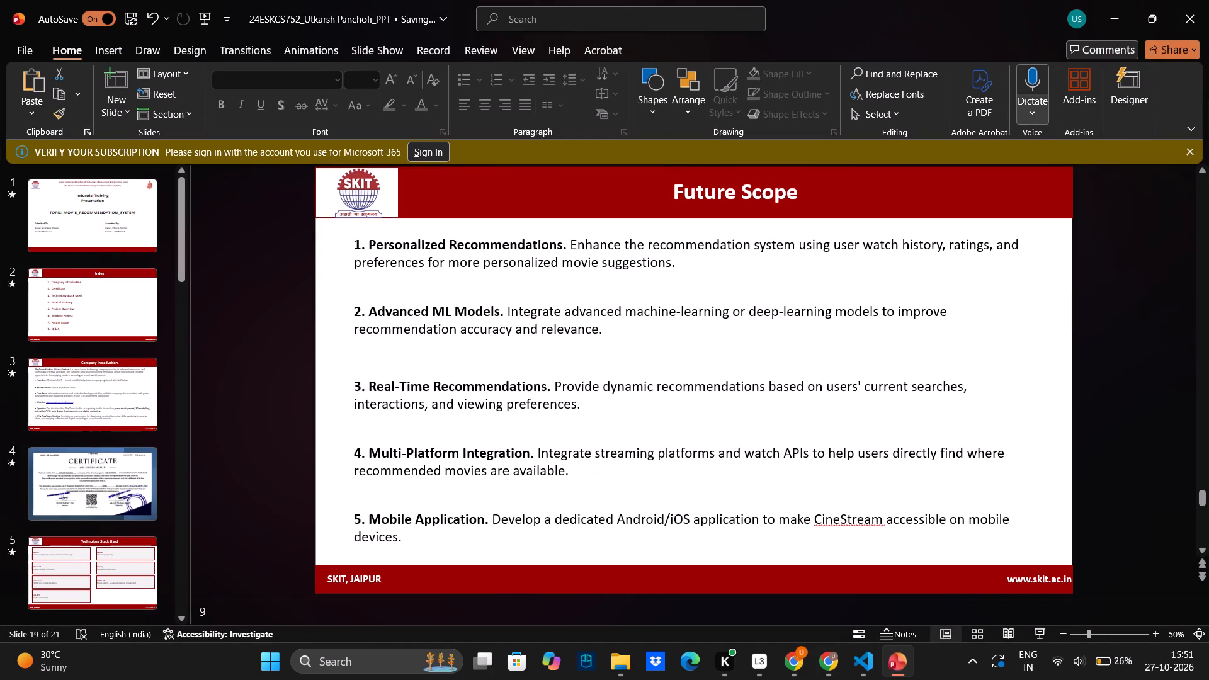
left_click(1186, 0)
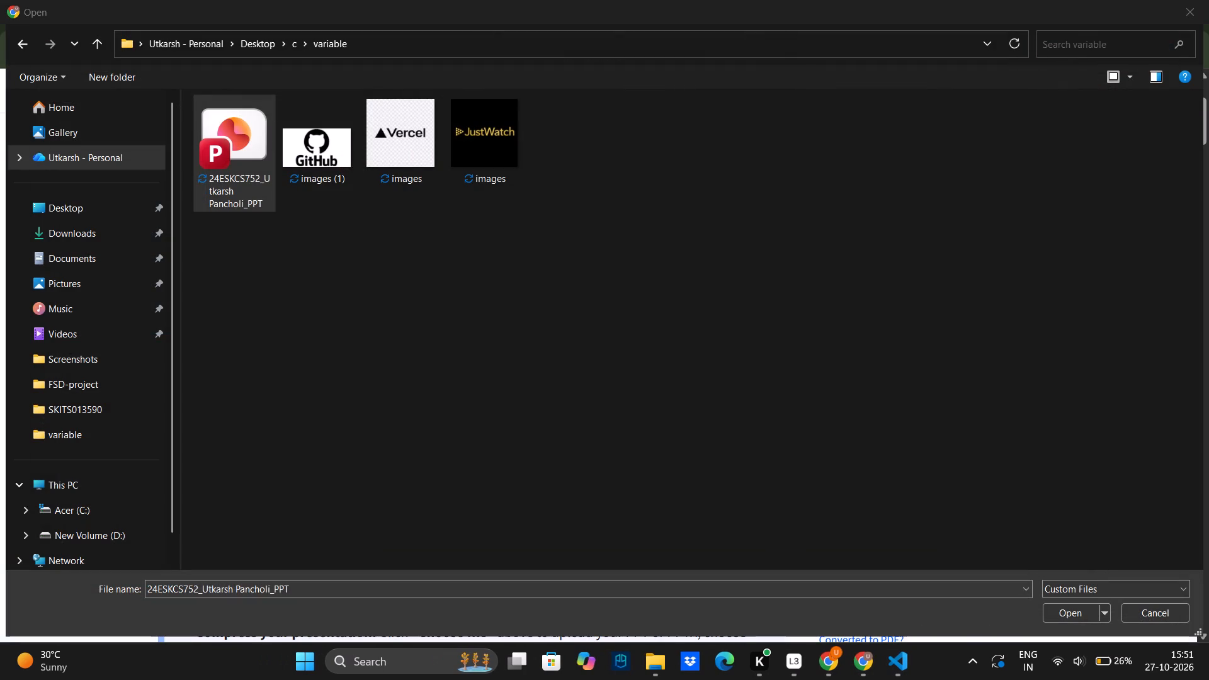
Upload the presentation from the variable folder to Smallpdf and compress it at the Basic level.
double_click(257, 178)
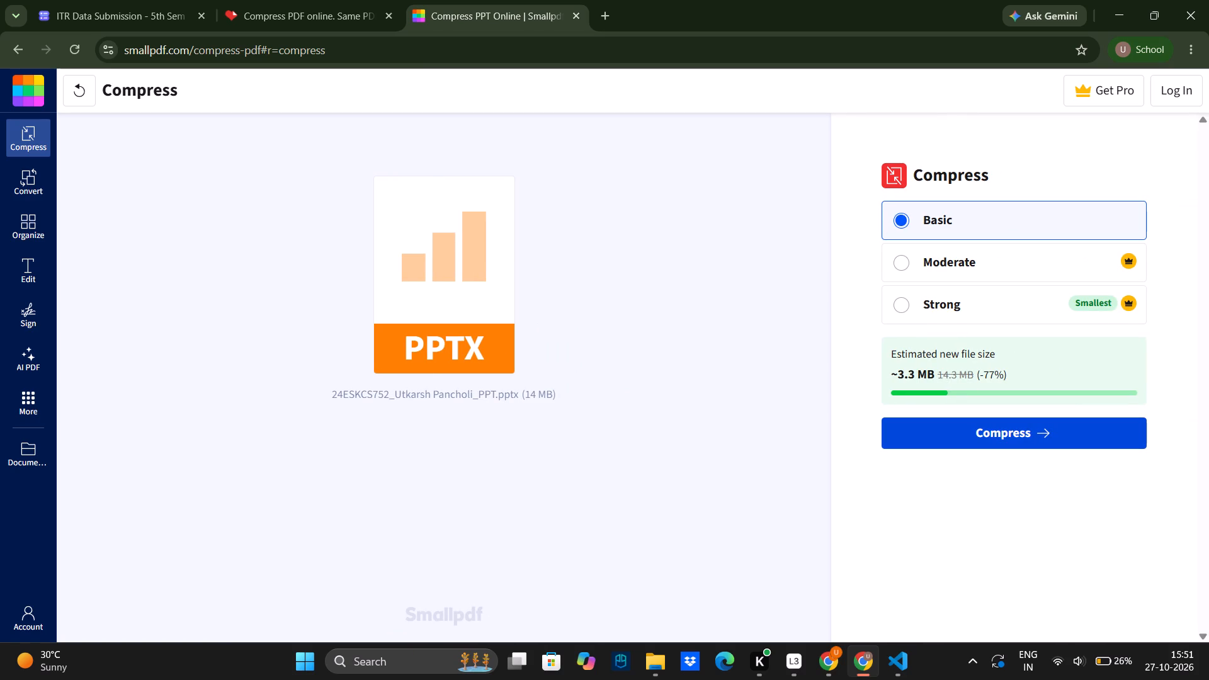
left_click(927, 438)
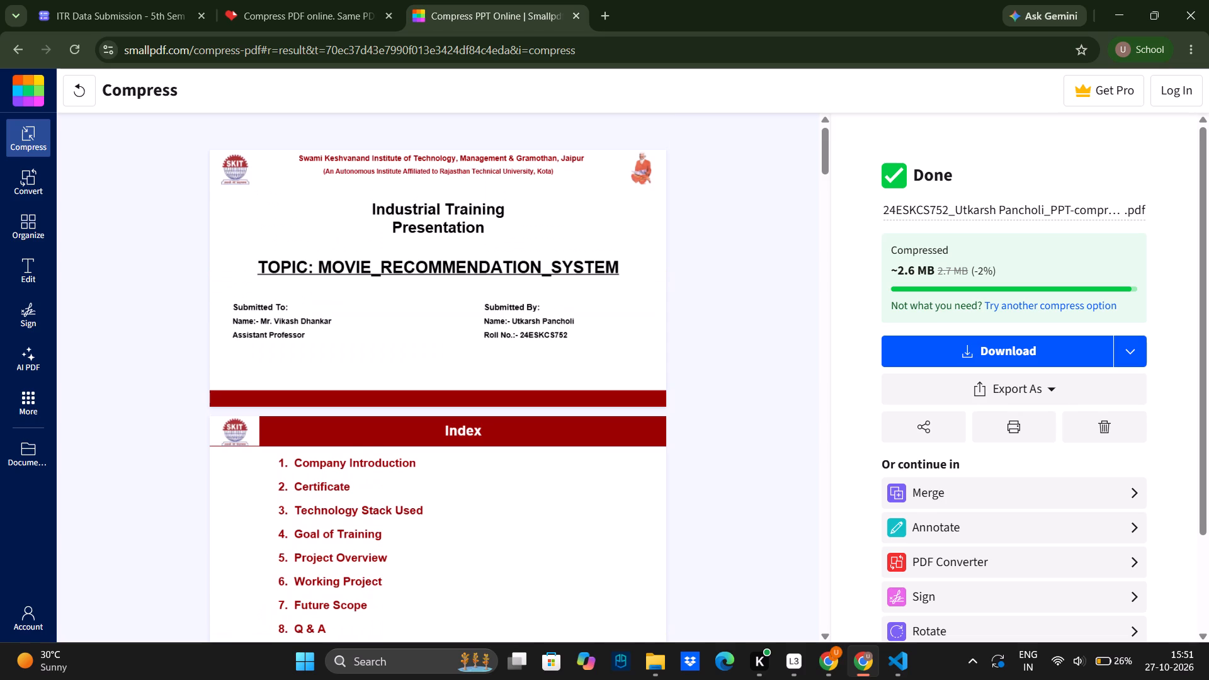
Examine the slides in the compressed file's preview, from the title page through the project screenshots.
scroll(605, 472, "down", 4)
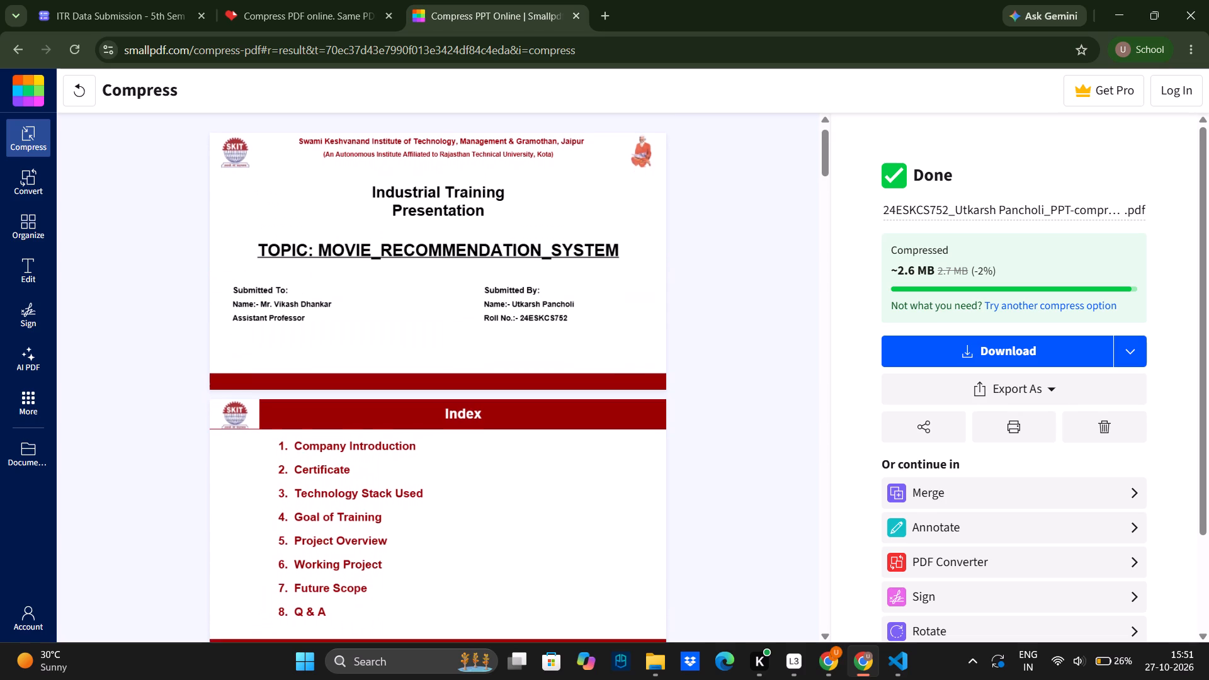
scroll(605, 472, "down", 4)
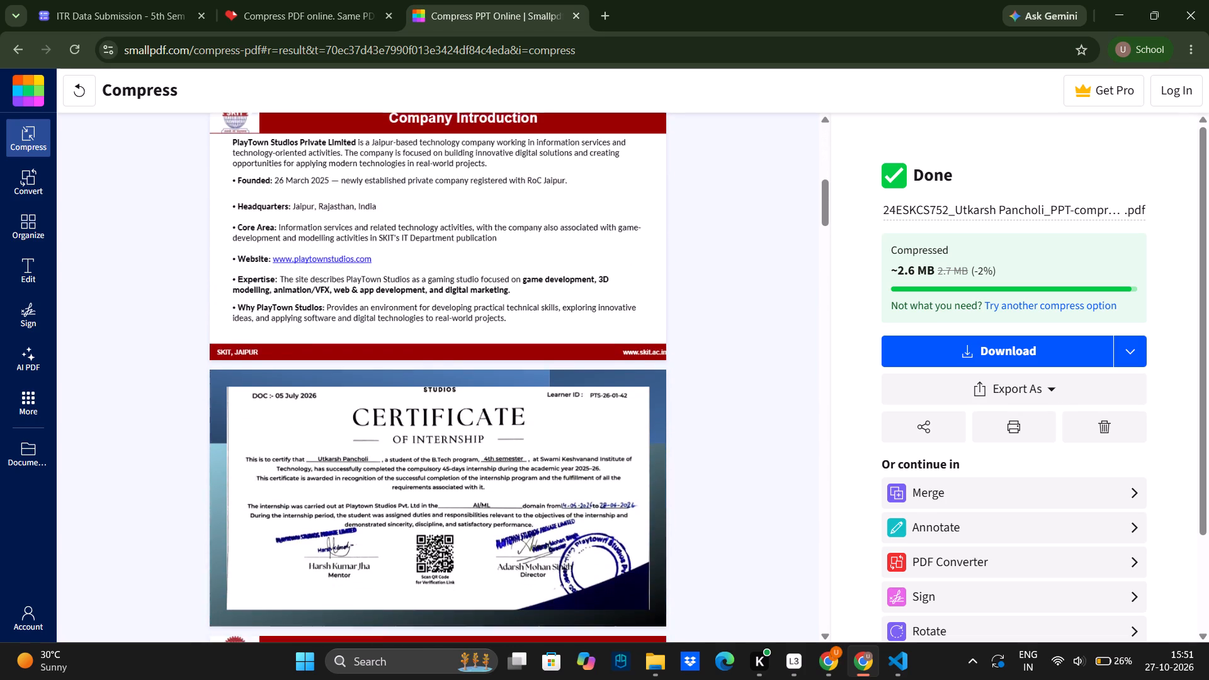
scroll(605, 472, "down", 4)
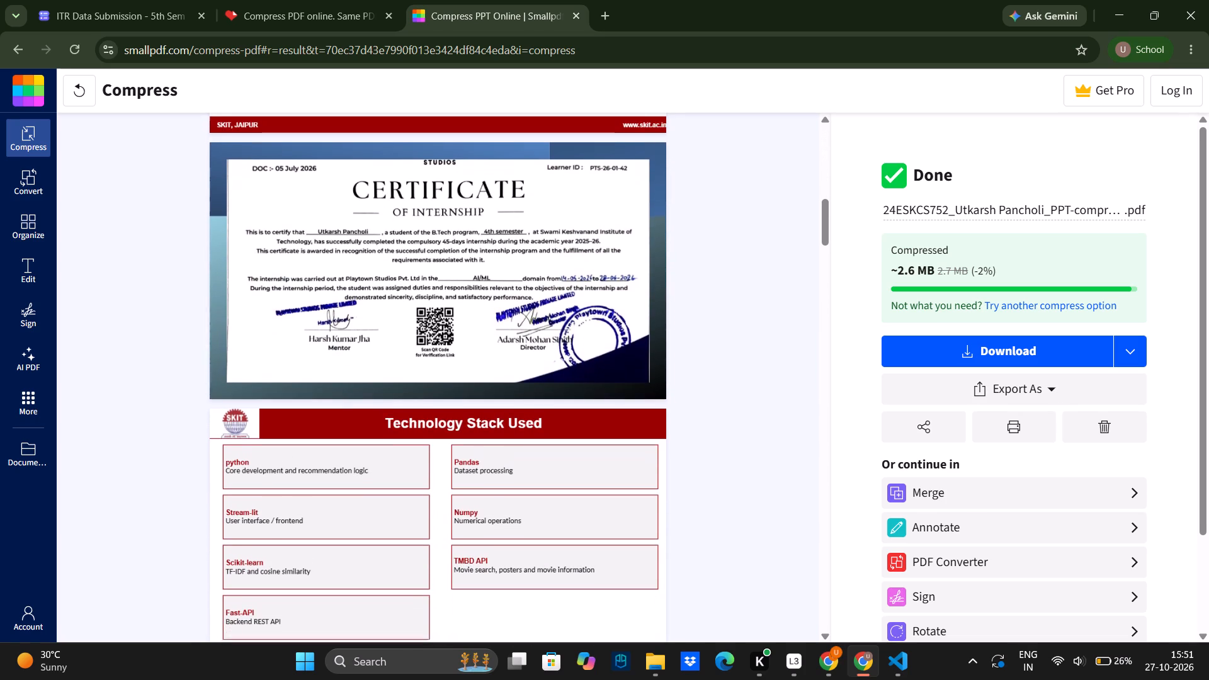
scroll(605, 472, "down", 1)
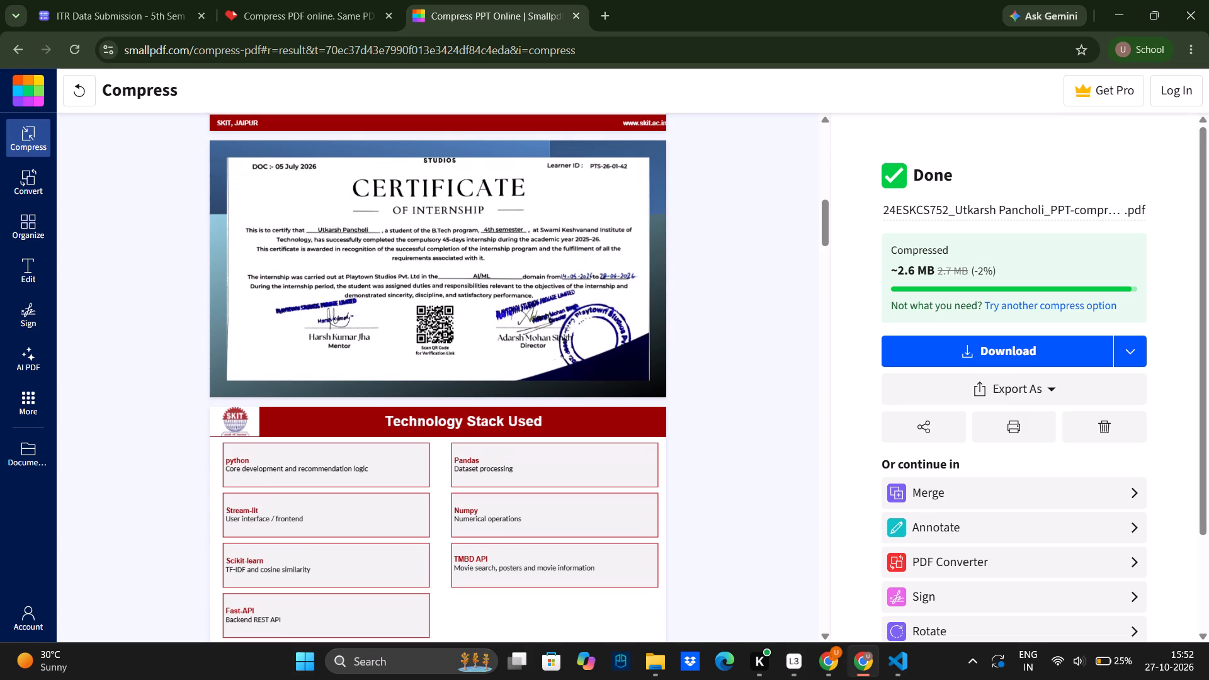
scroll(605, 472, "down", 12)
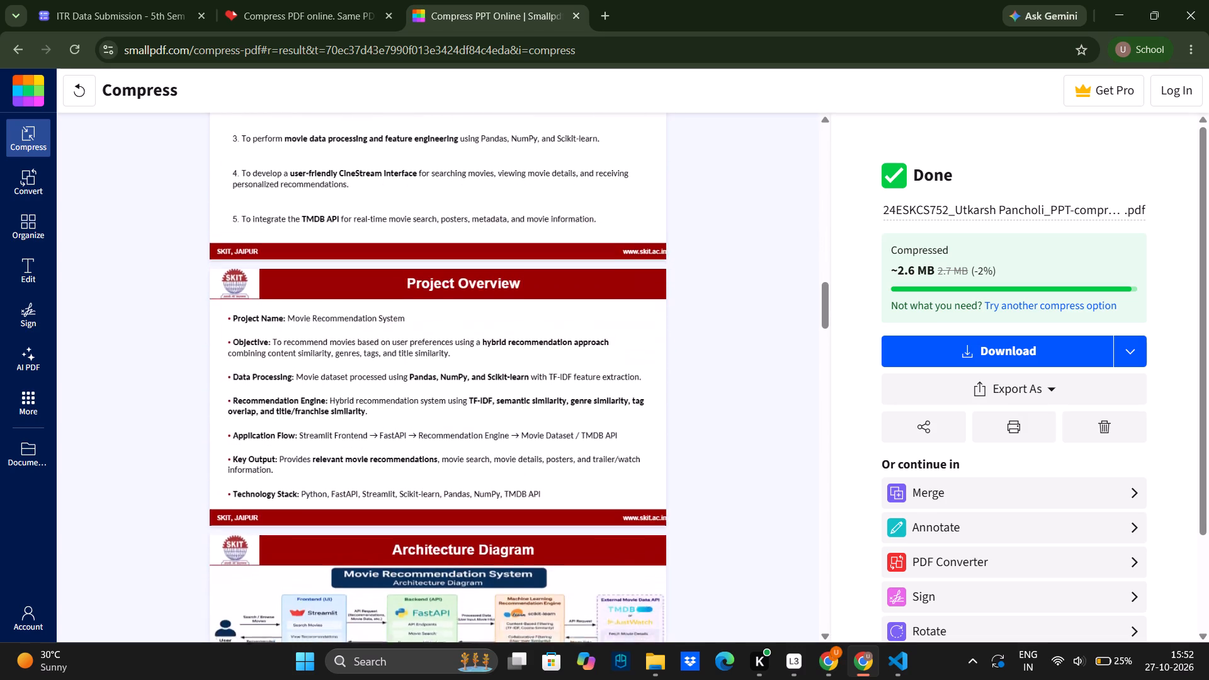
scroll(605, 472, "down", 3)
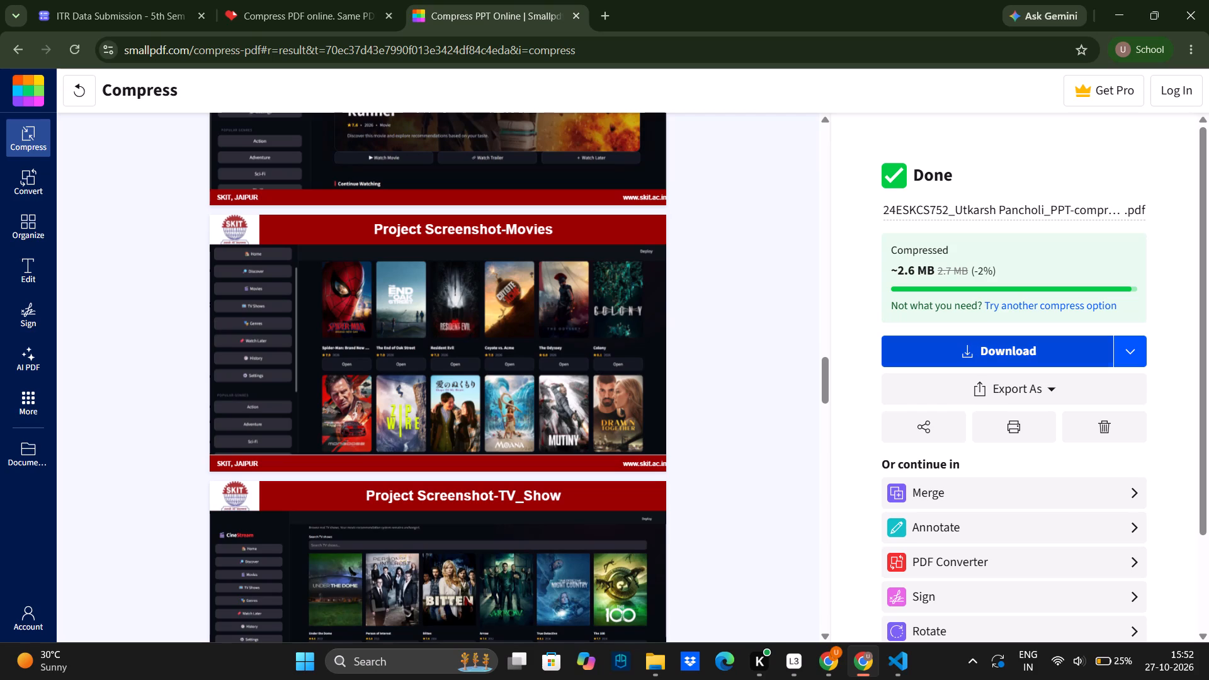
Download the compressed presentation PDF and close the Smallpdf tab.
left_click(973, 345)
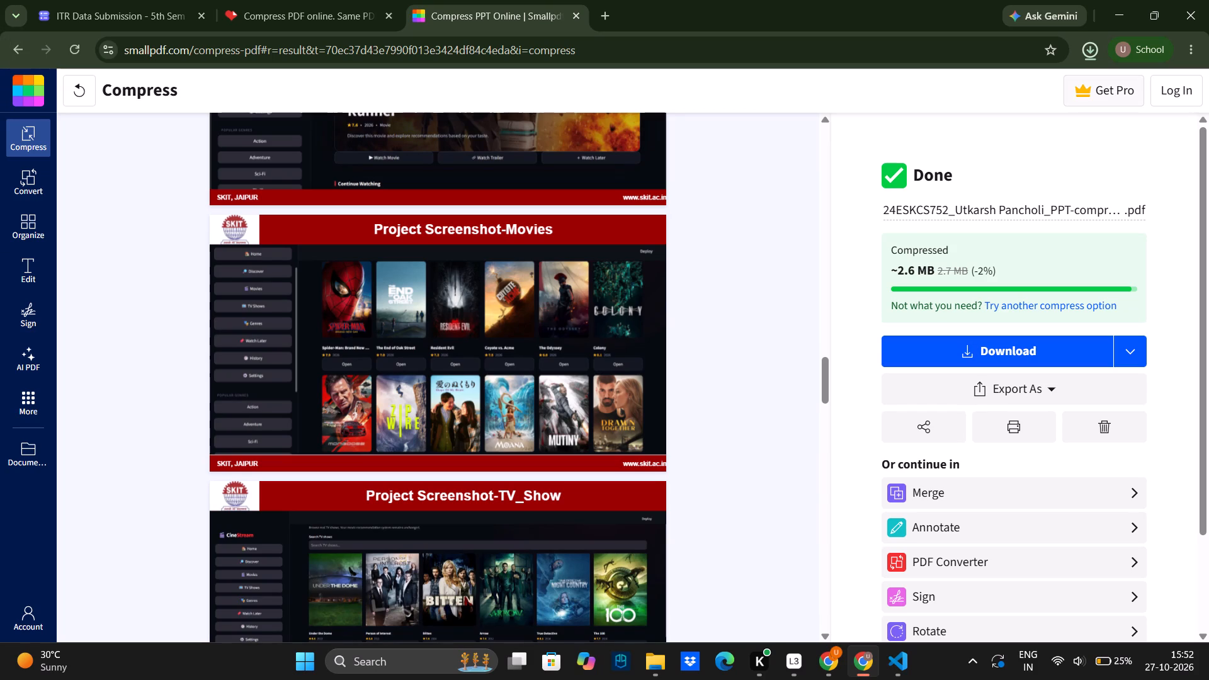
left_click(574, 16)
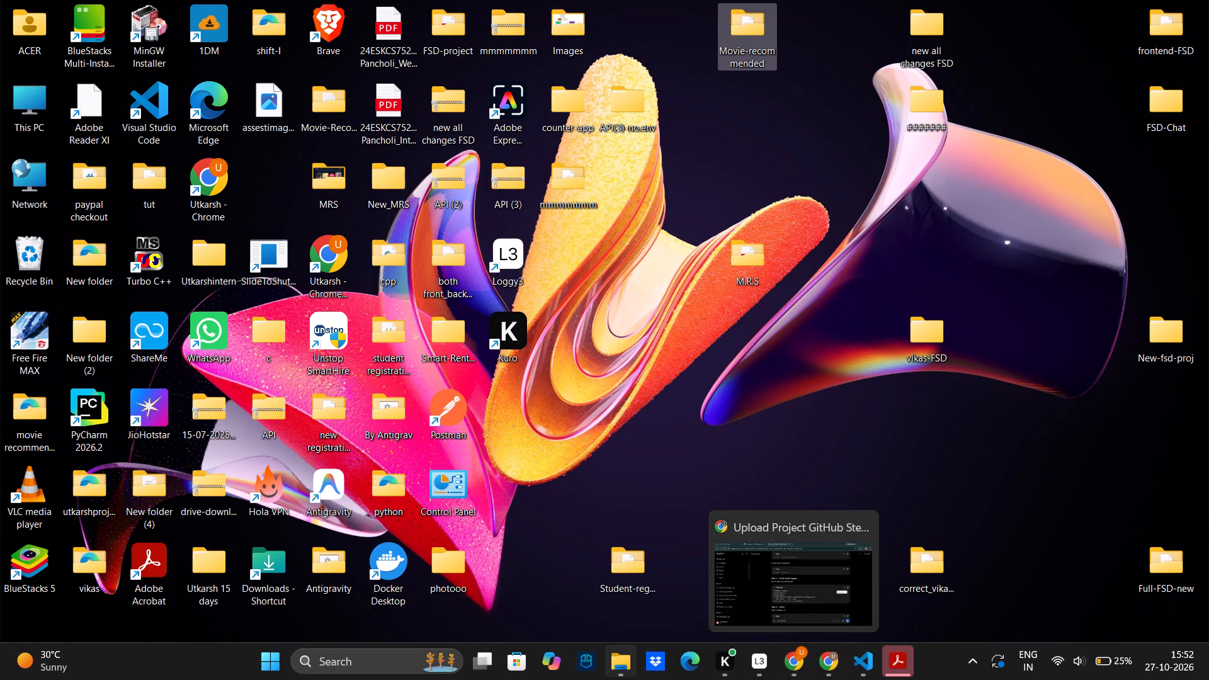
In File Explorer's Downloads folder, rename the compressed presentation PDF by removing "-compressed" so its name ends in "_PPT".
left_click(629, 652)
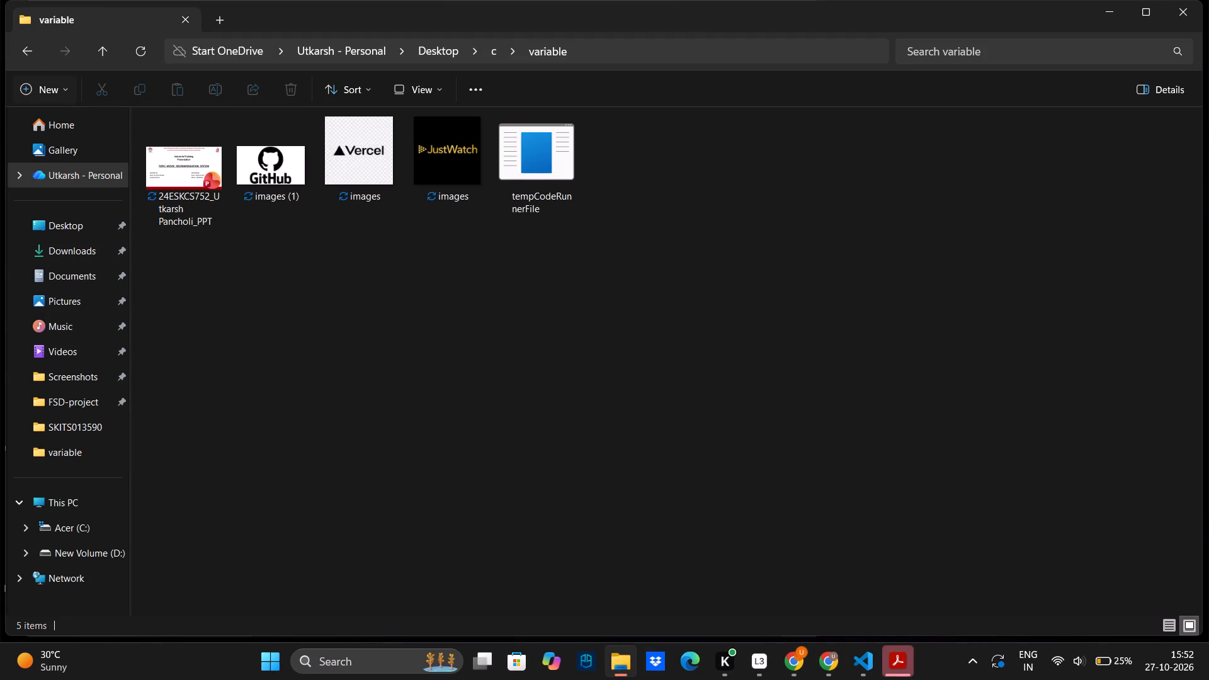
left_click(18, 57)
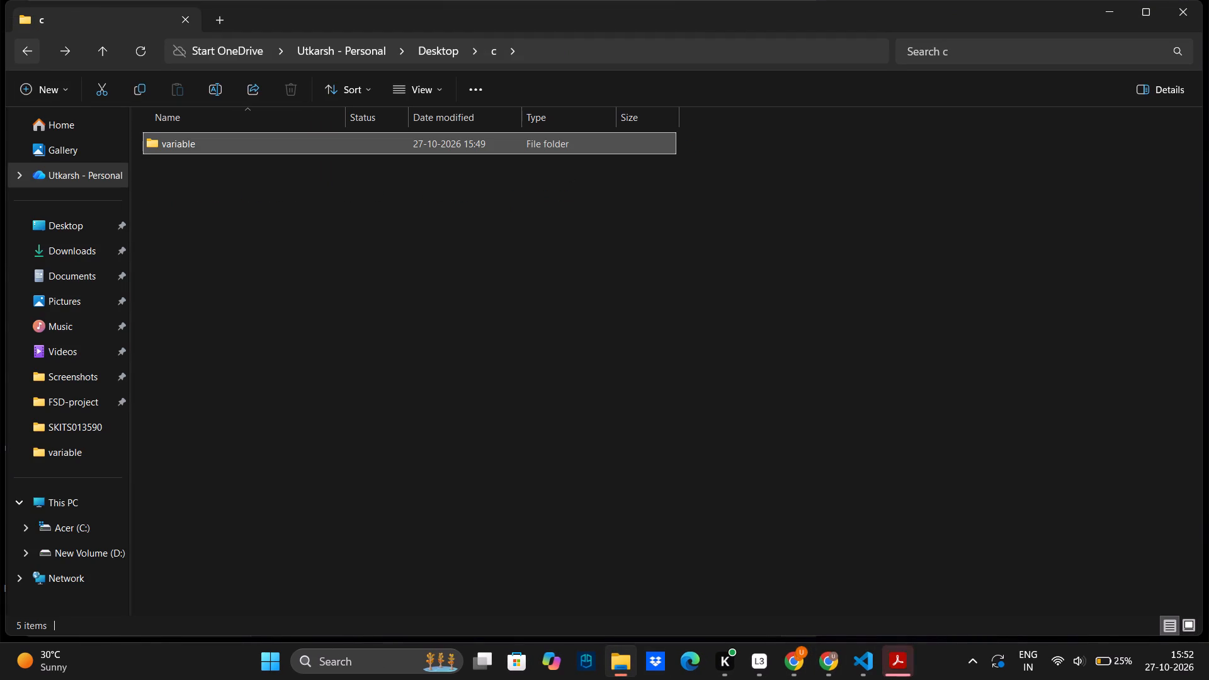
left_click(54, 247)
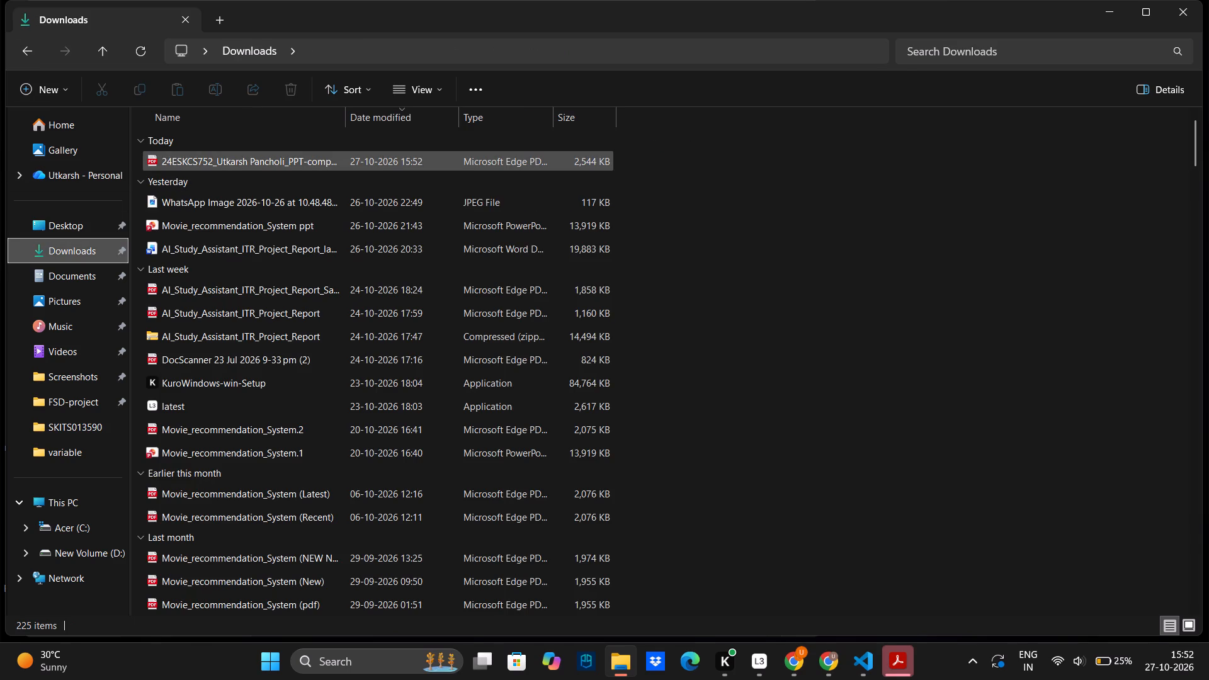
left_click(385, 157)
right_click(304, 157)
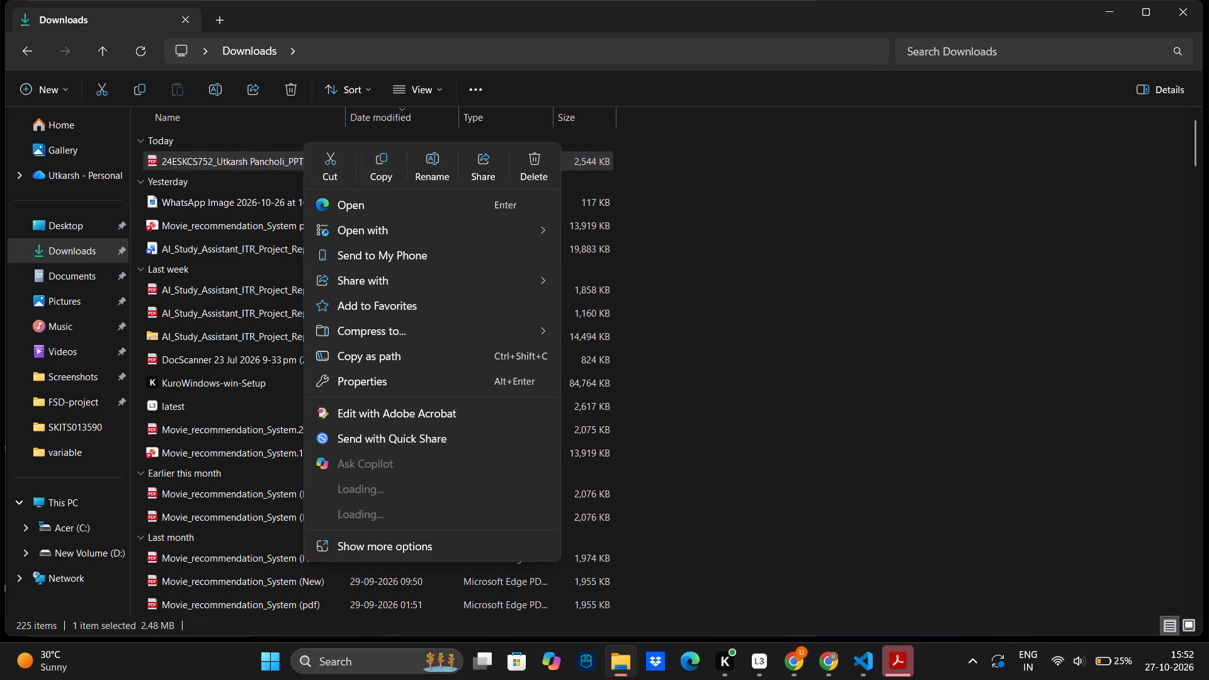
left_click(434, 162)
left_click(370, 159)
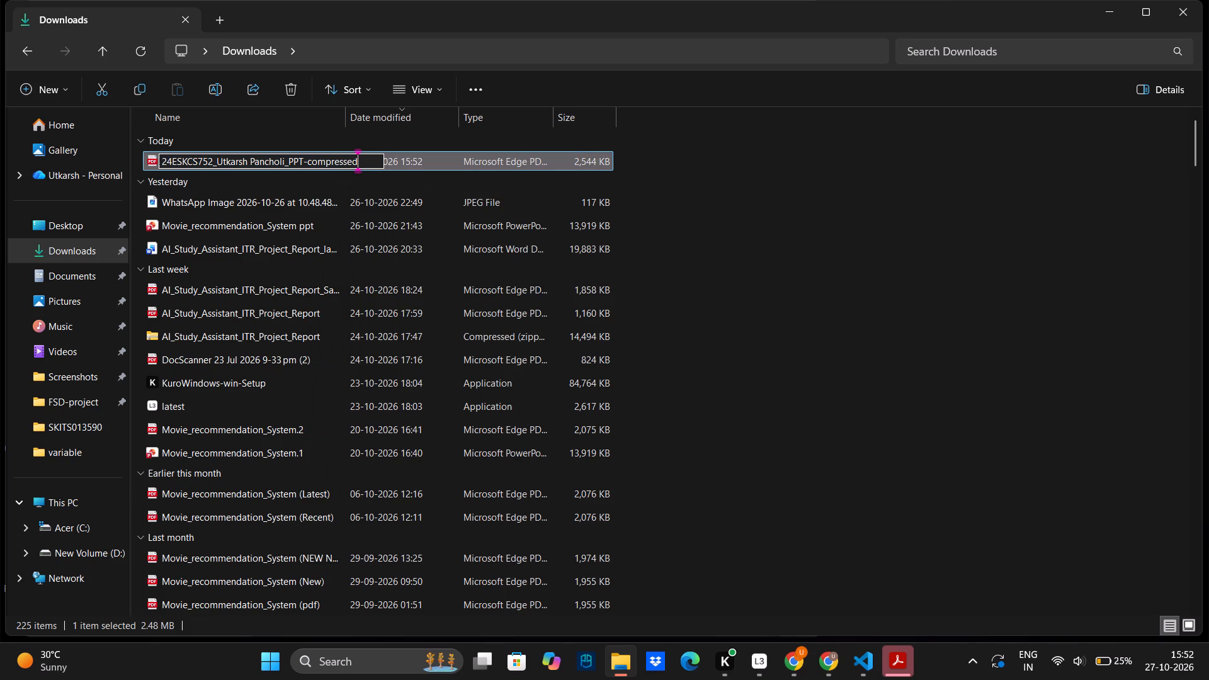
key("BackSpace")
key("BackSpace")
key("BackSpace")
key("BackSpace")
key("BackSpace")
key("BackSpace")
key("BackSpace")
key("BackSpace")
key("BackSpace")
key("BackSpace")
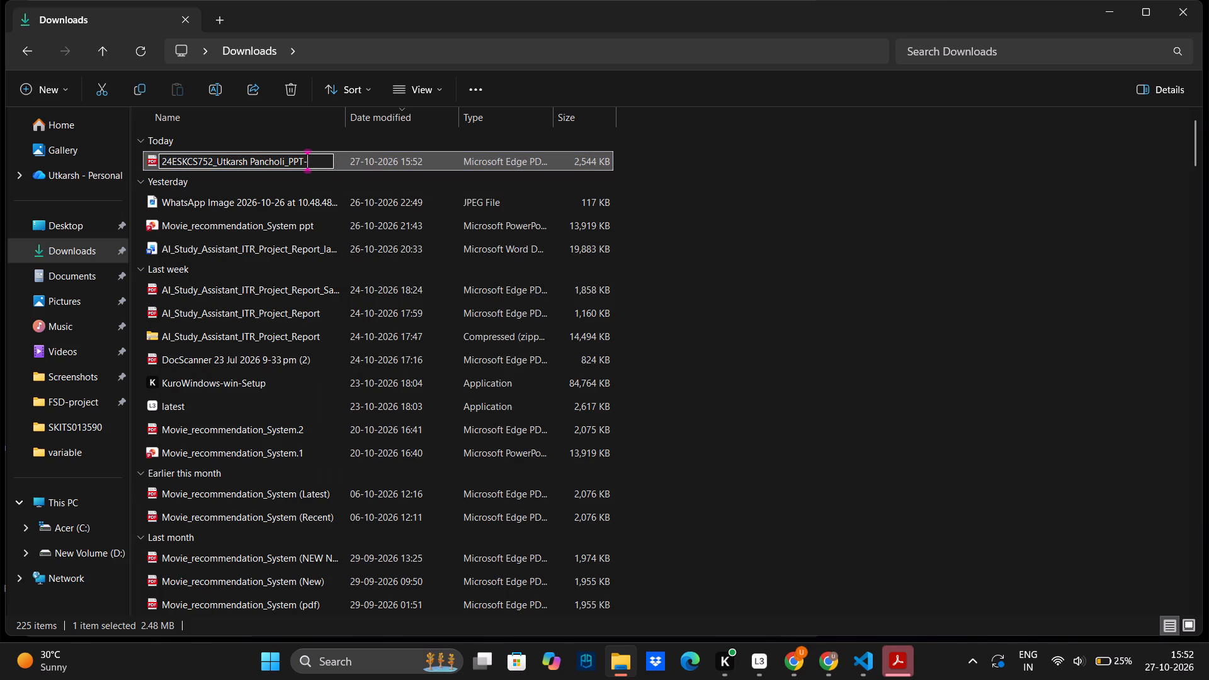
key("BackSpace")
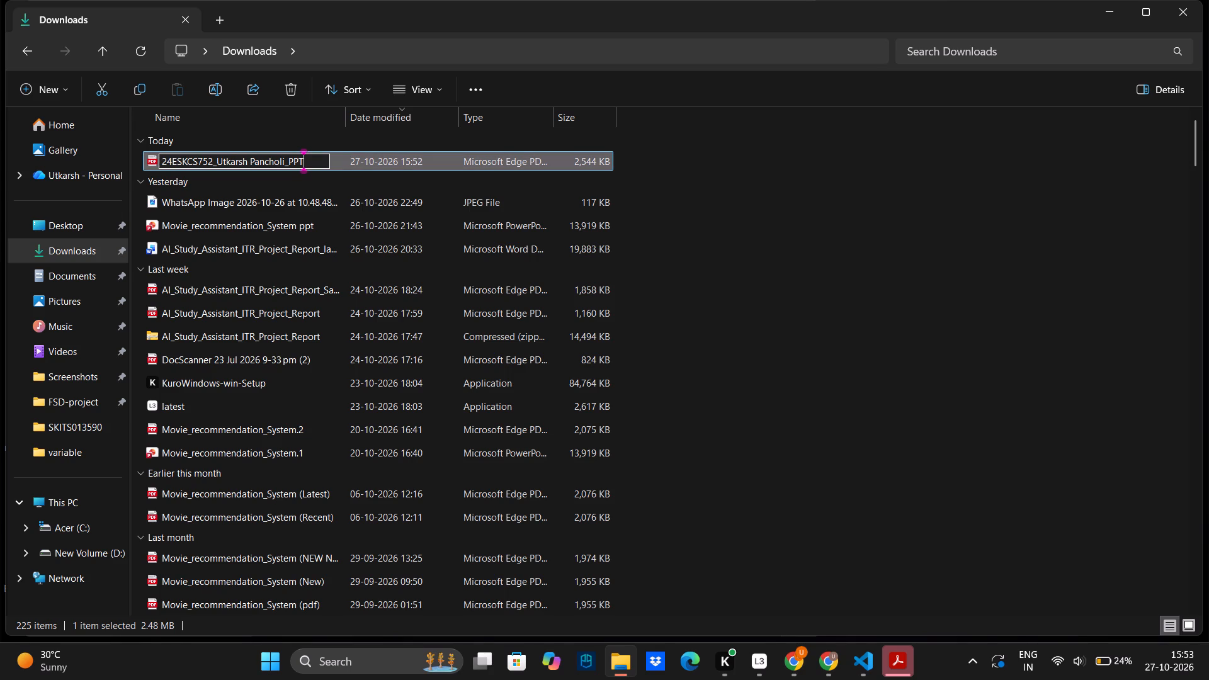
key("Return")
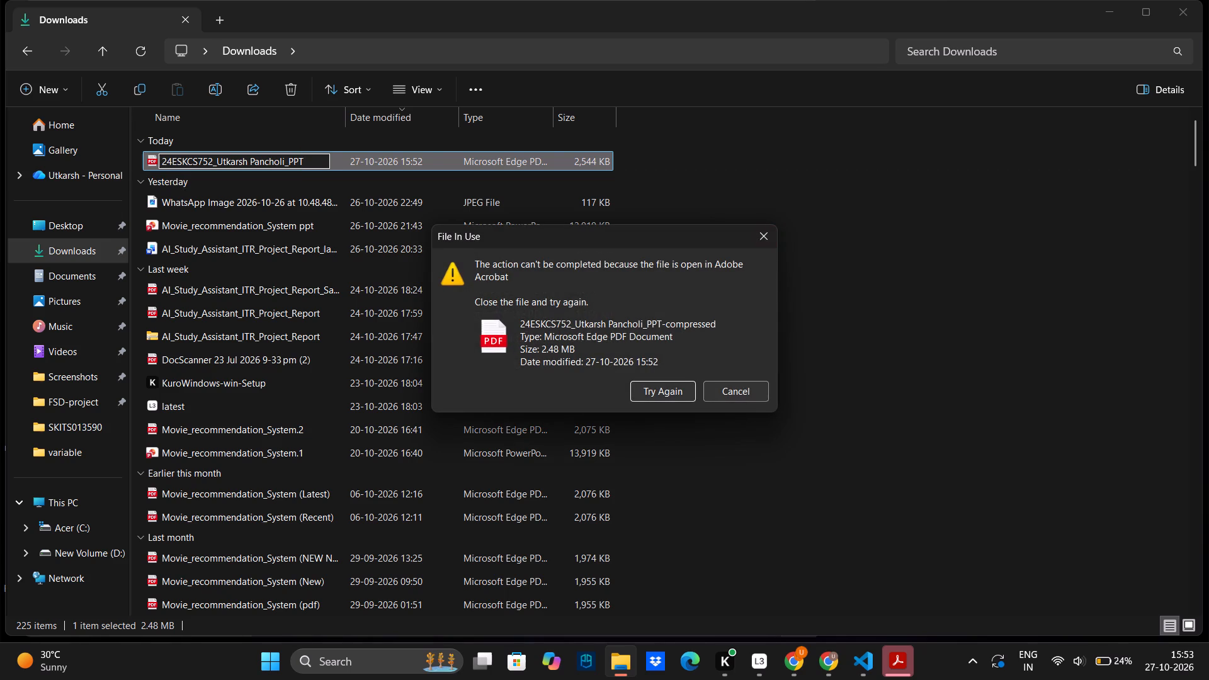
Close the compressed PDF in Adobe Acrobat and retry its pending rename.
left_click(664, 392)
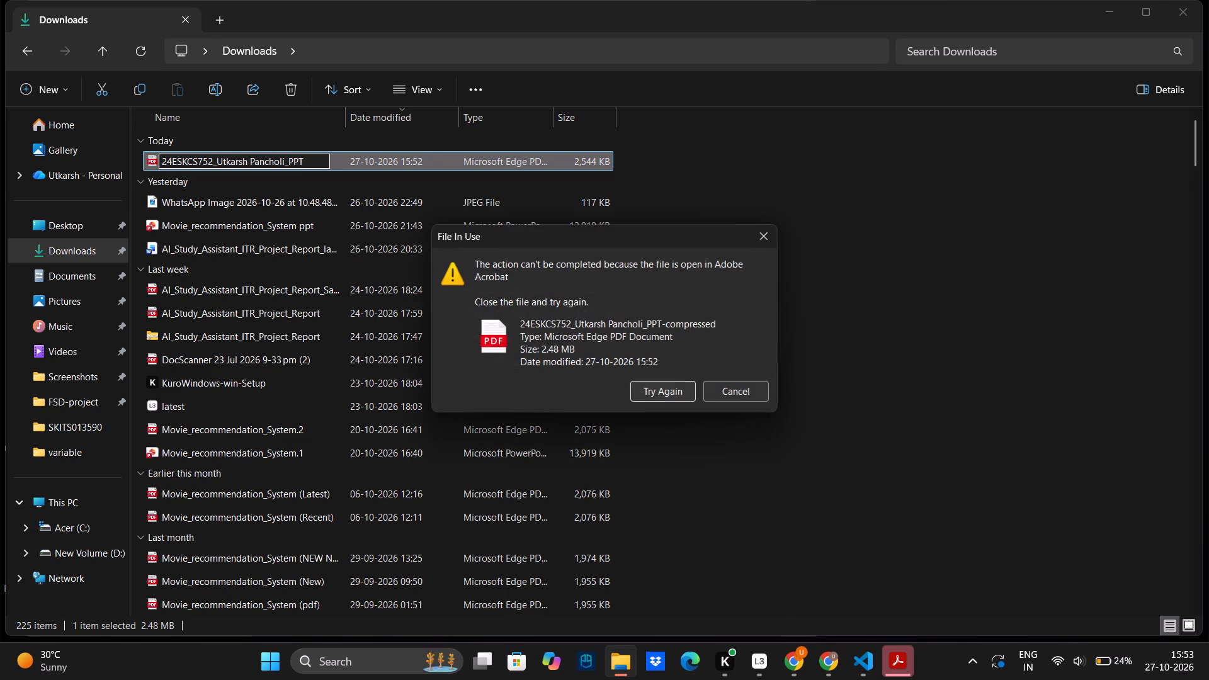
left_click(655, 398)
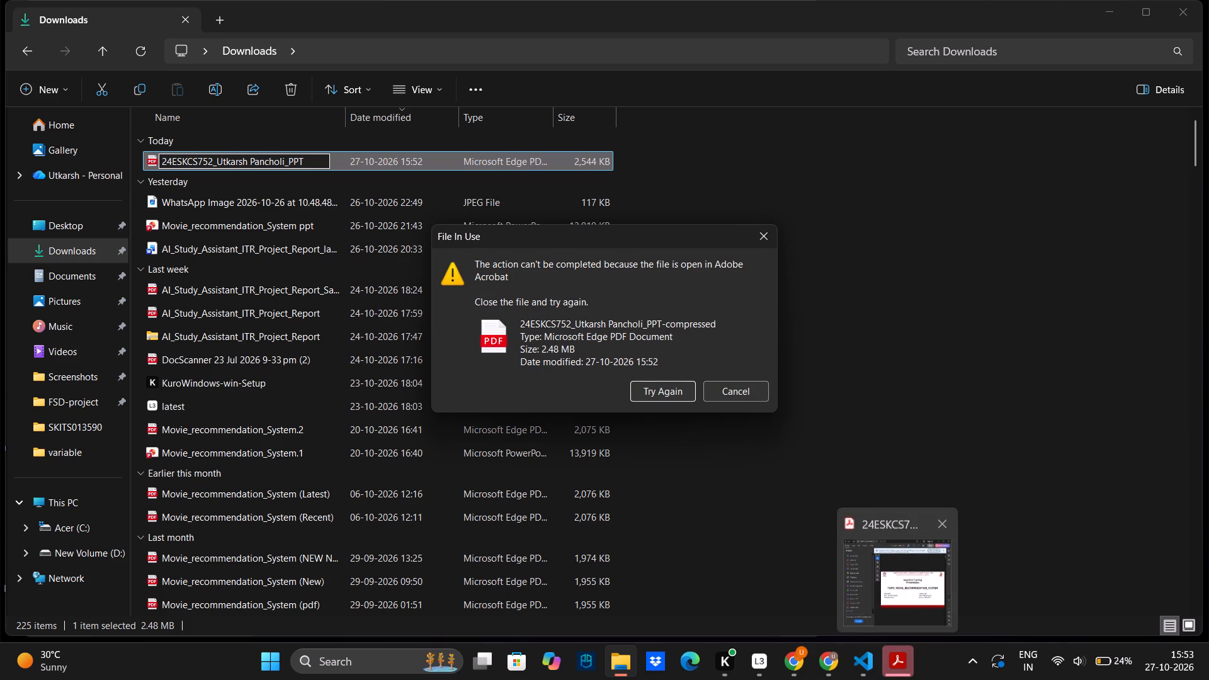
left_click(936, 529)
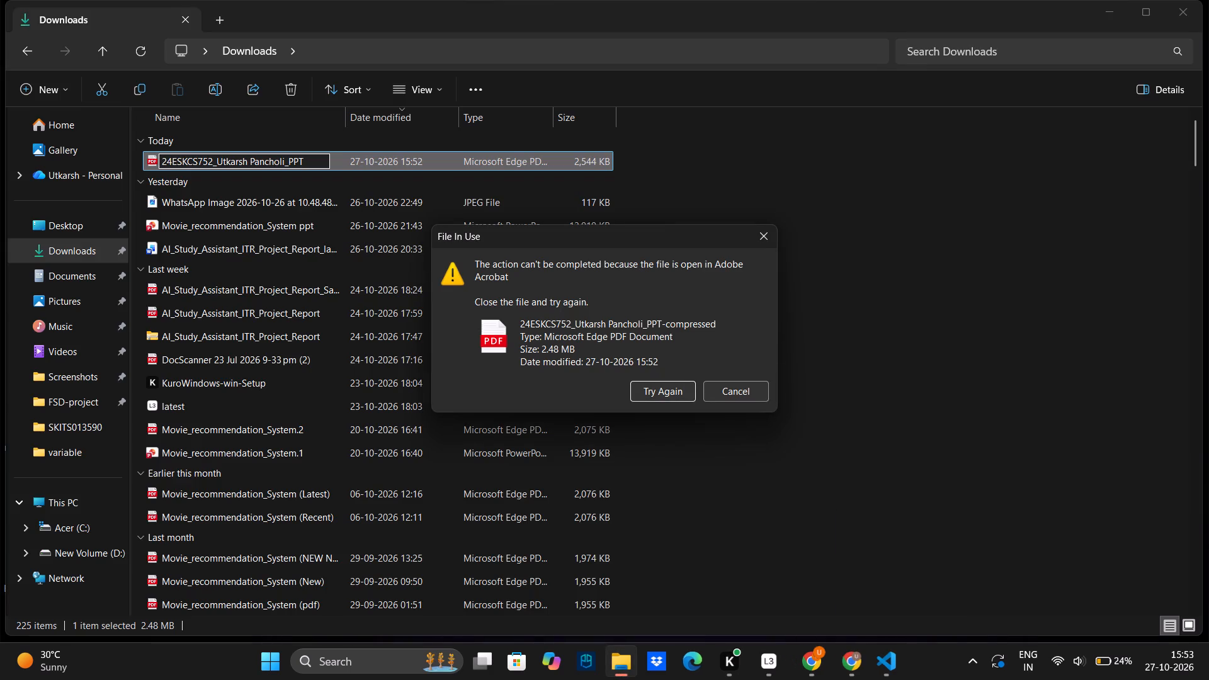
left_click(683, 390)
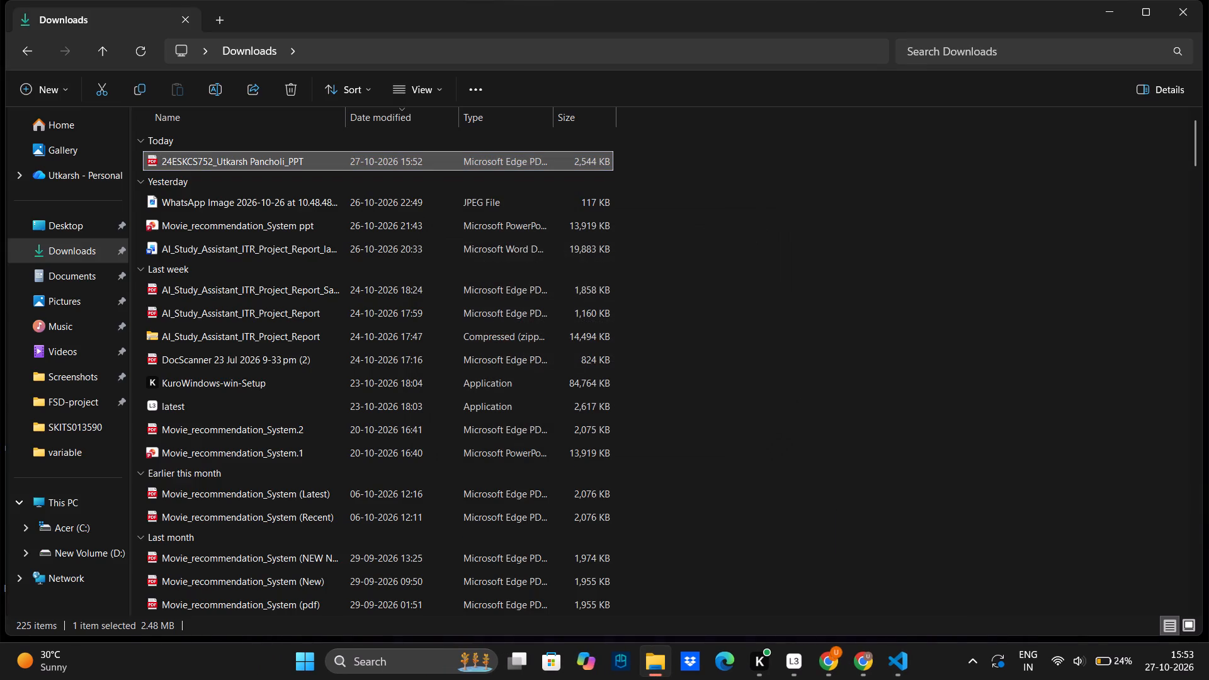
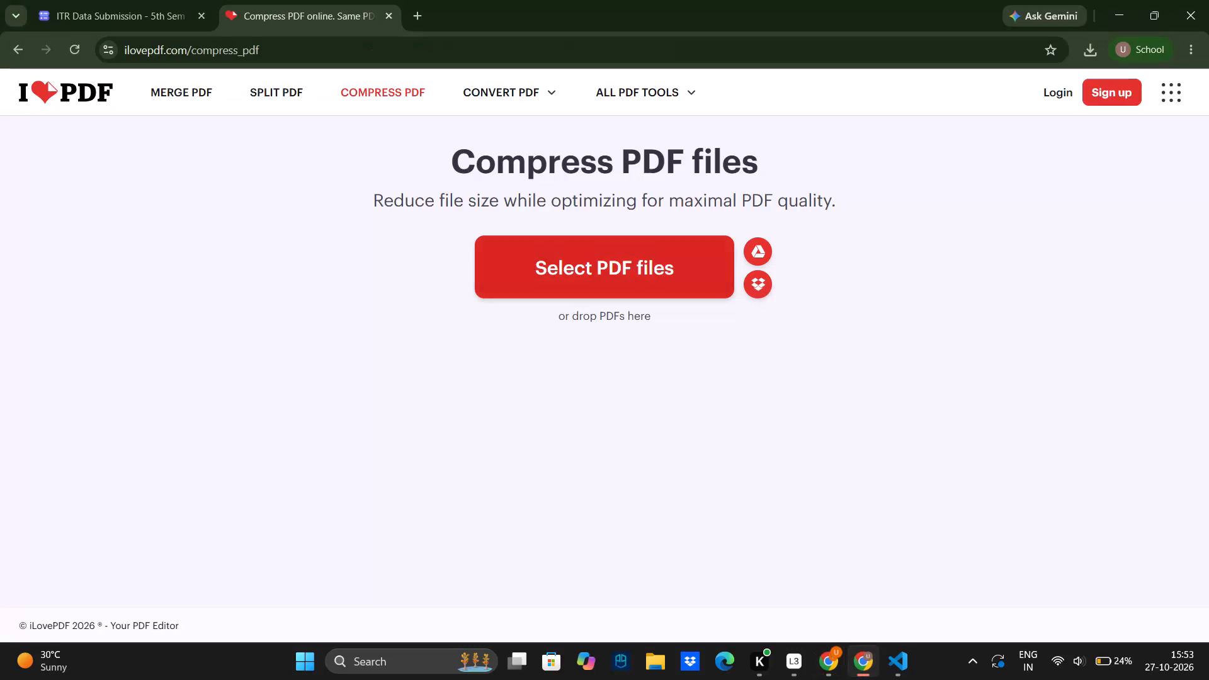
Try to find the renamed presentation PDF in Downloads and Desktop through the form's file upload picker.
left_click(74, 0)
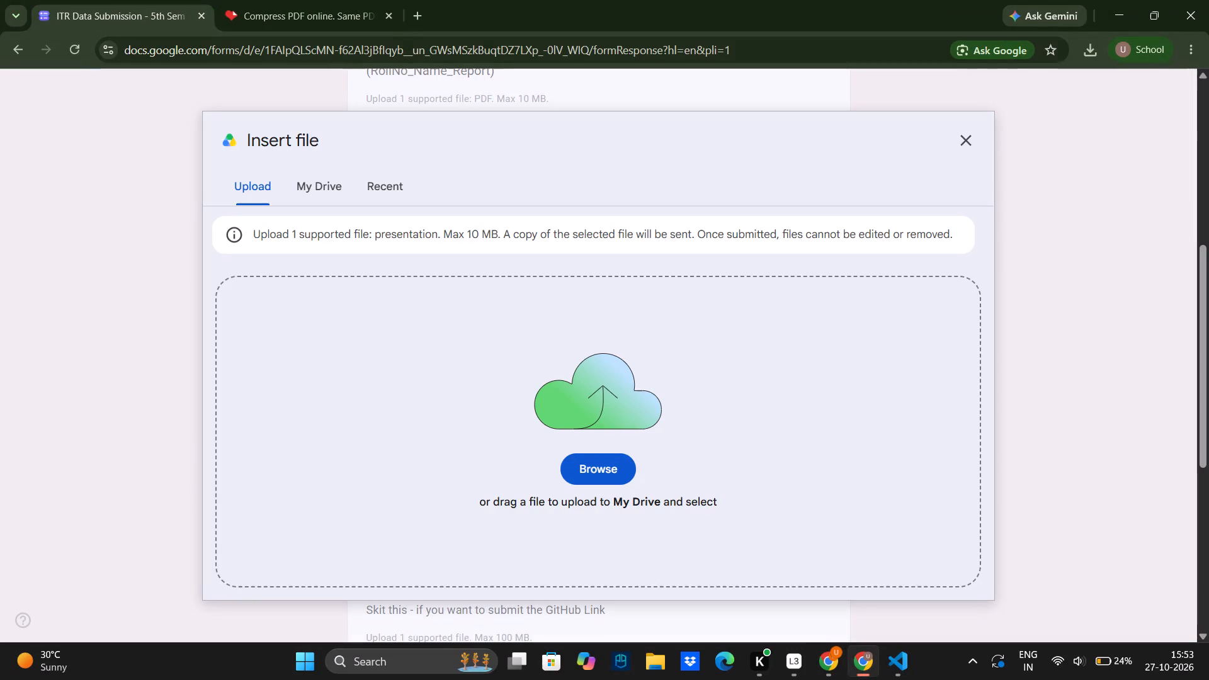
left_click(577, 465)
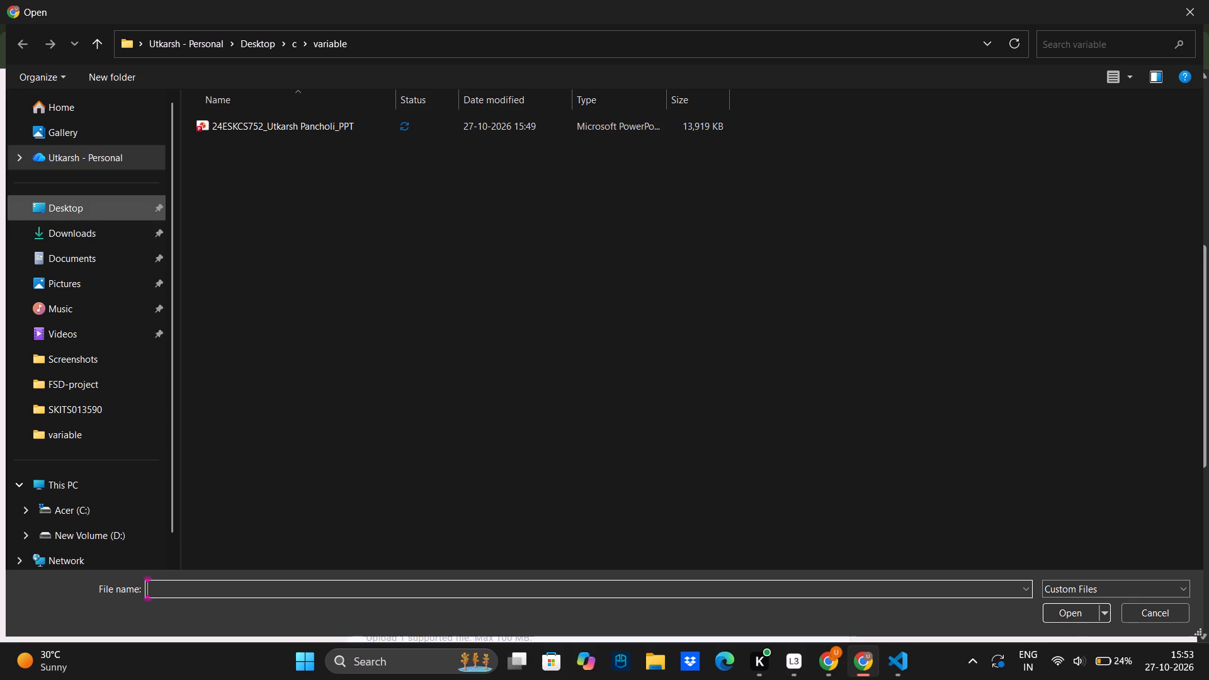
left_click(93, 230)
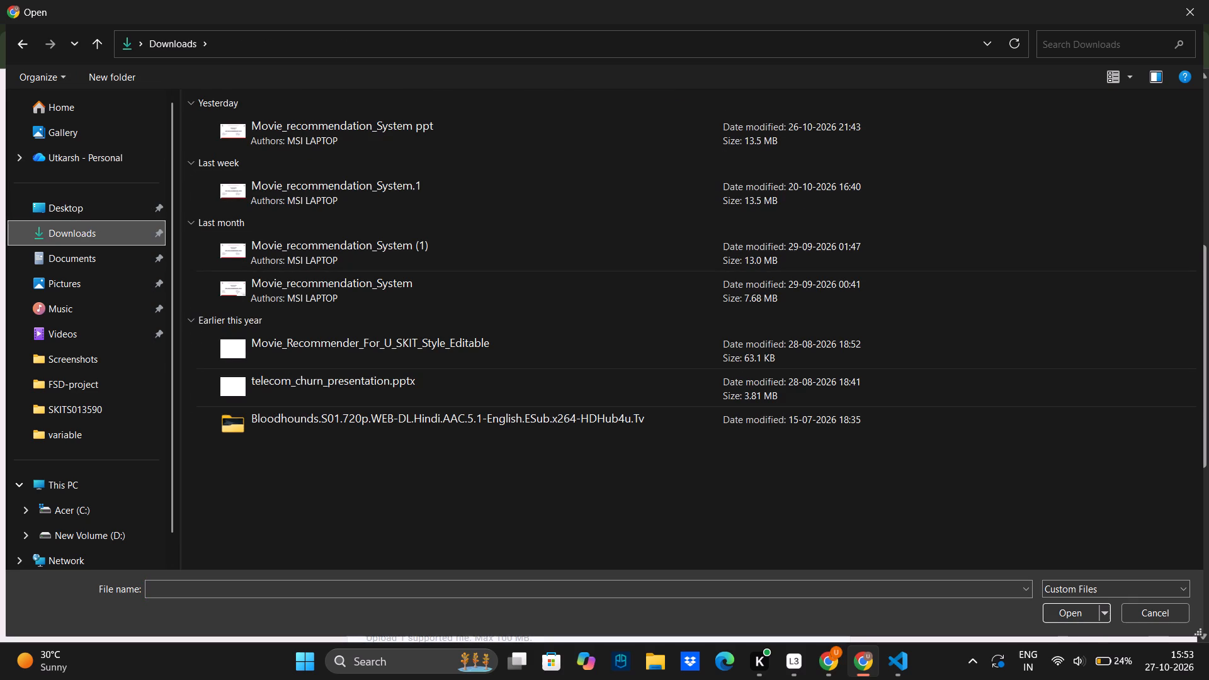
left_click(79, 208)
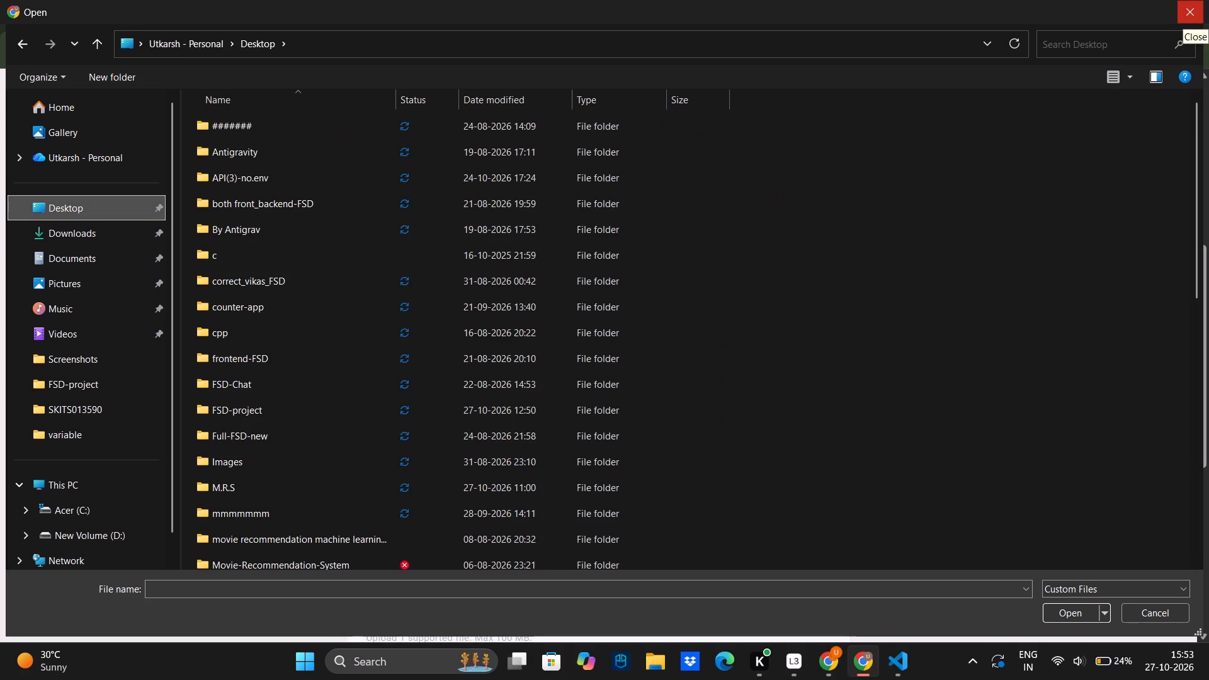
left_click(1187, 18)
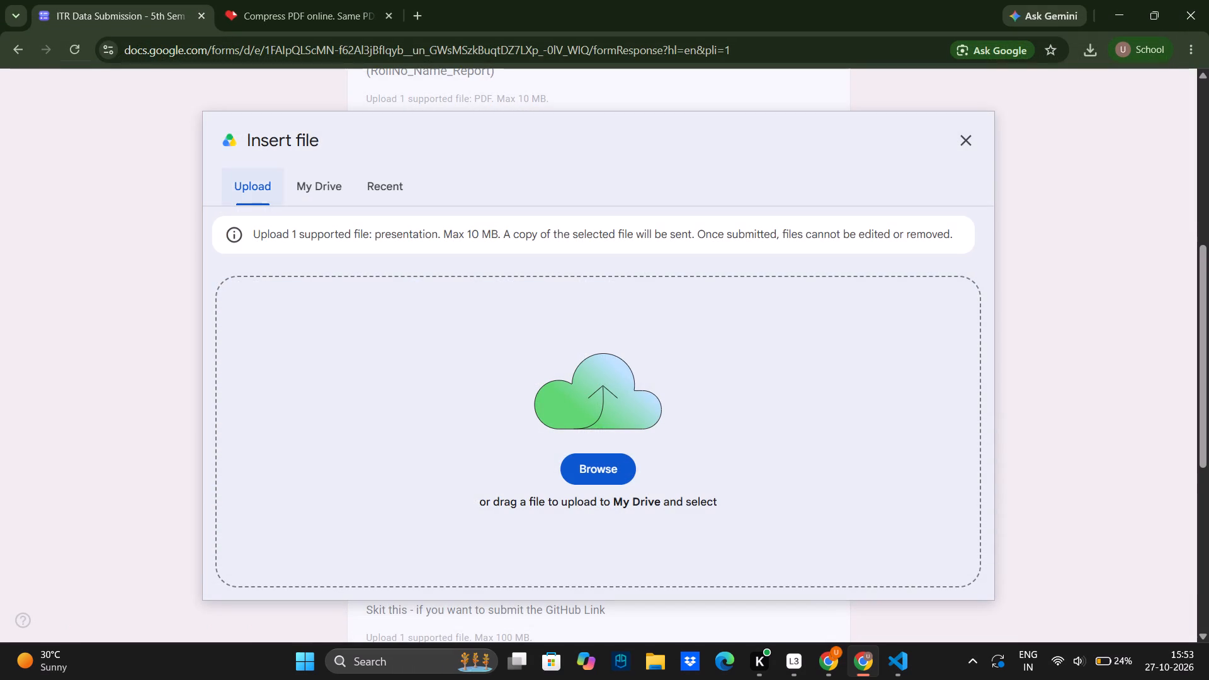
Switch to File Explorer and check the Downloads folder for the renamed presentation PDF.
left_click(1115, 9)
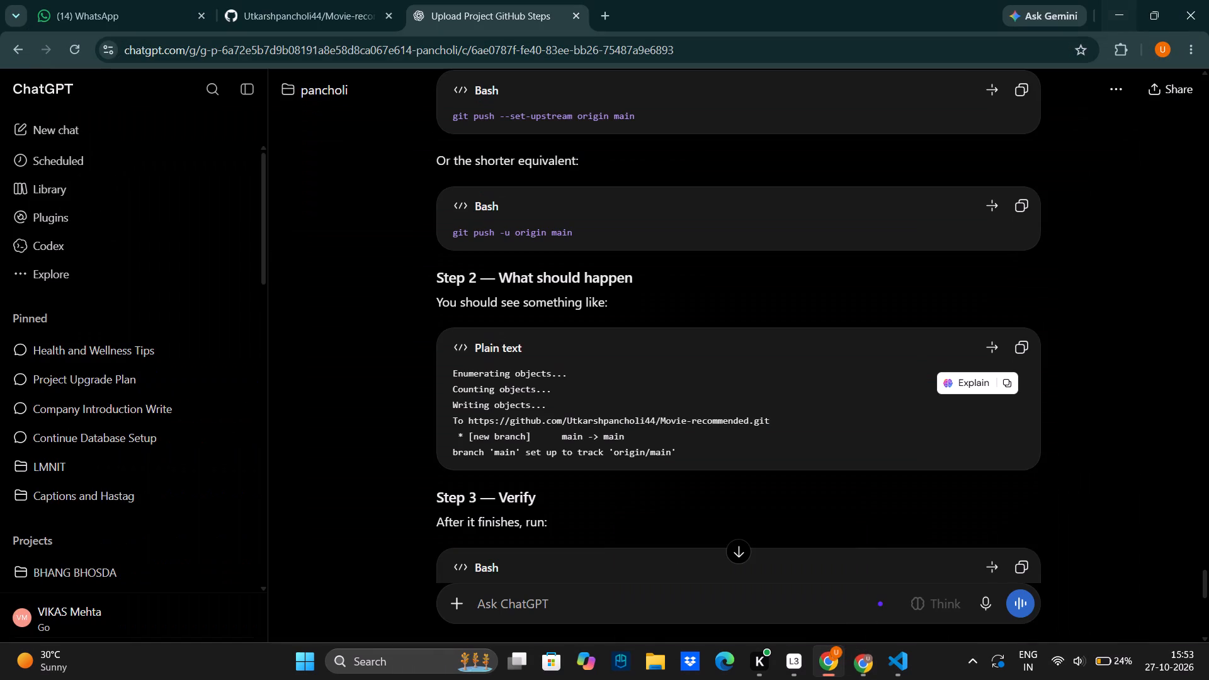
left_click(645, 650)
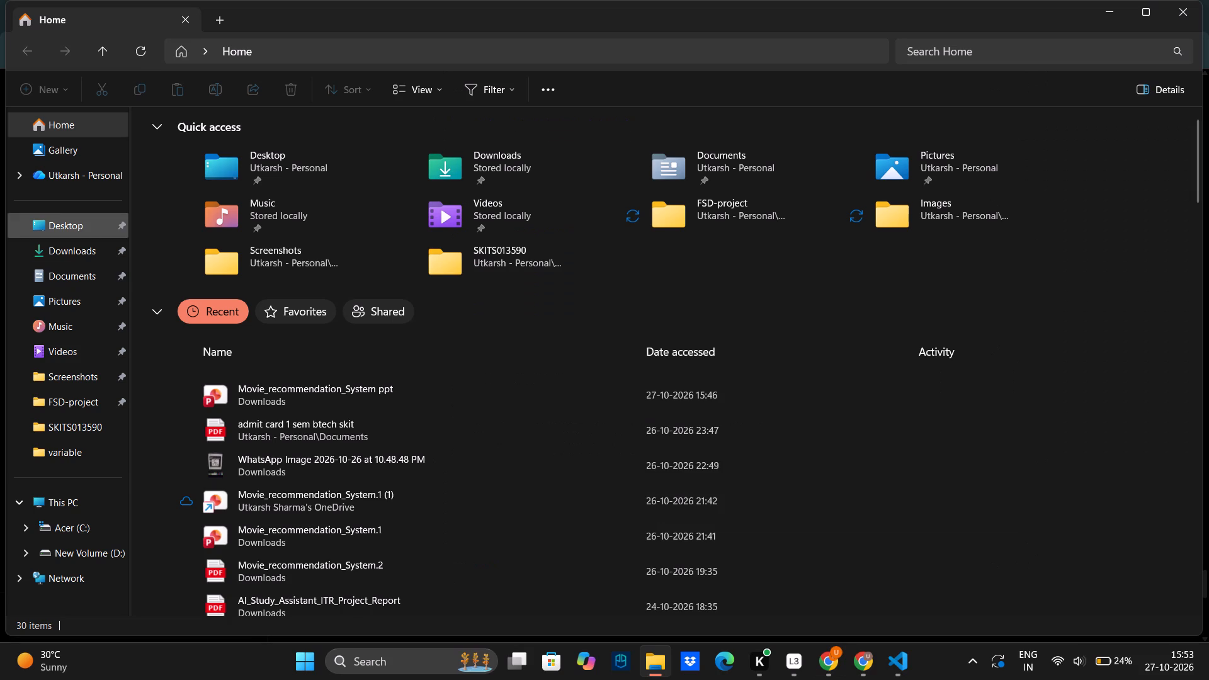
left_click(59, 249)
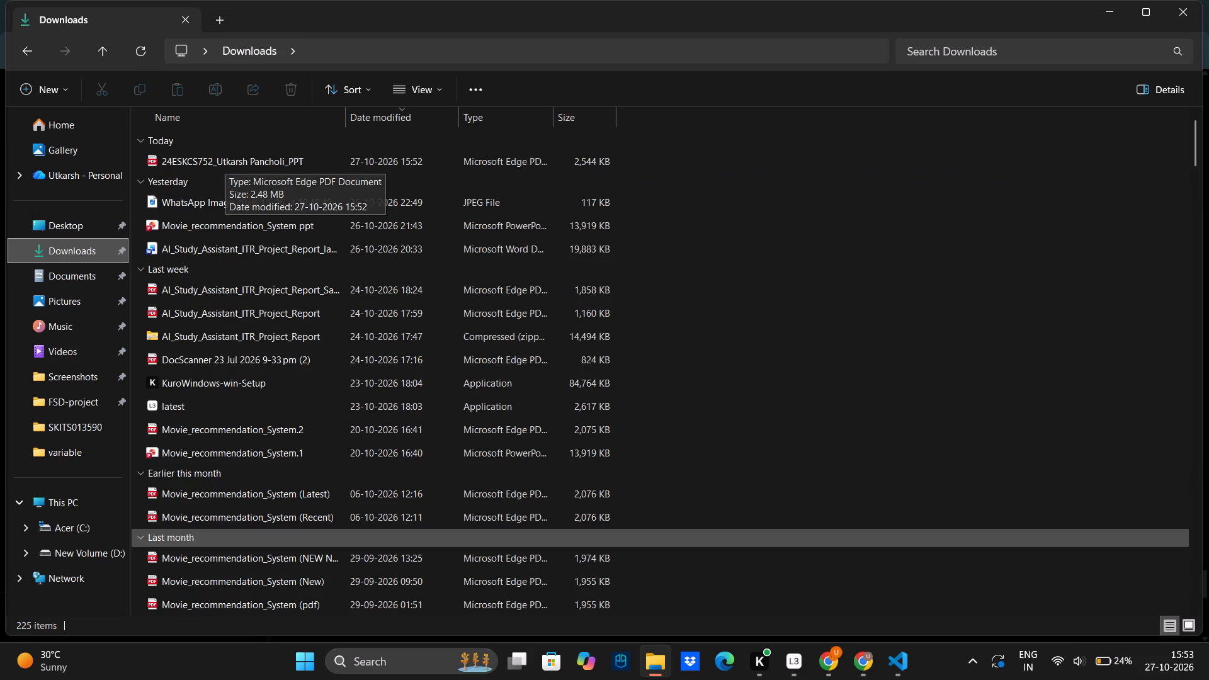
Reopen the Compress PPT result on Smallpdf in a new Chrome tab, dismiss the satisfaction survey and look through the output options.
left_click(844, 667)
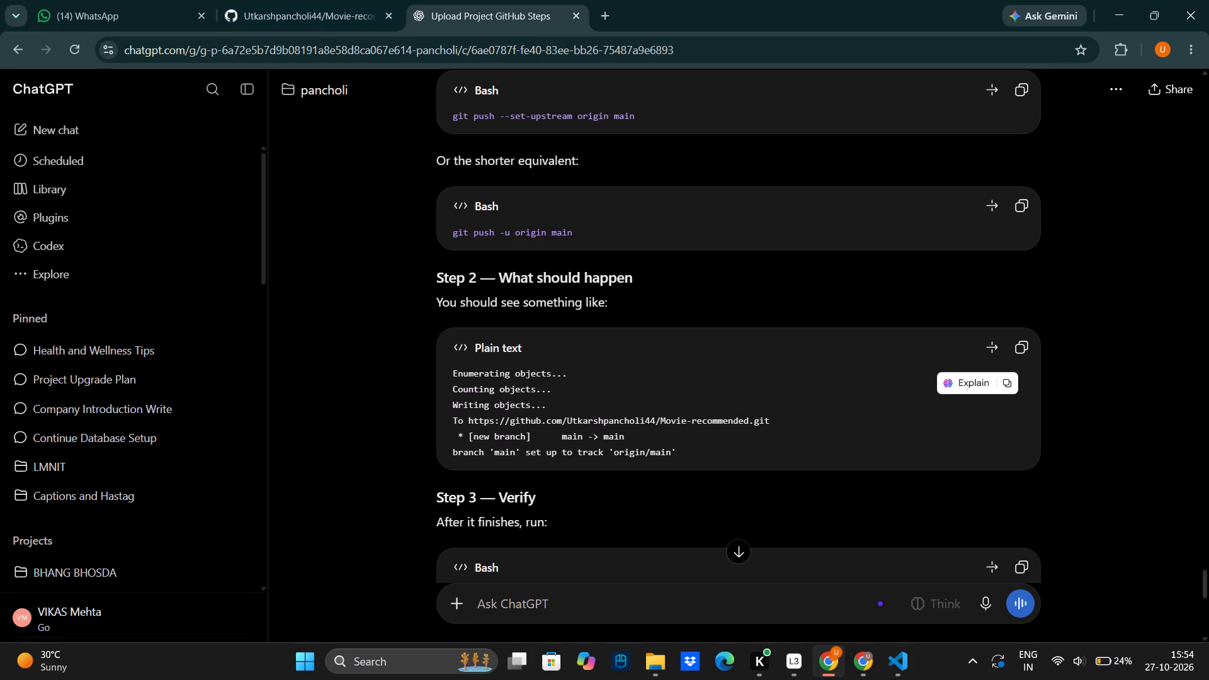
left_click(864, 679)
left_click(307, 0)
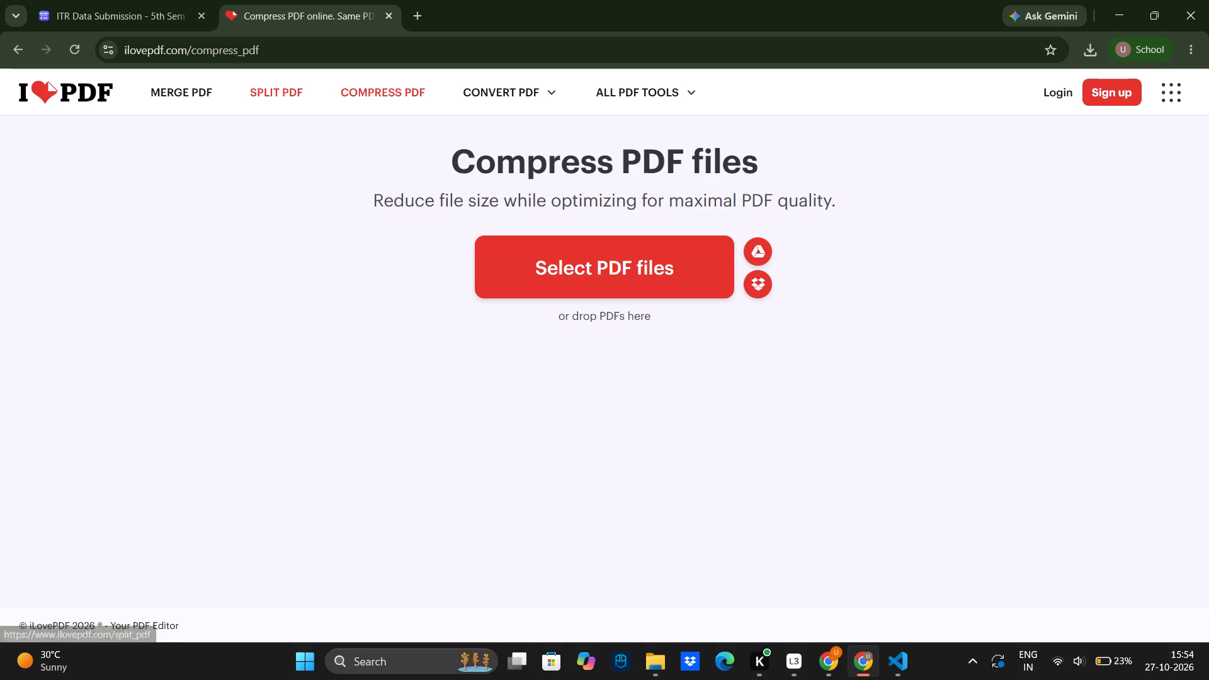
left_click(422, 14)
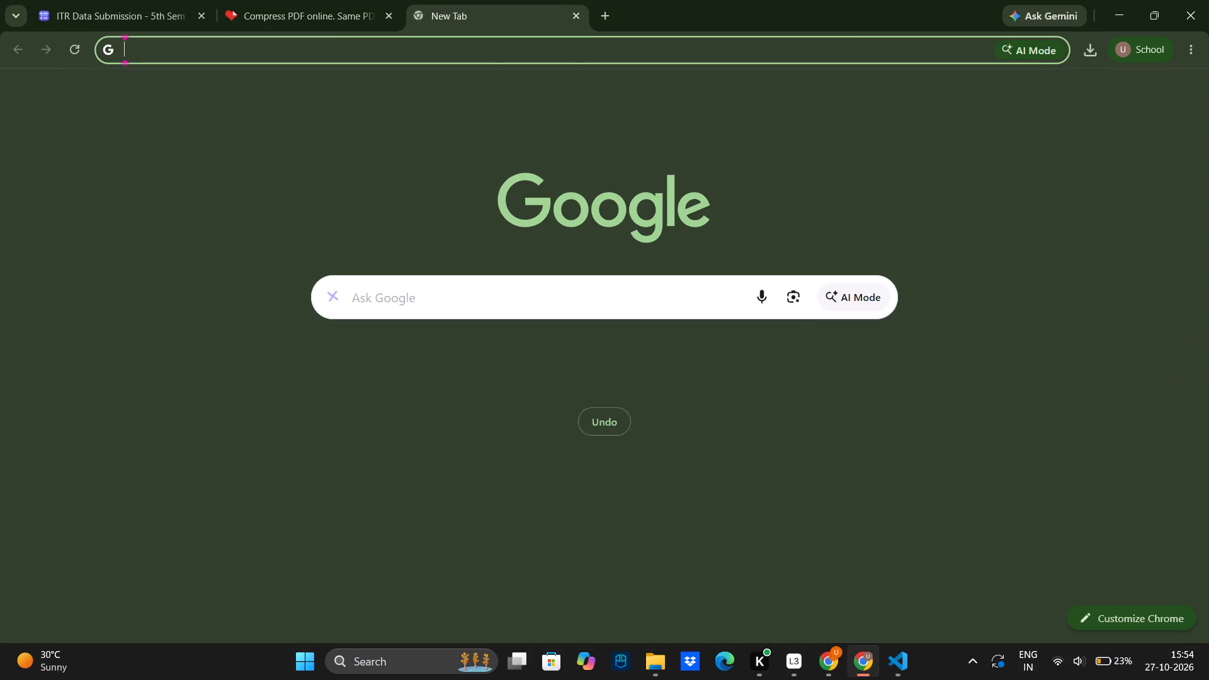
type("ppt")
key("space")
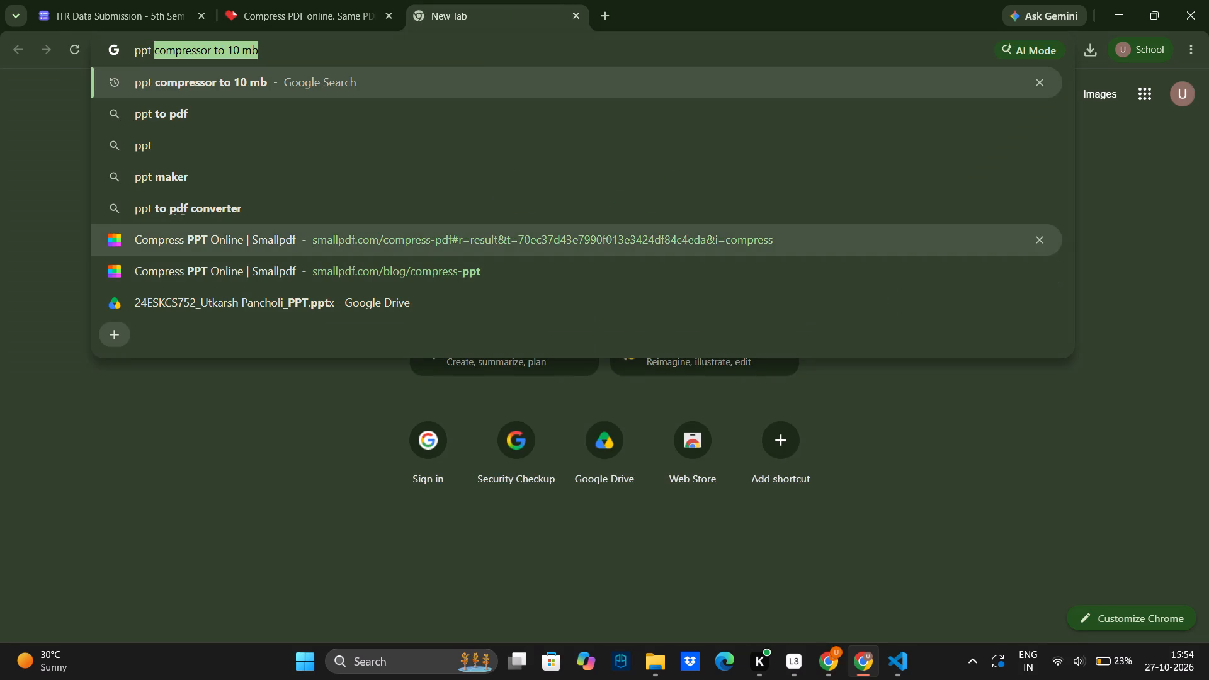
left_click(212, 237)
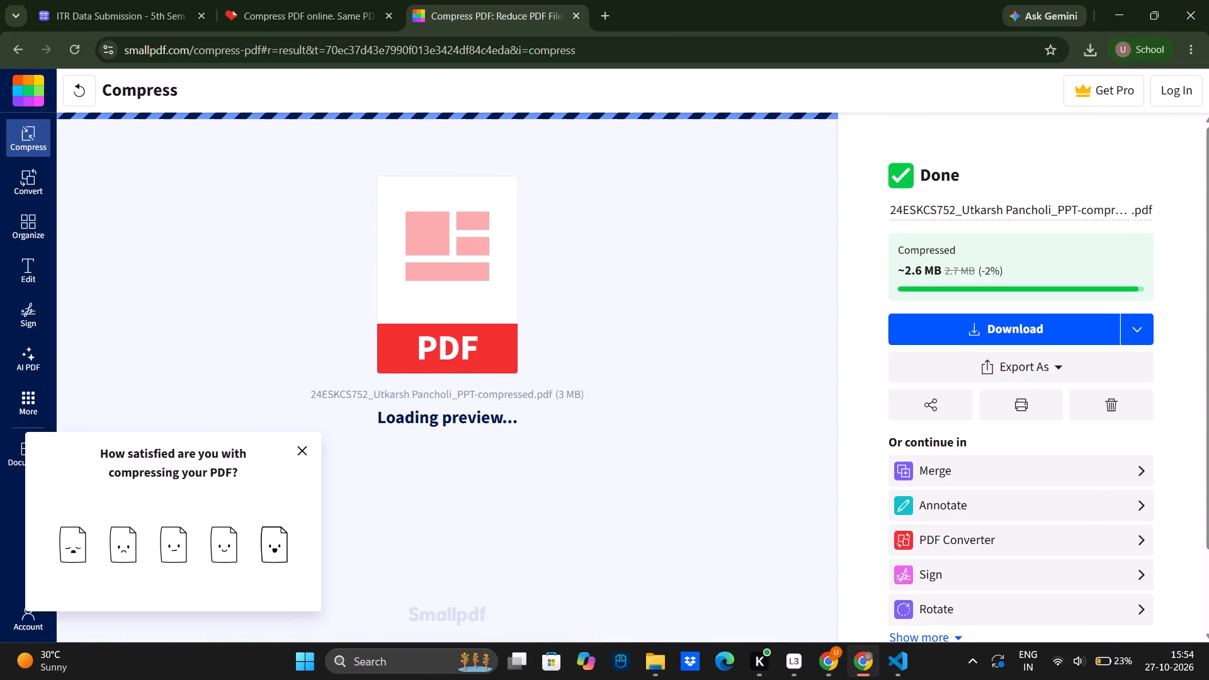
left_click(300, 451)
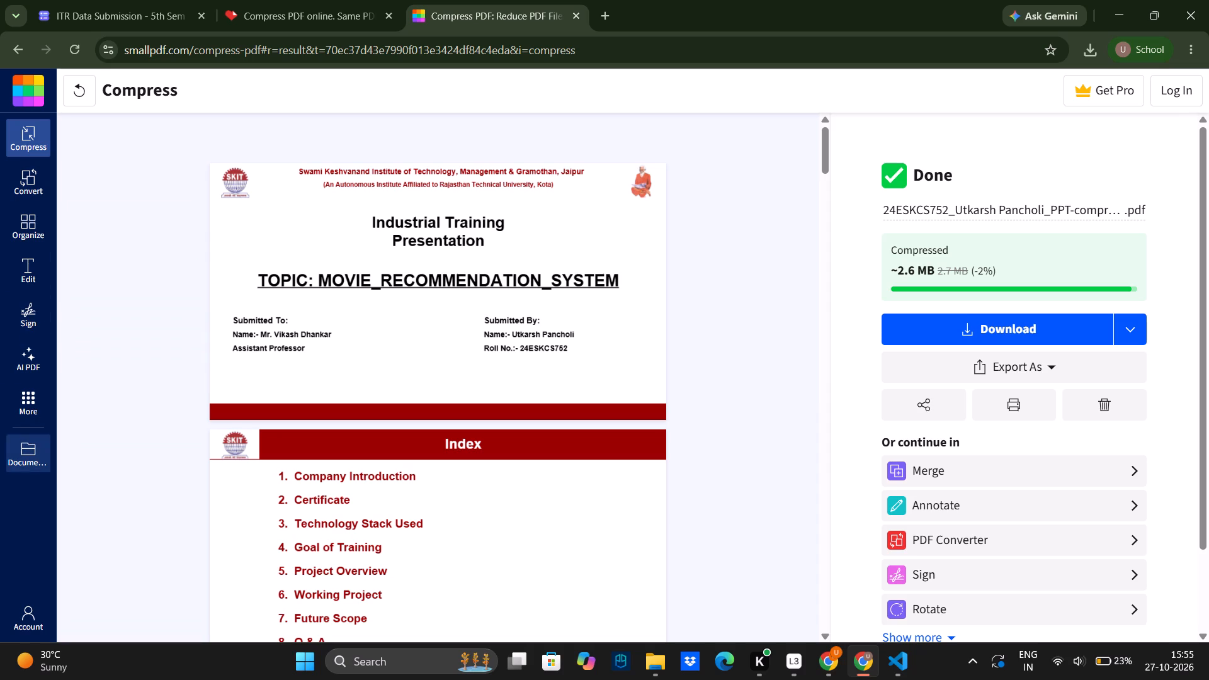
scroll(951, 551, "down", 2)
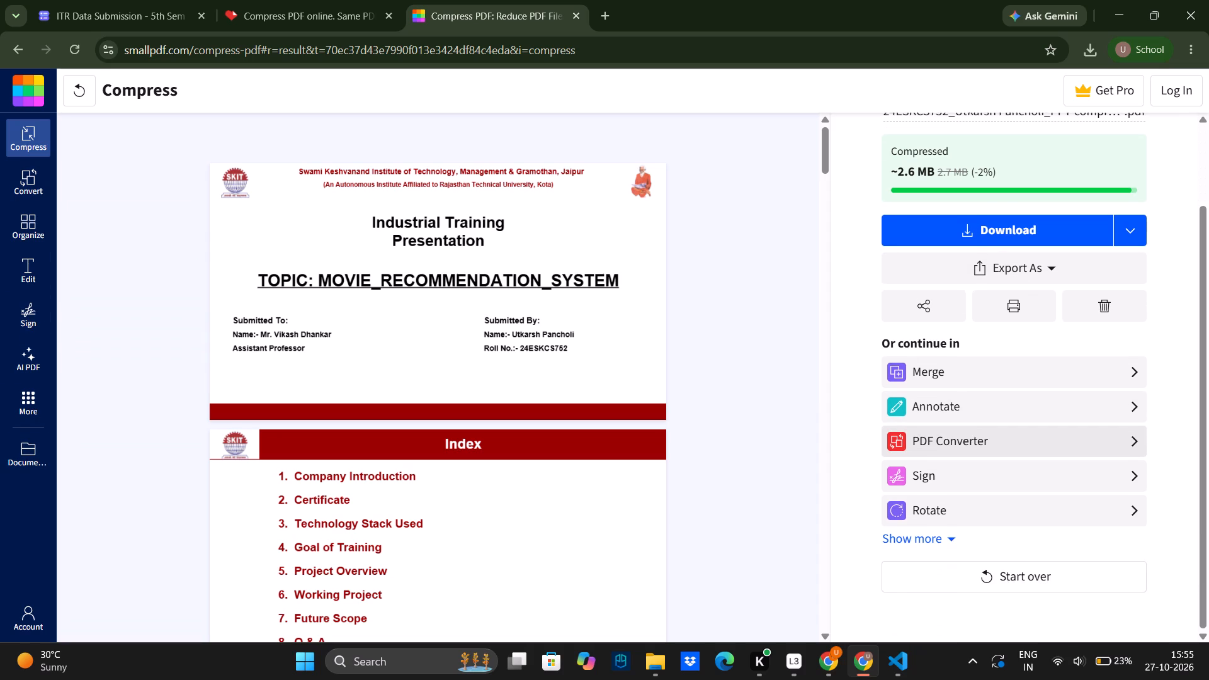
scroll(951, 551, "down", 1)
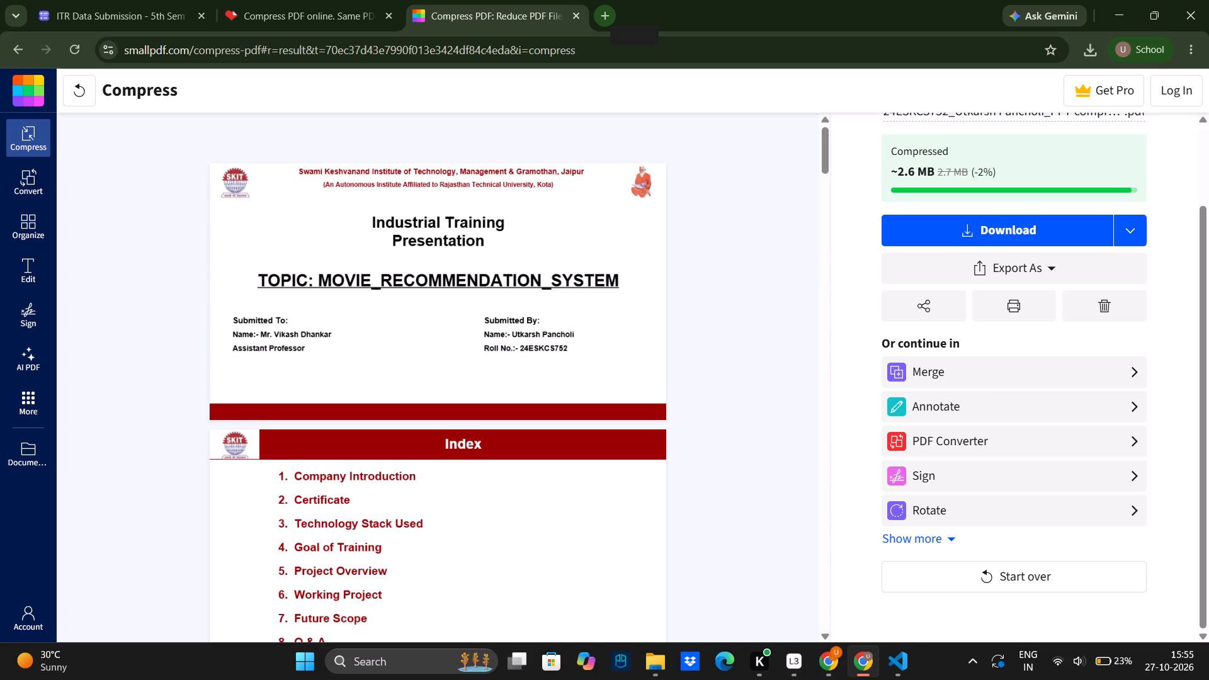
Search Google for "ppt compressor to 10 mb", open SlideSpeak's PPT Compressor and upload the PowerPoint presentation from the variable folder.
left_click(603, 13)
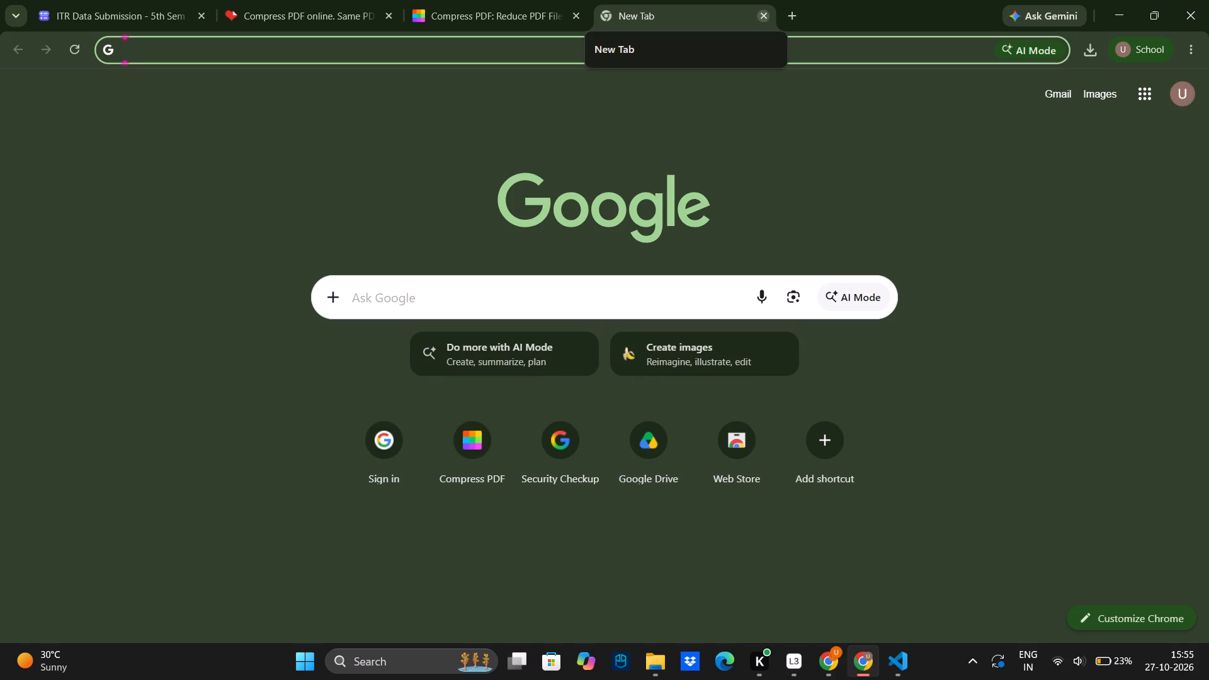
left_click(567, 302)
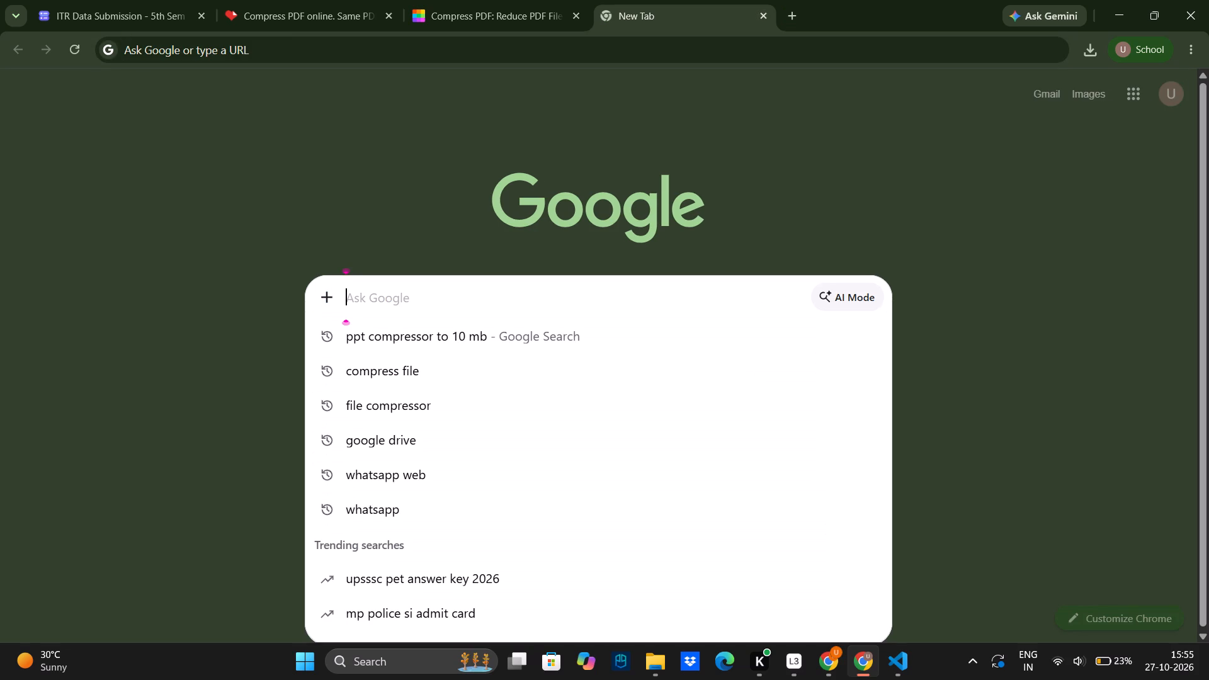
left_click(501, 346)
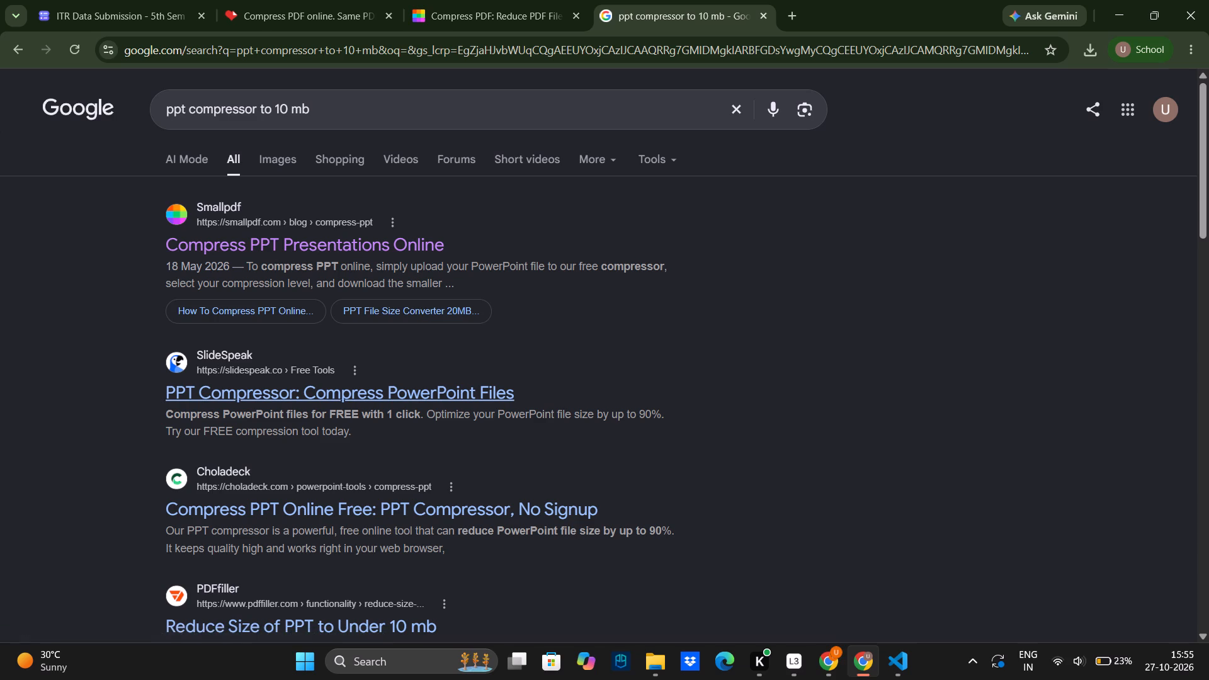
left_click(304, 395)
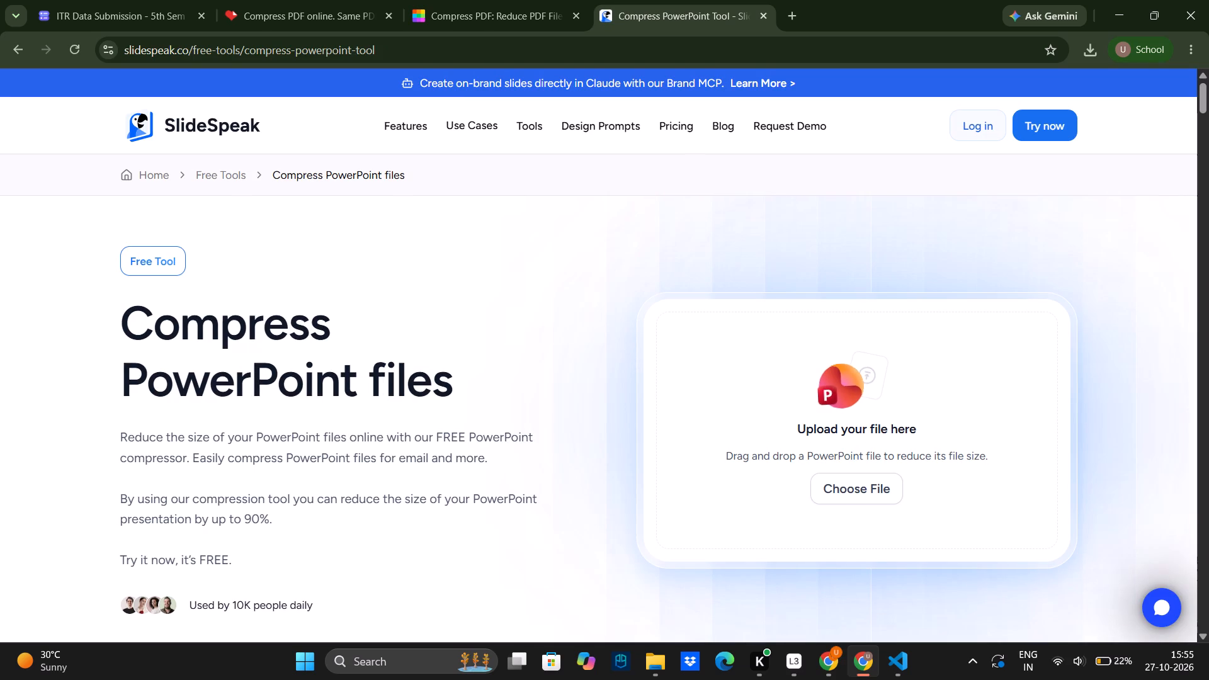
left_click(846, 486)
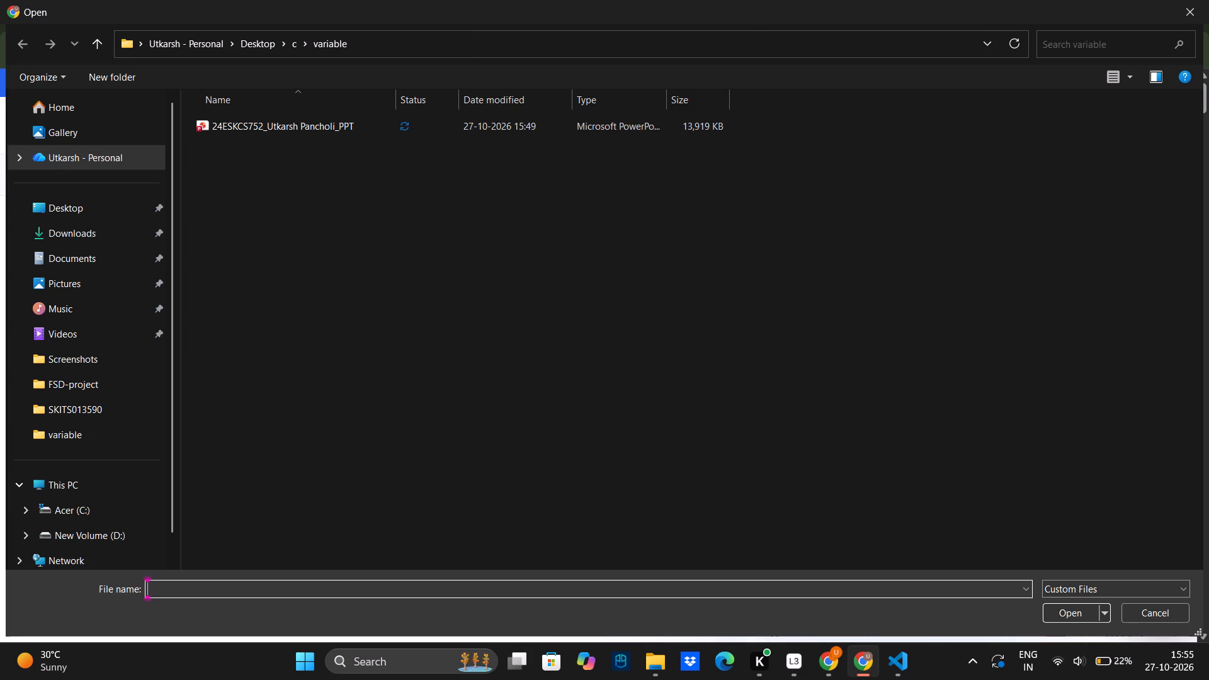
double_click(323, 132)
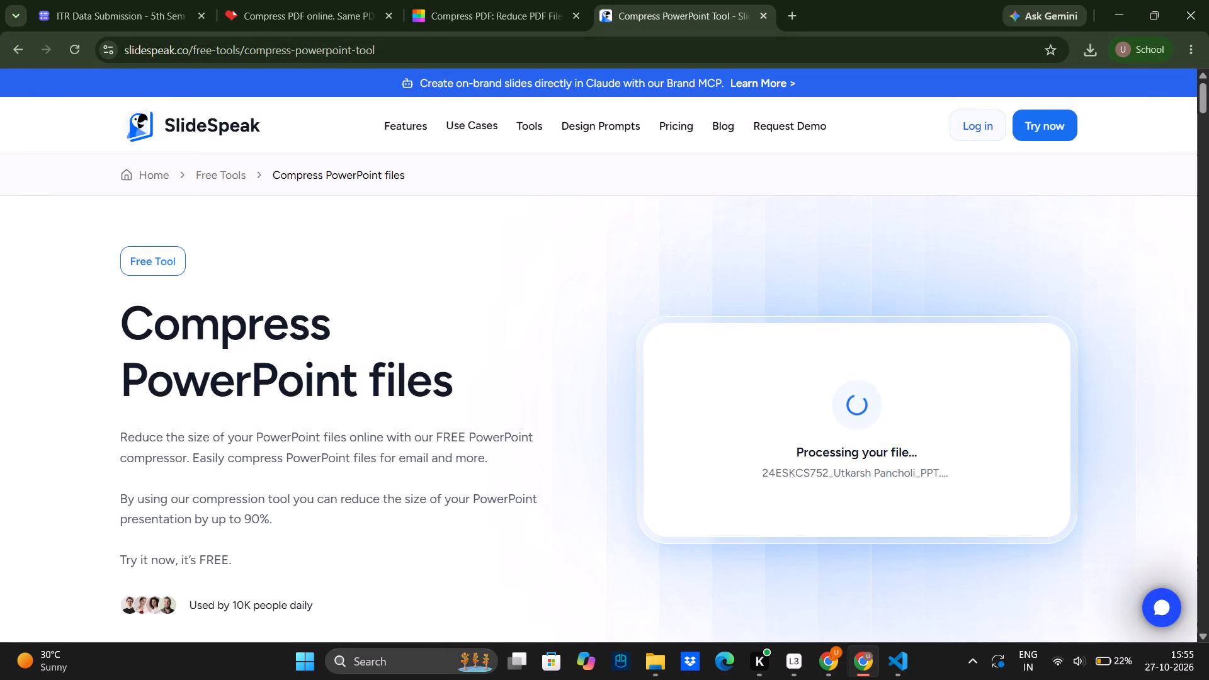
In File Explorer, check the source presentation in the Desktop's c > variable folder.
left_click(652, 669)
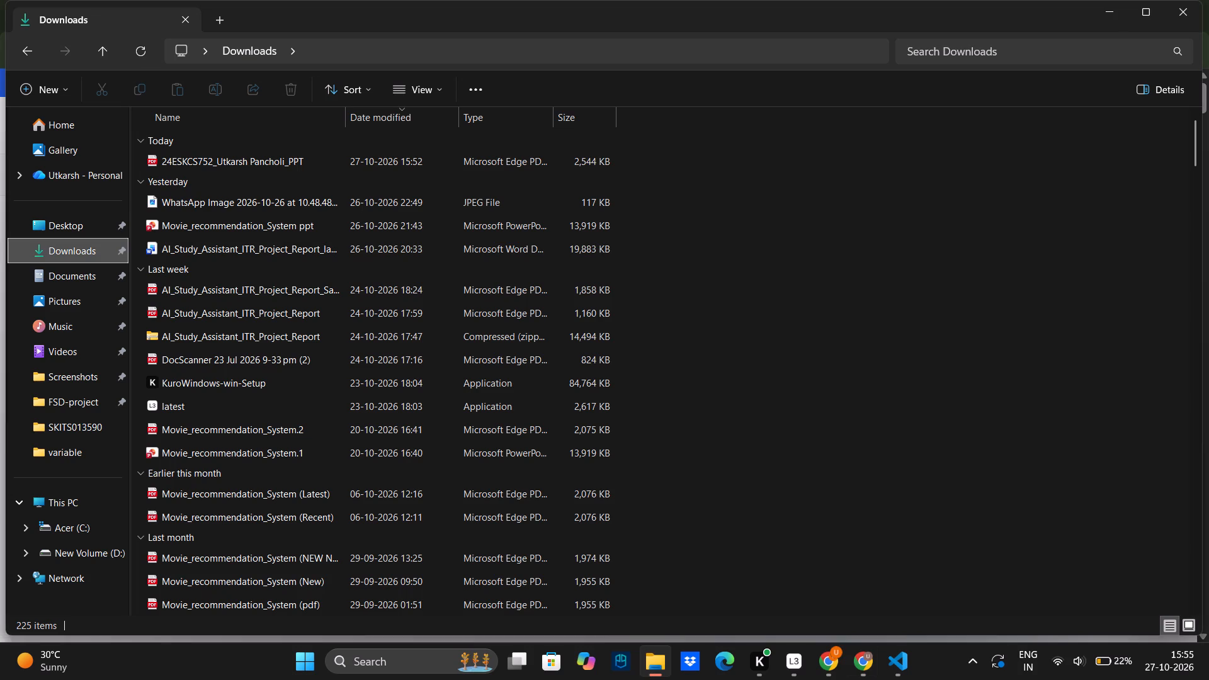
left_click(88, 217)
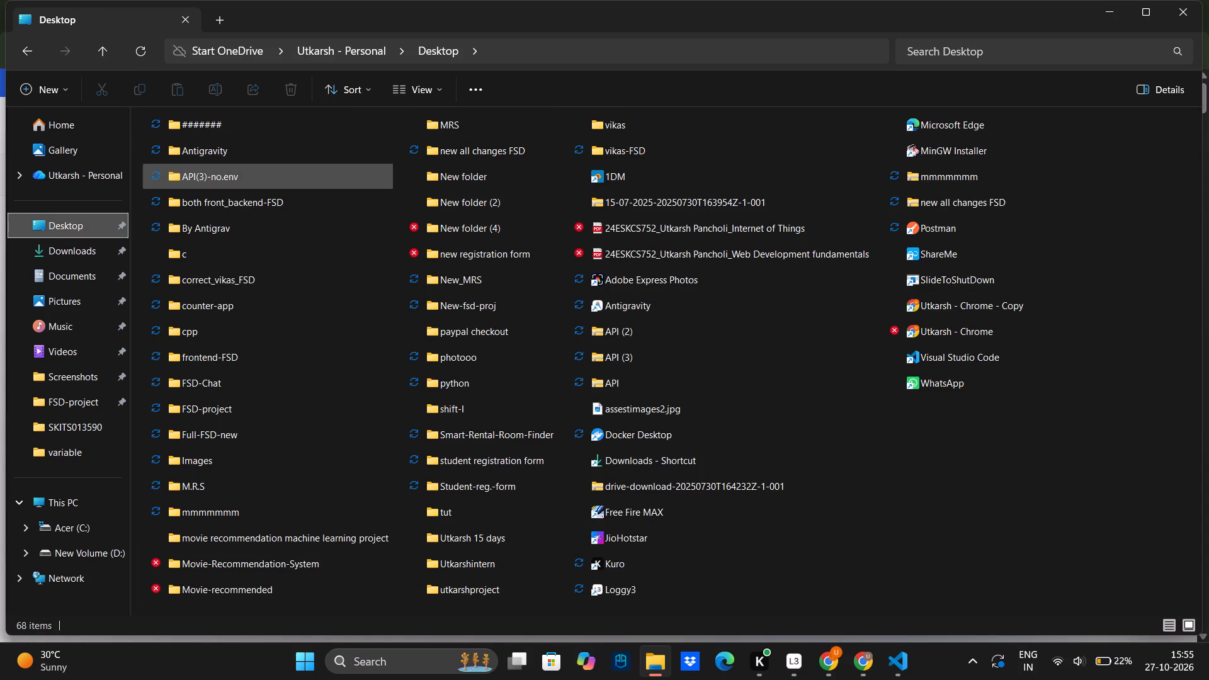
double_click(249, 249)
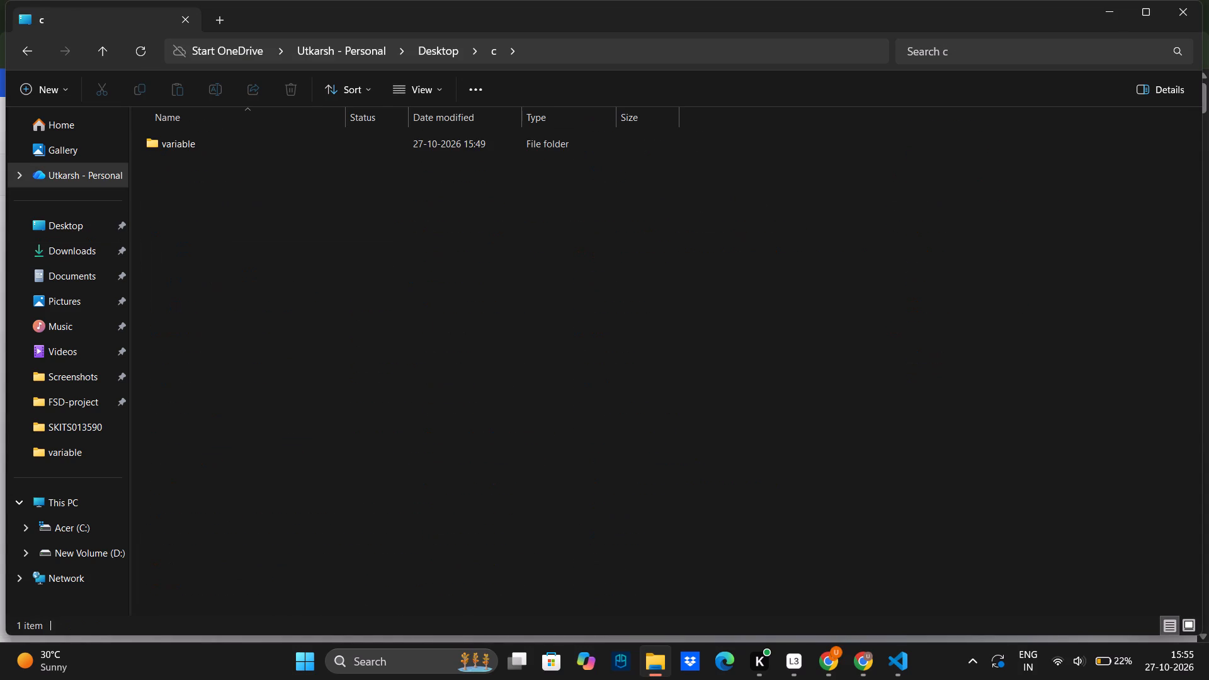
double_click(194, 148)
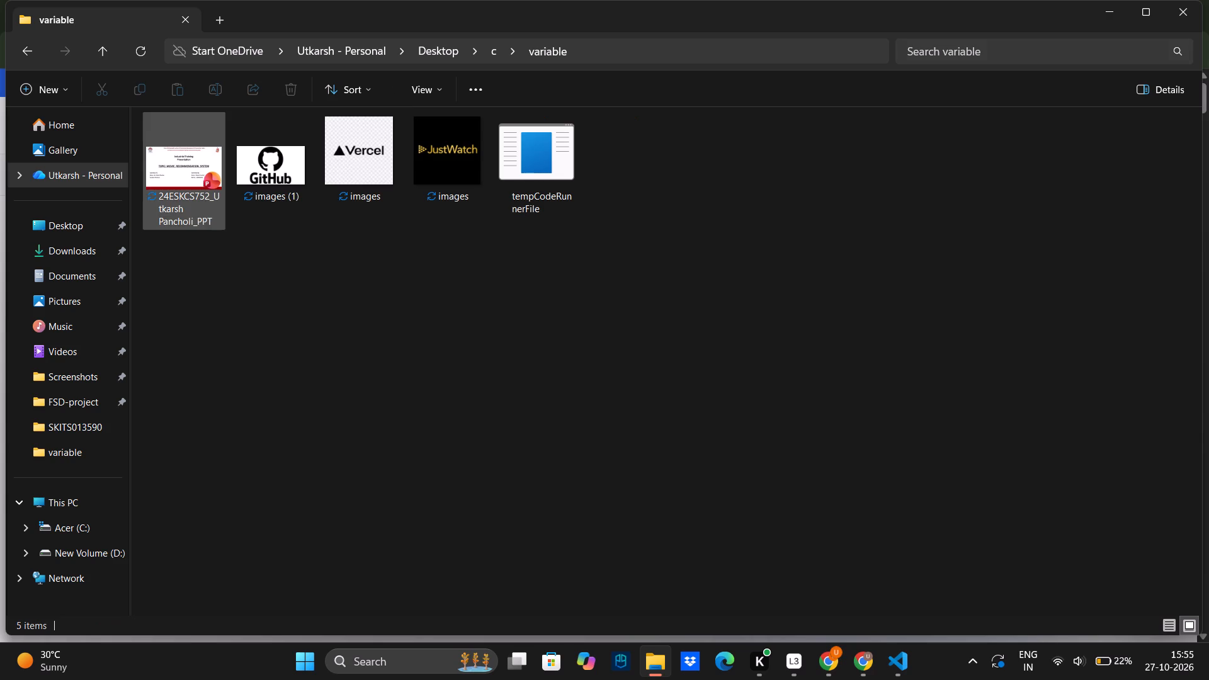
left_click(1102, 3)
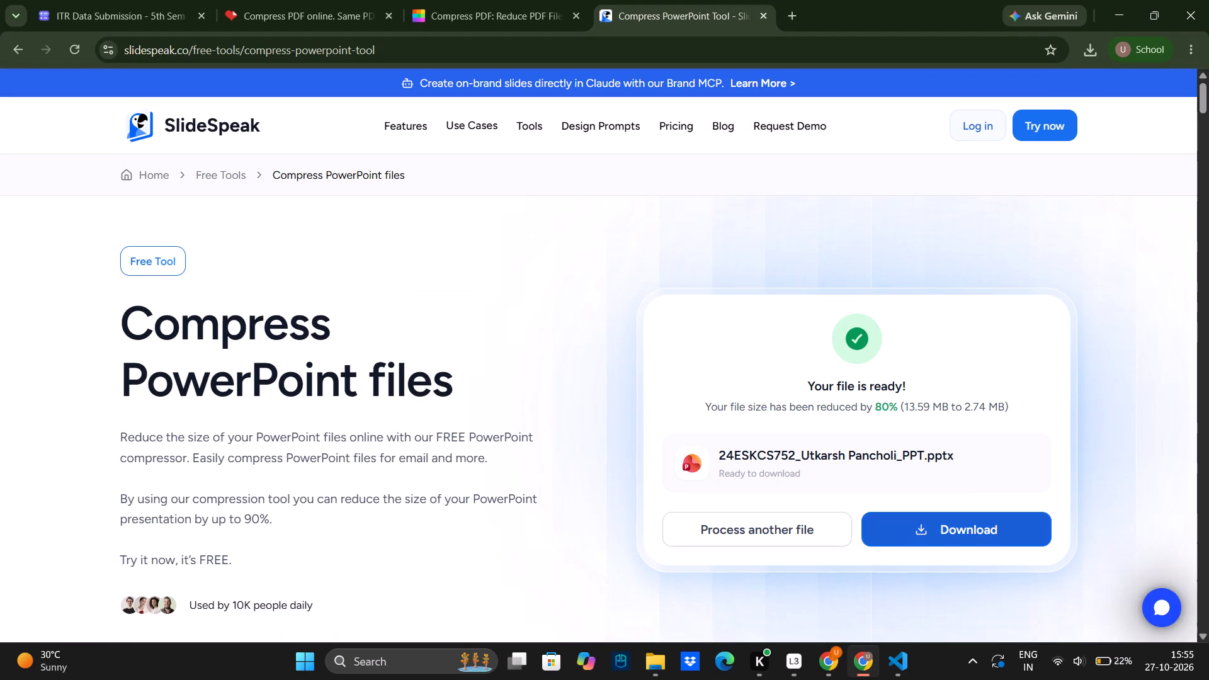
Download the compressed PowerPoint presentation from SlideSpeak.
left_click(930, 519)
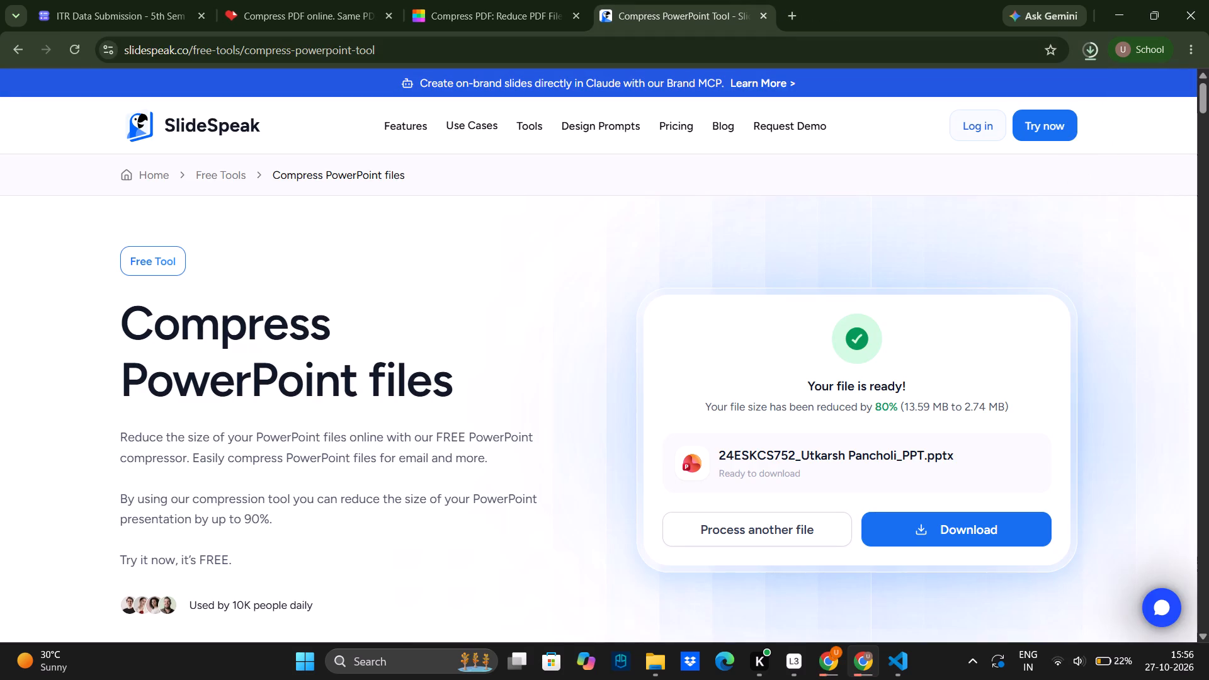
In File Explorer's Downloads folder, rename the newly downloaded compressed PowerPoint to the RollNo_Name_PPT name copied from the PDF version, and close the window.
left_click(659, 665)
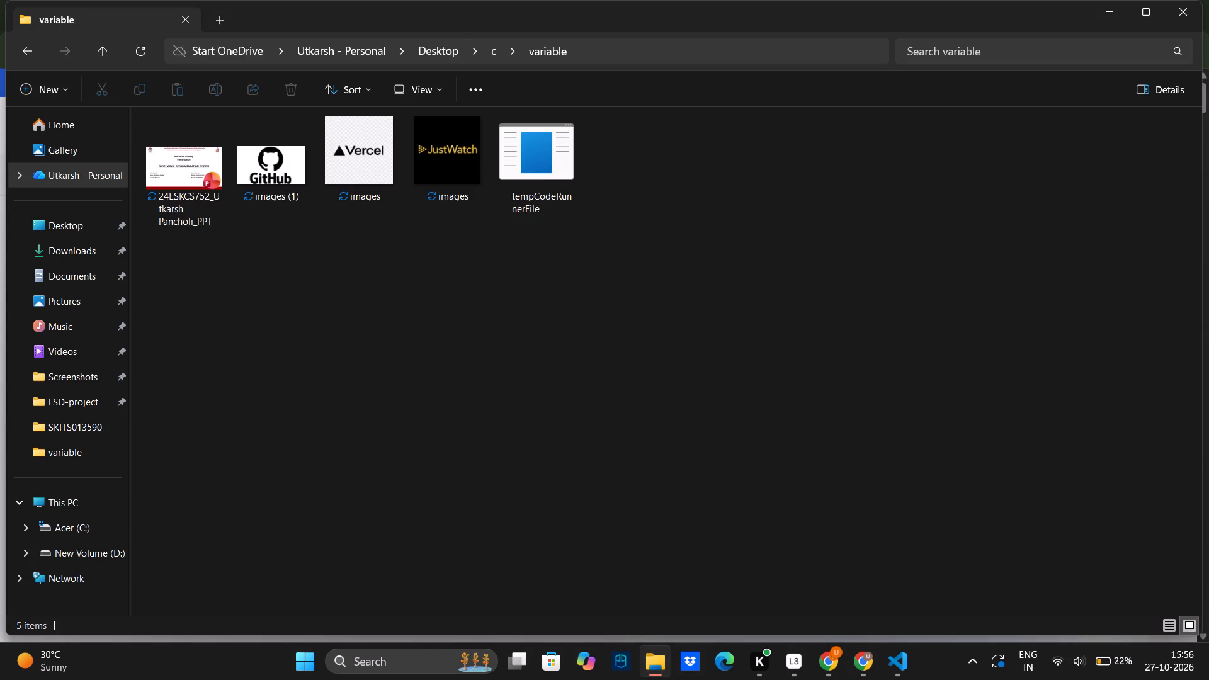
left_click(69, 242)
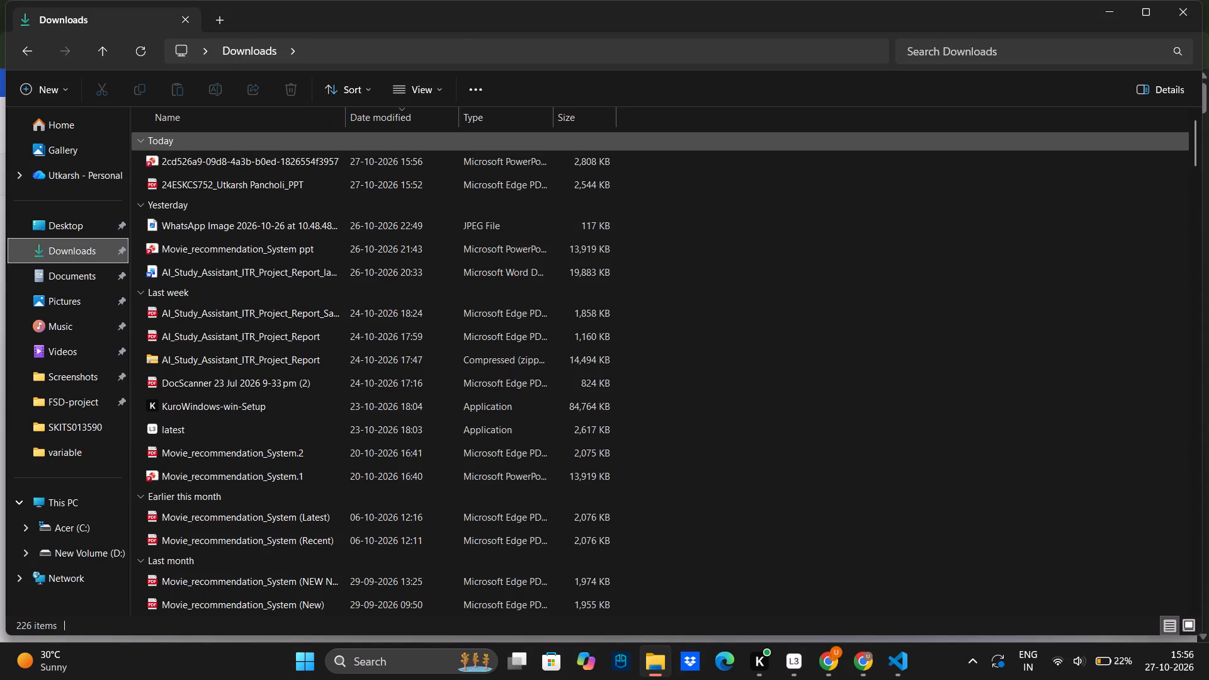
left_click(275, 158)
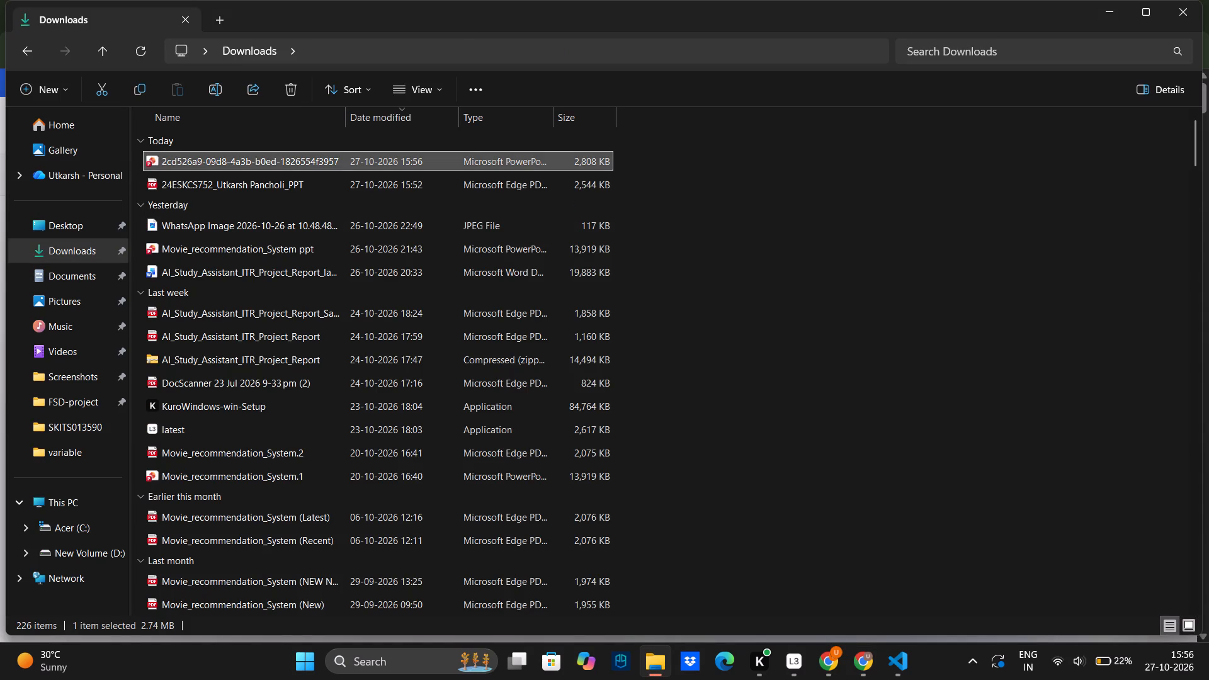
right_click(275, 158)
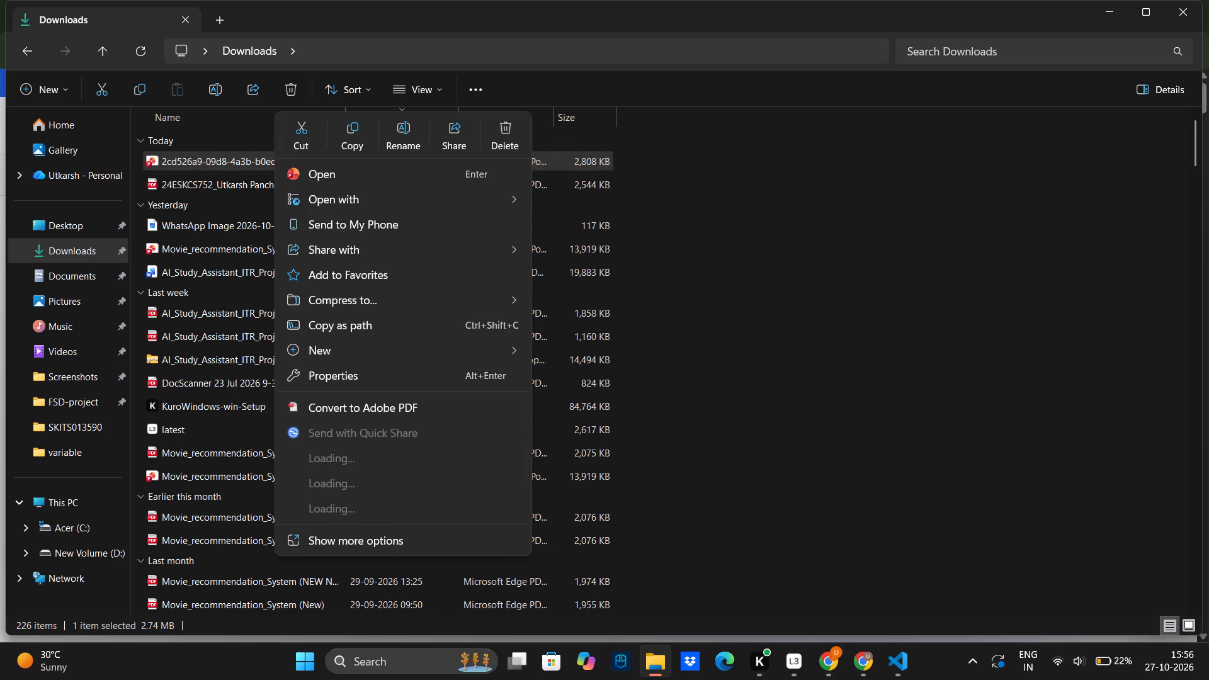
left_click(410, 132)
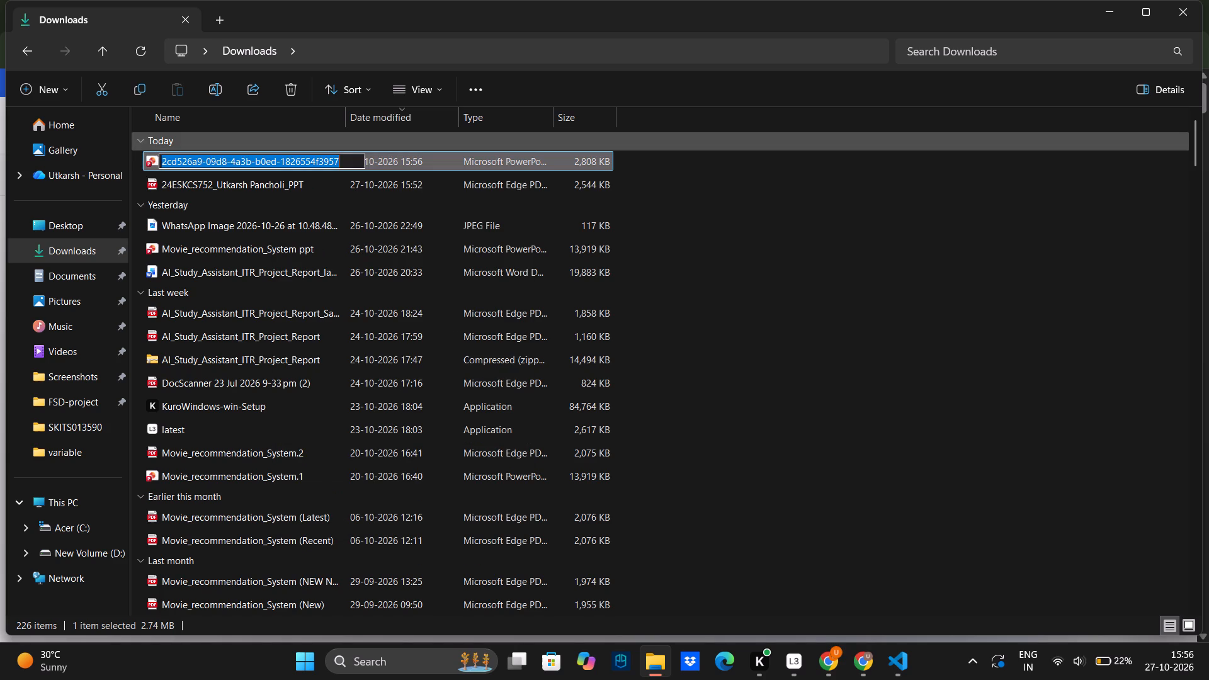
key("BackSpace")
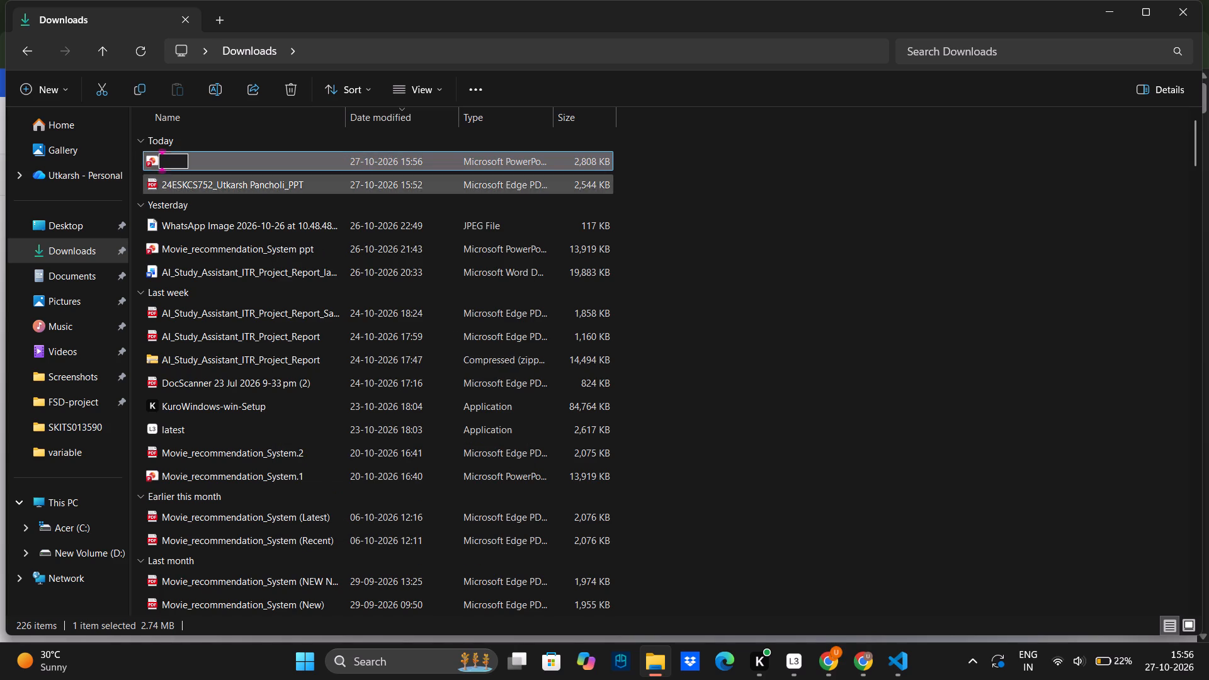
left_click(300, 185)
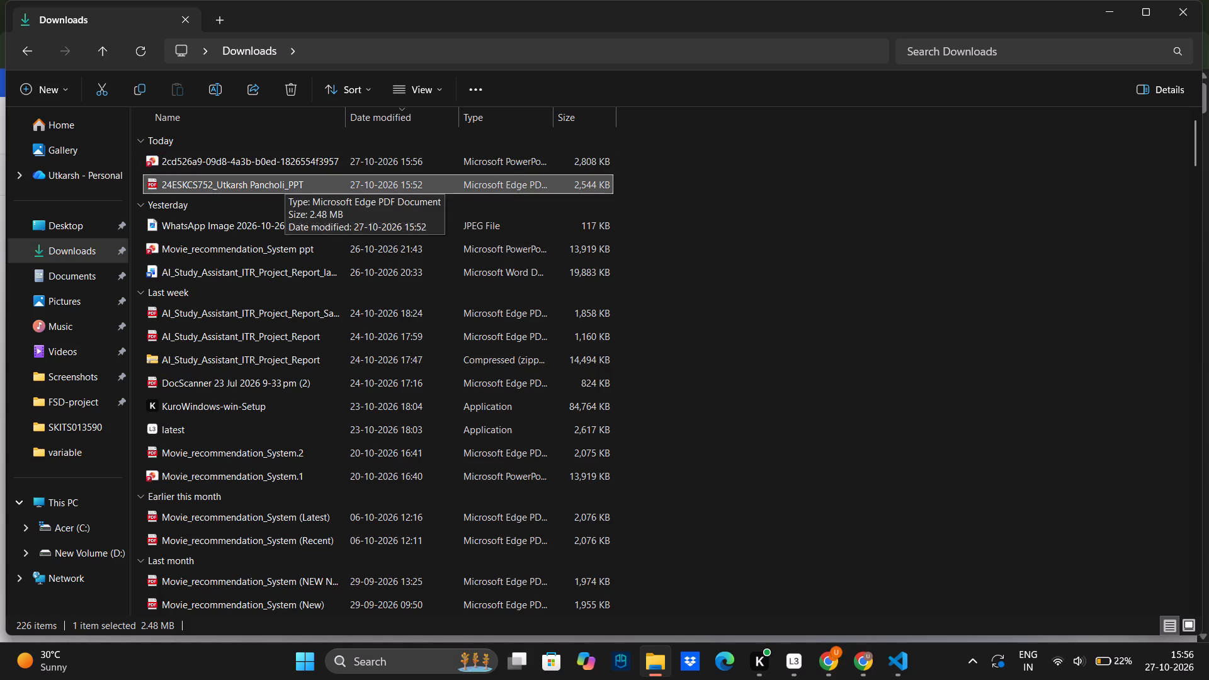
left_click(285, 183)
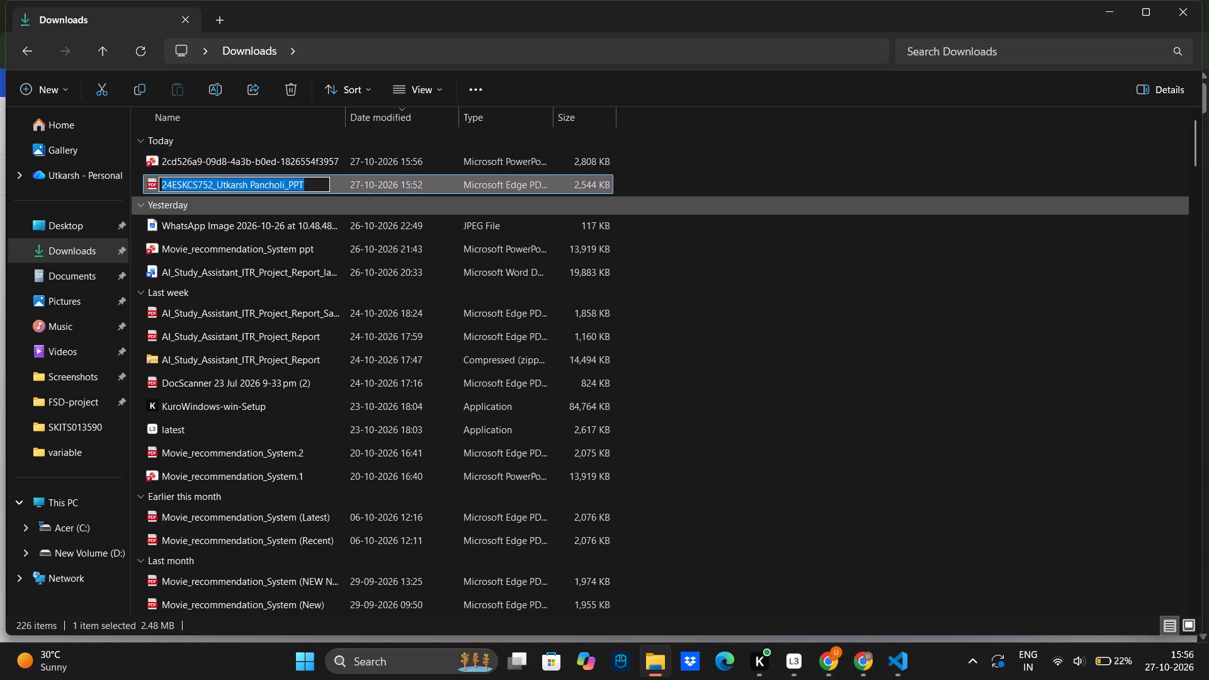
key("ctrl+c")
left_click(286, 157)
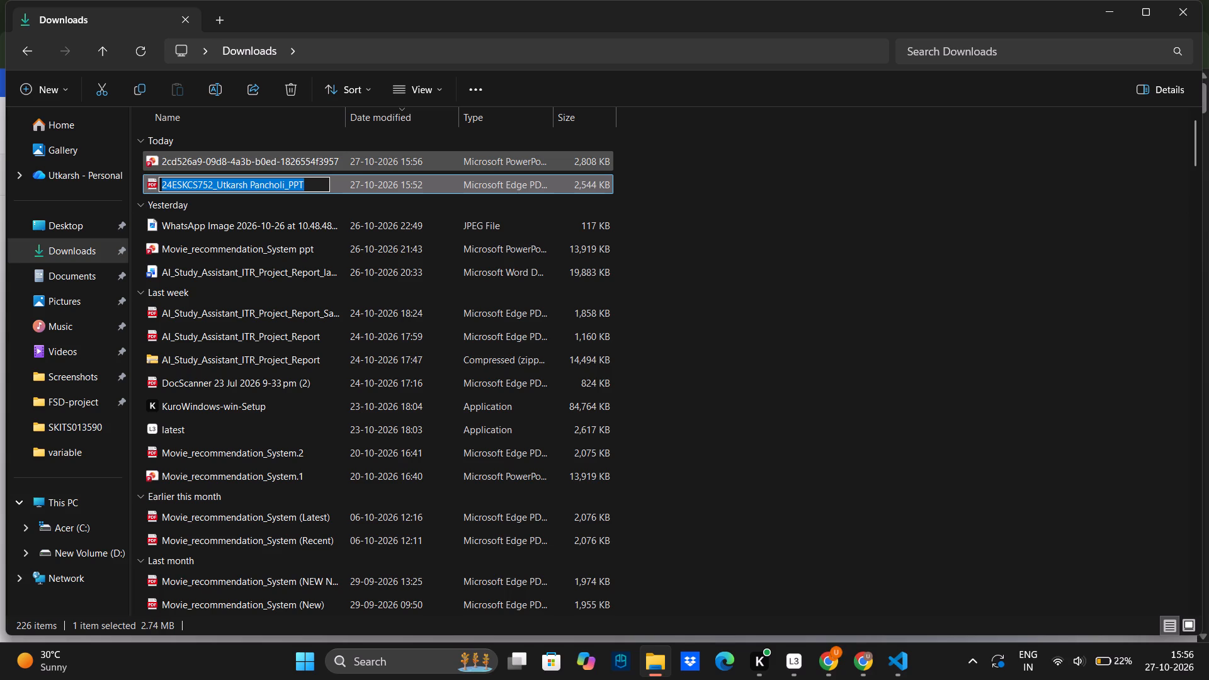
left_click(286, 157)
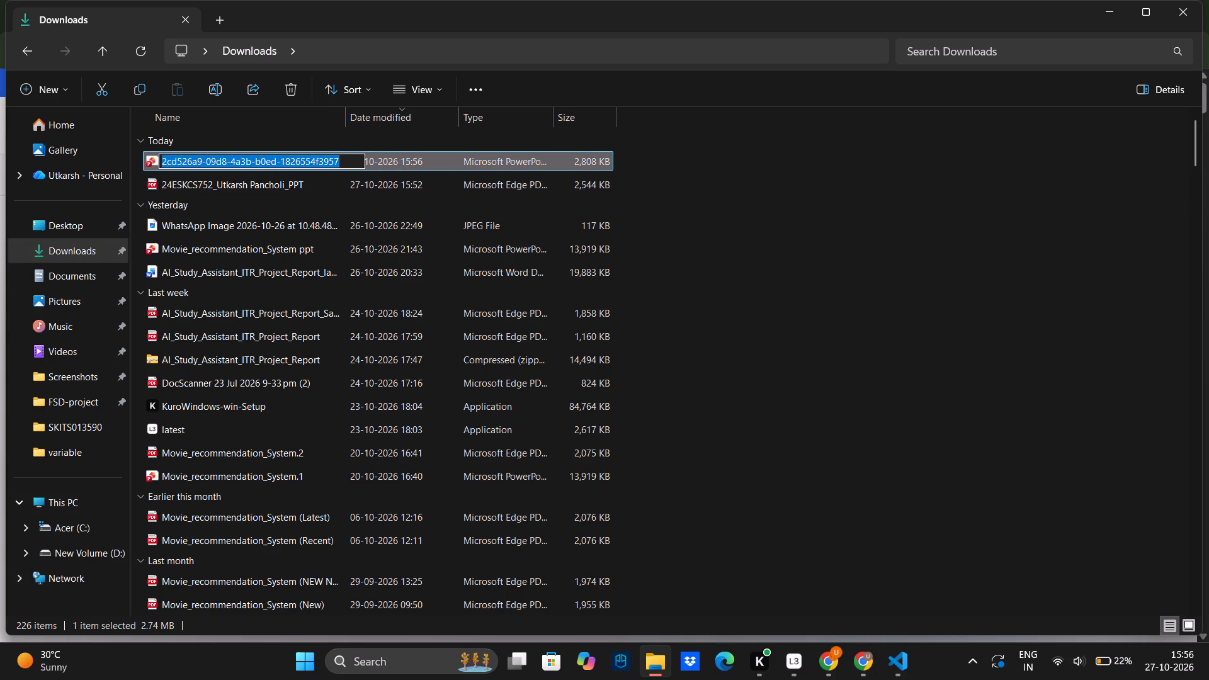
key("ctrl+v")
left_click(292, 183)
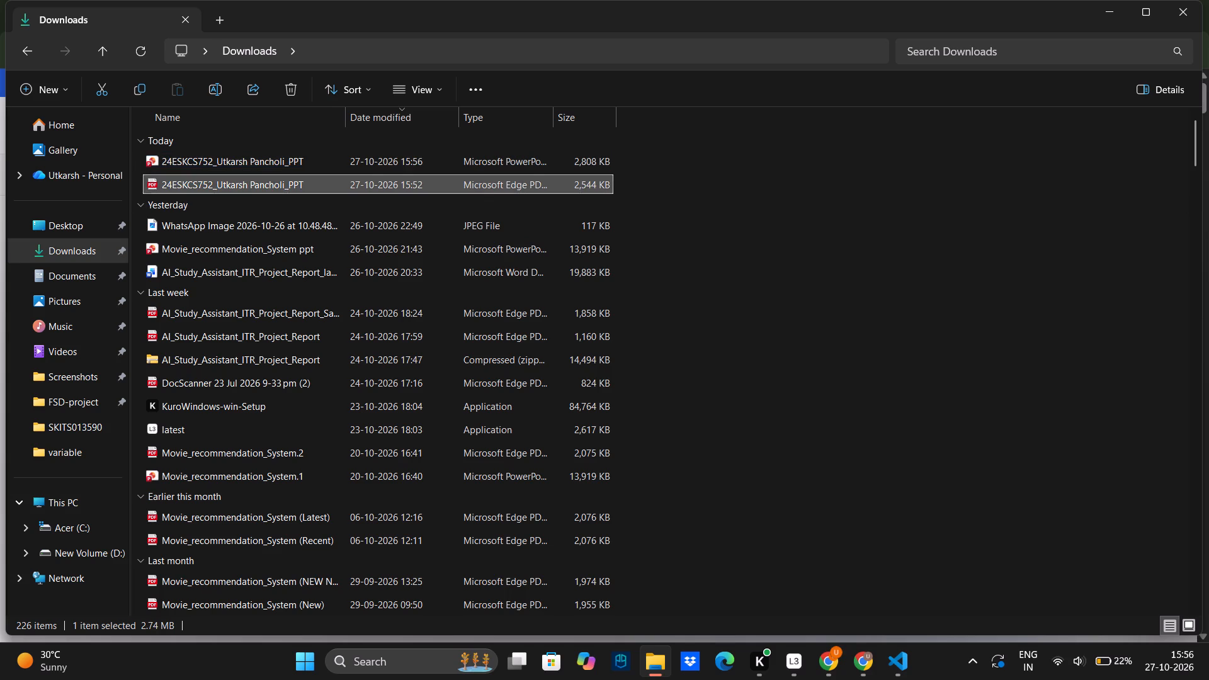
right_click(292, 183)
left_click(271, 164)
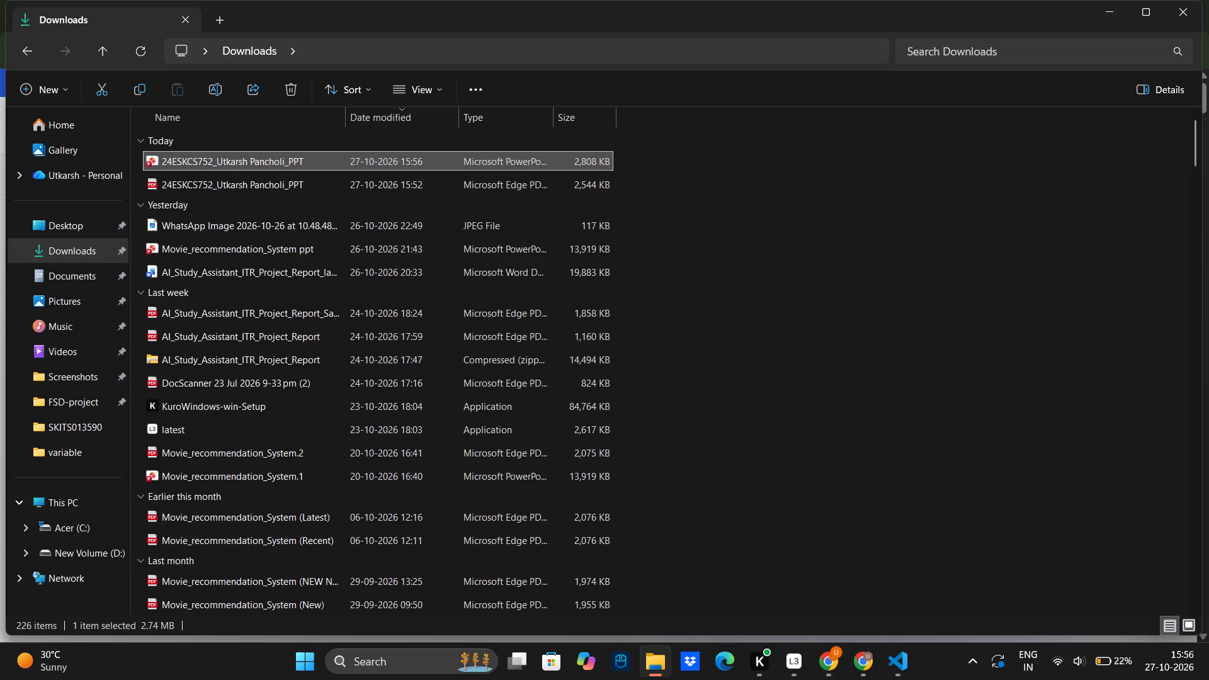
left_click(1171, 11)
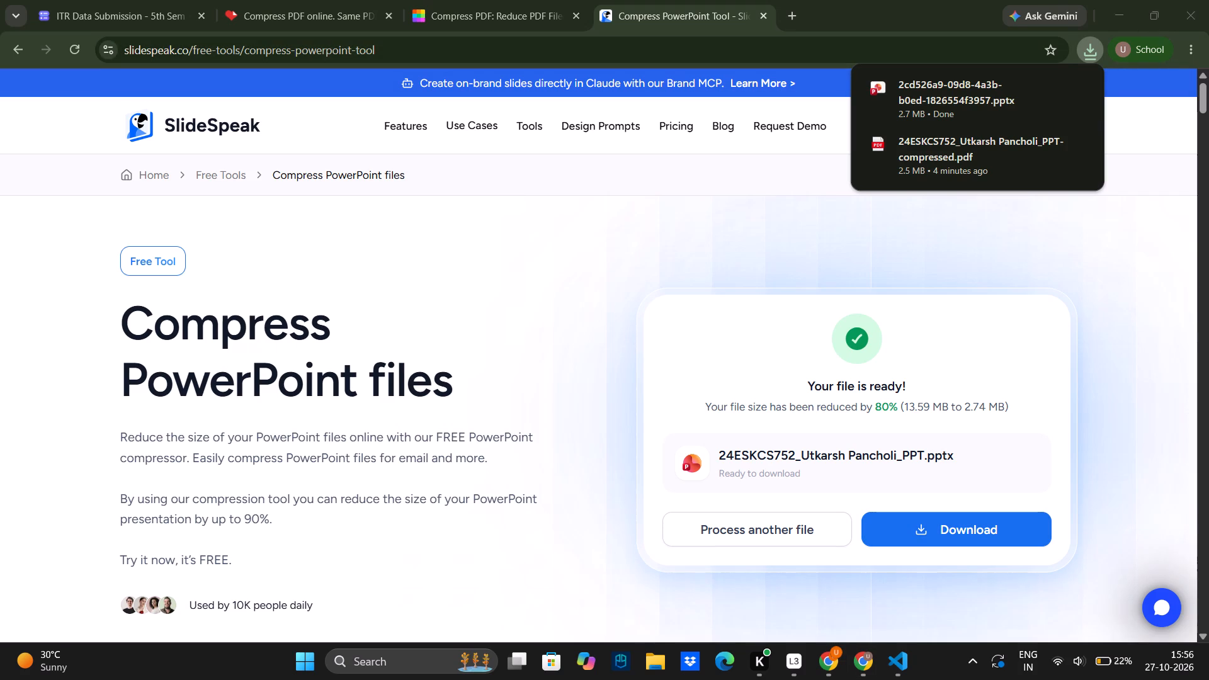
Back in Chrome, close the three compression-tool tabs, leaving only the ITR Data Submission form.
left_click(863, 669)
left_click(392, 21)
left_click(392, 21)
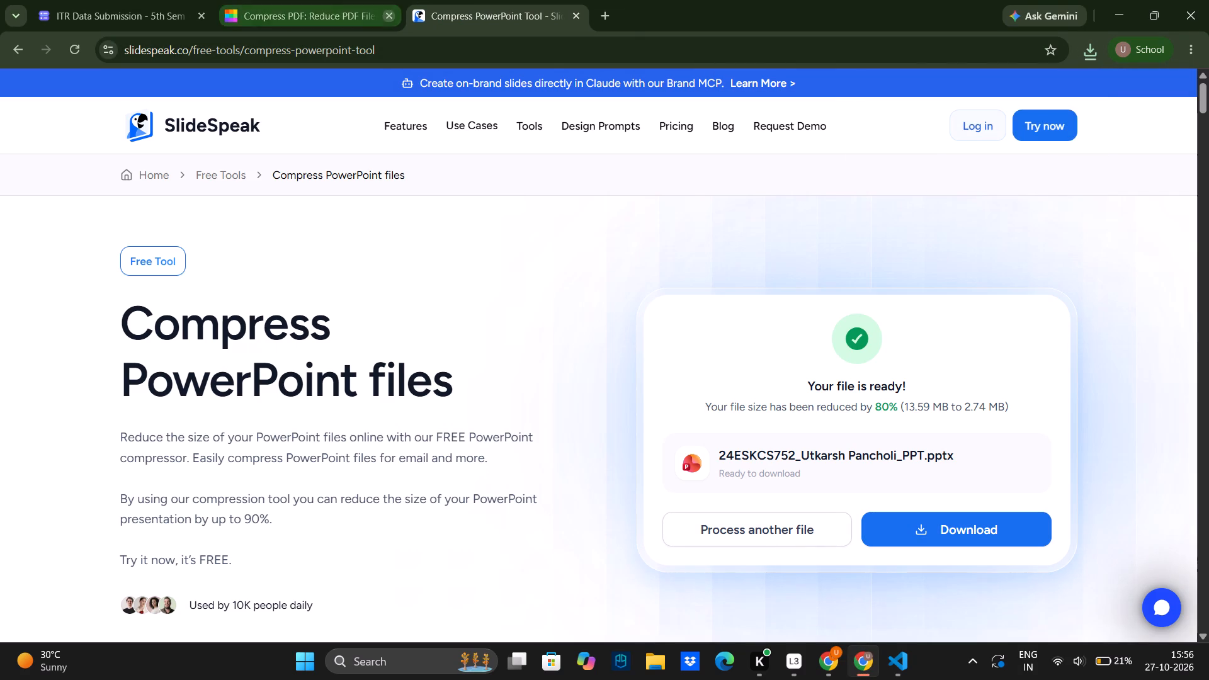
left_click(392, 21)
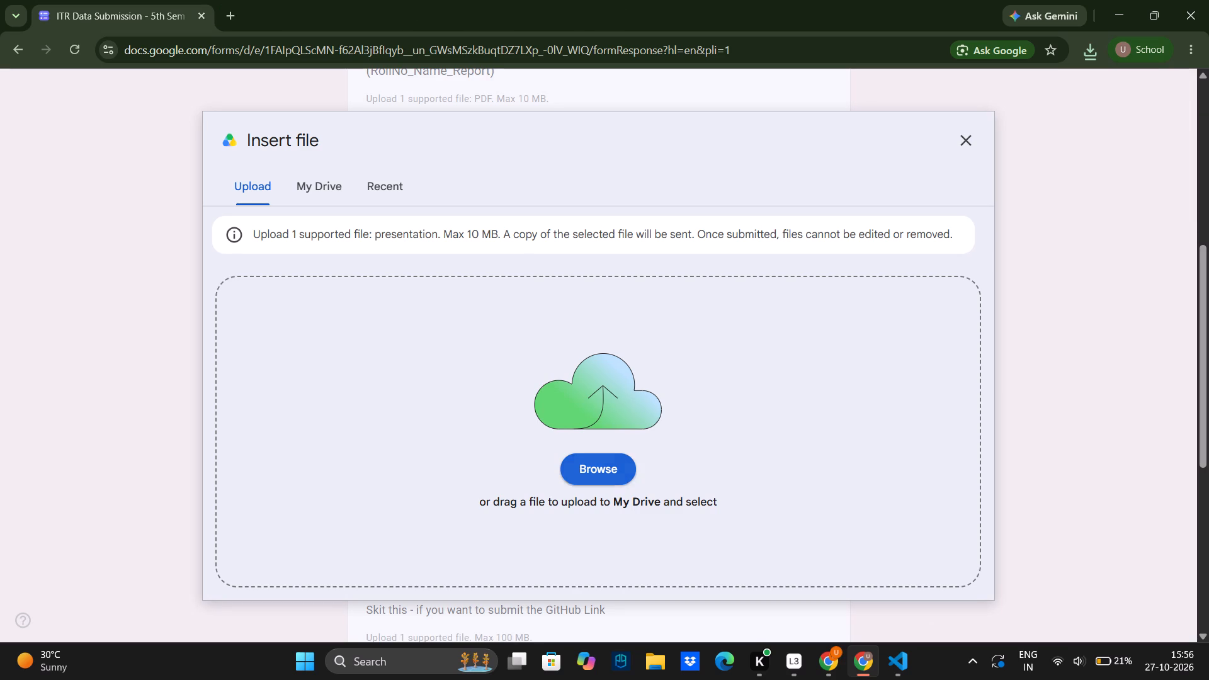
Upload the renamed compressed presentation from the Downloads folder to the Project PPT question.
left_click(590, 466)
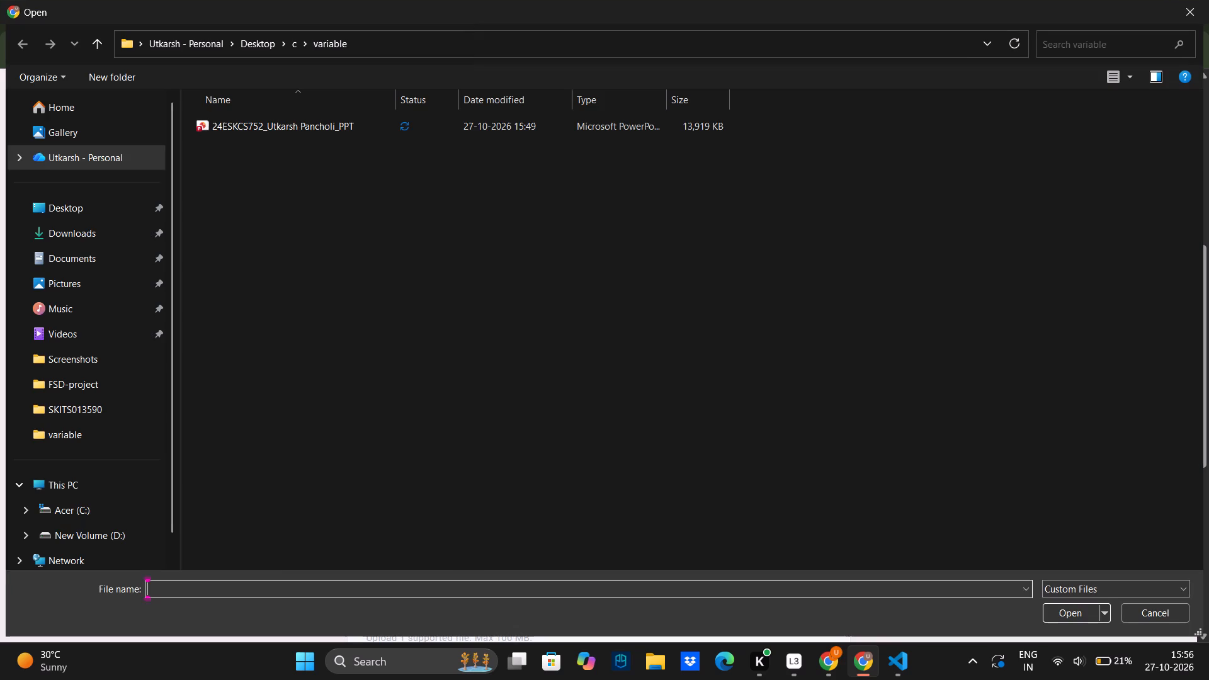
left_click(91, 227)
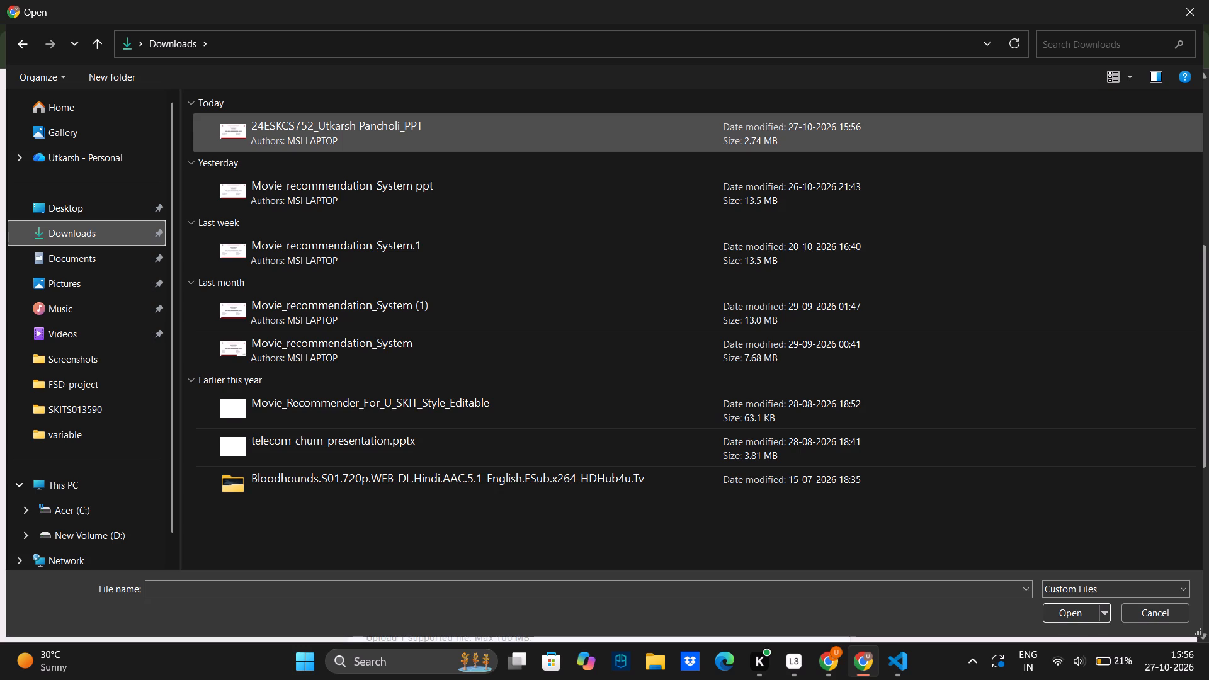
double_click(381, 131)
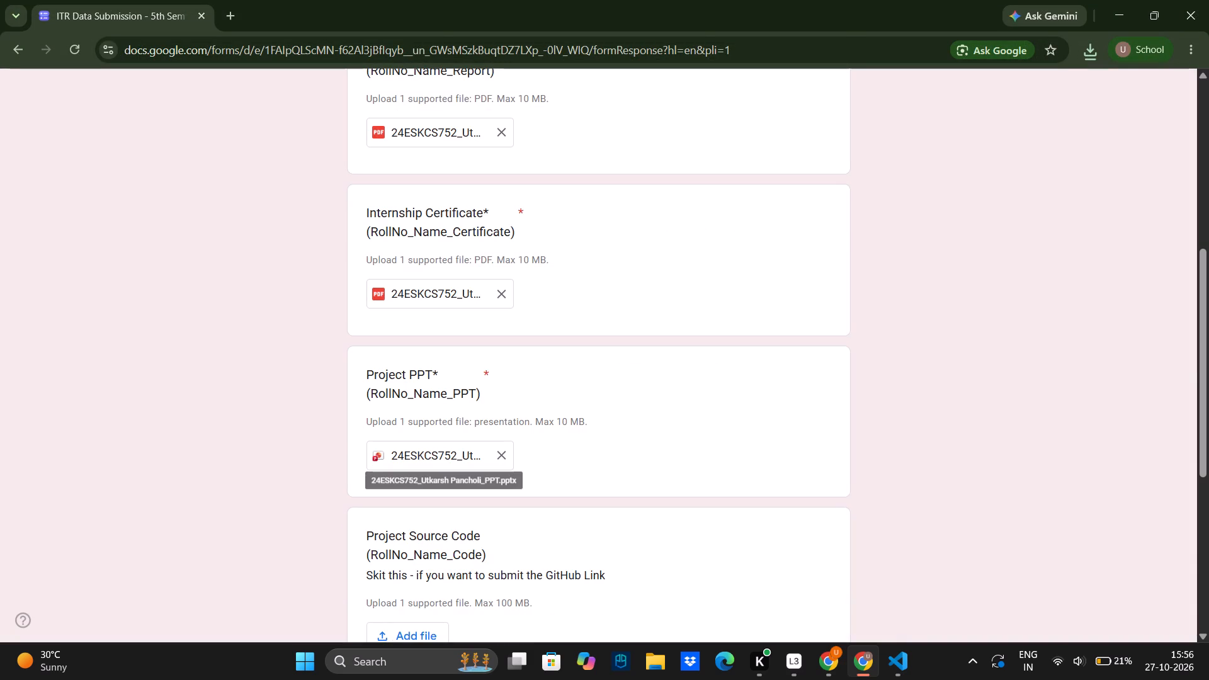
Open the uploaded Project PPT file from the form, check its slides up to the technology stack logos, and close the preview.
left_click(411, 453)
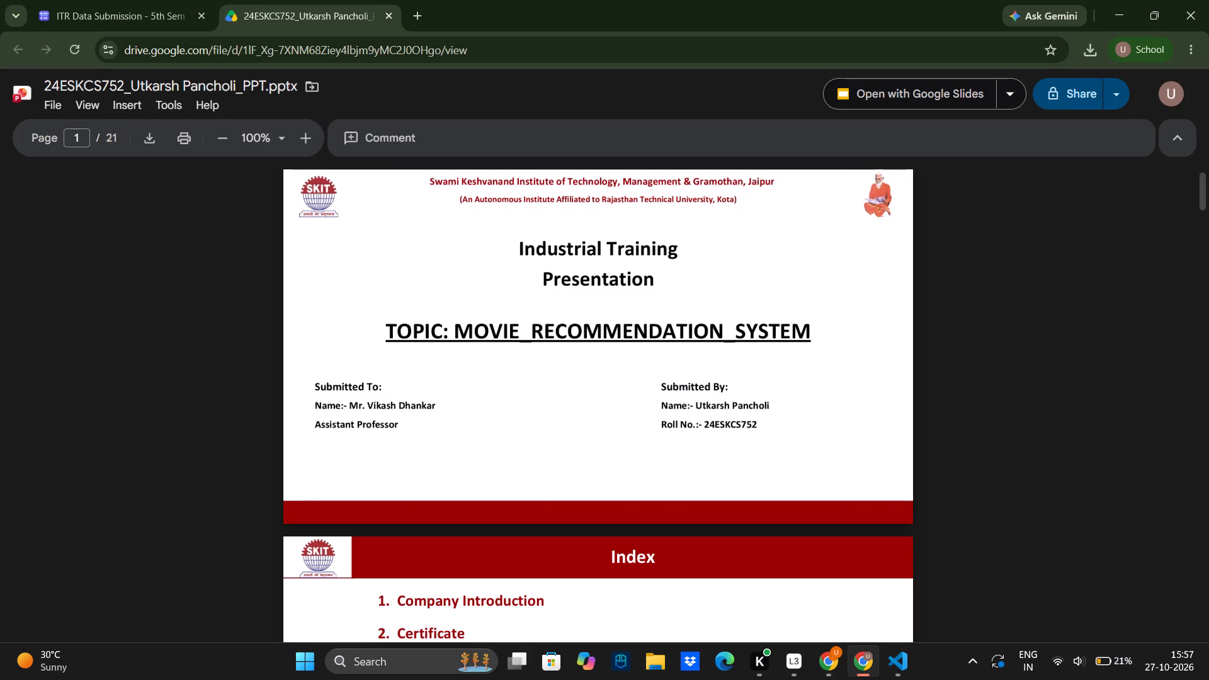
scroll(349, 360, "down", 1)
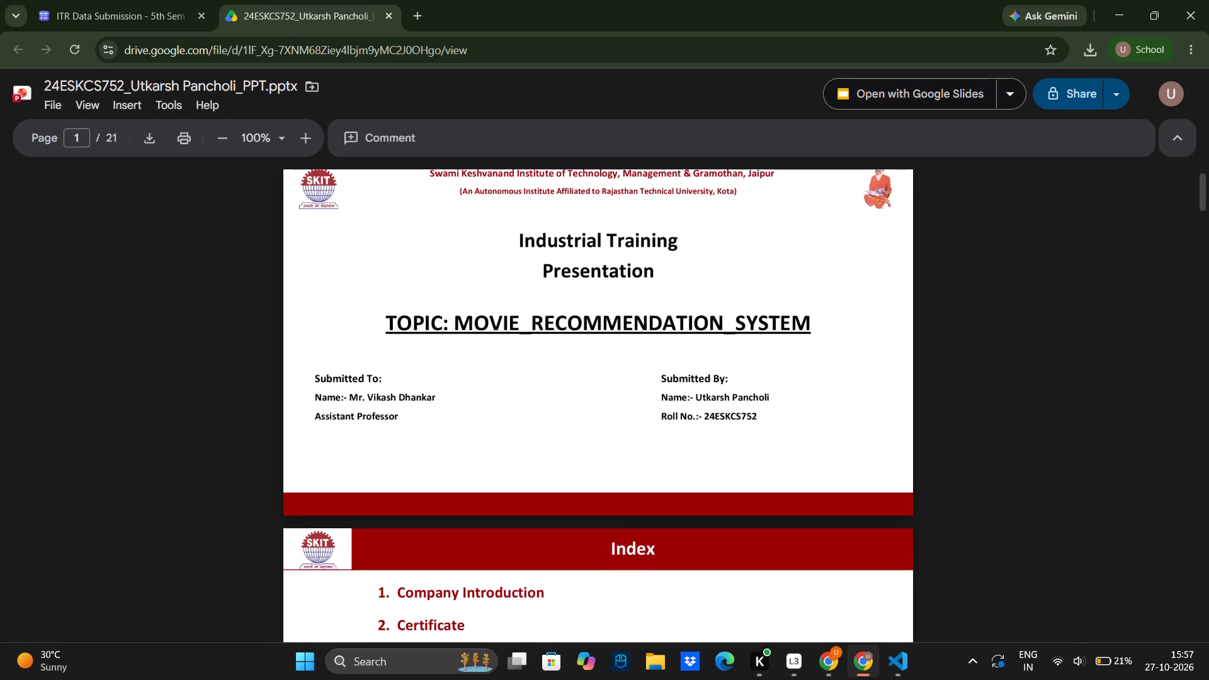
scroll(349, 360, "down", 1)
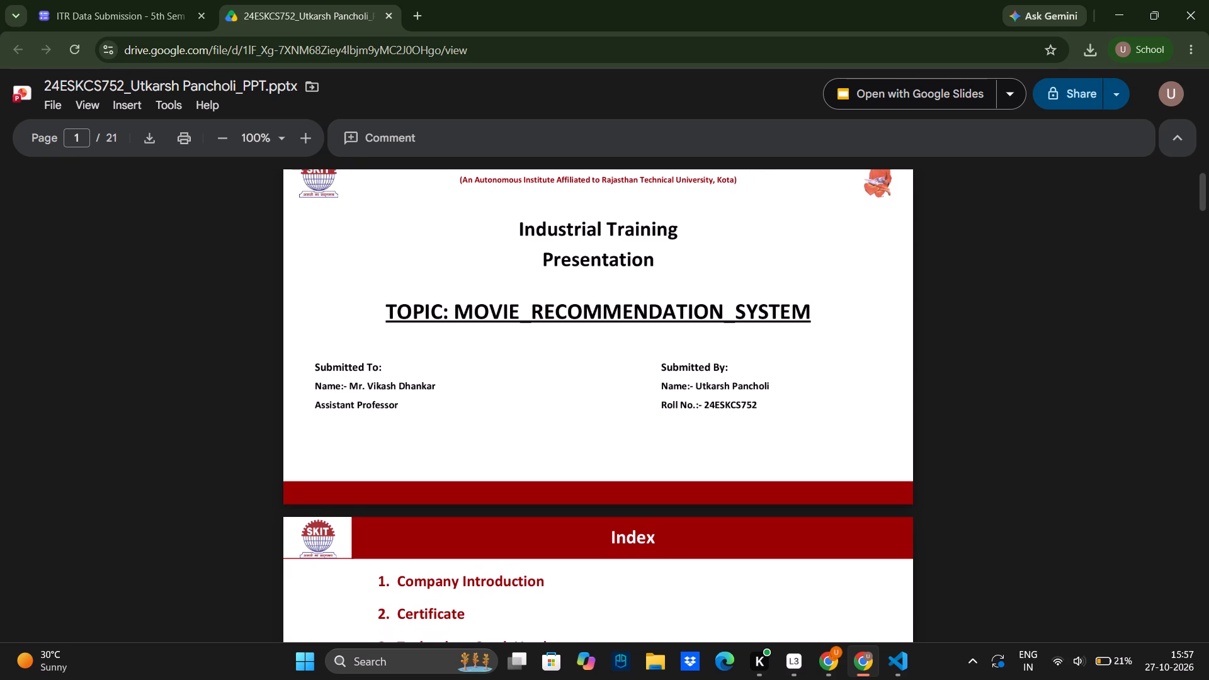
scroll(349, 360, "down", 8)
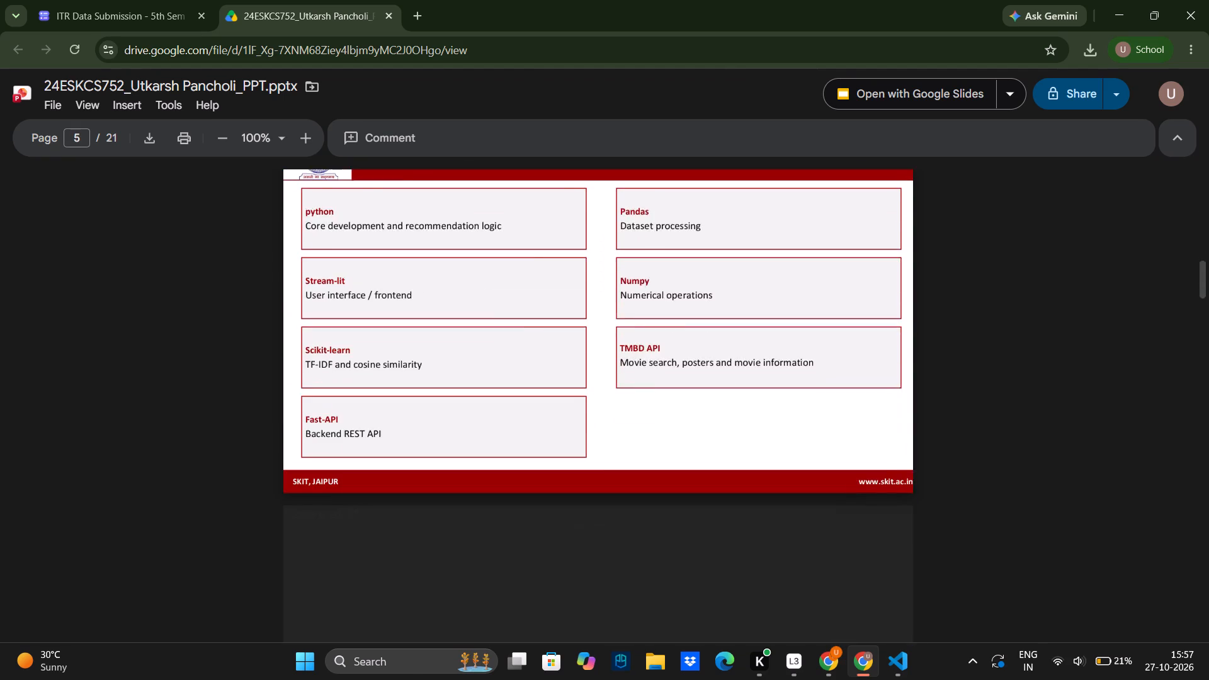
scroll(349, 360, "down", 3)
scroll(349, 360, "up", 1)
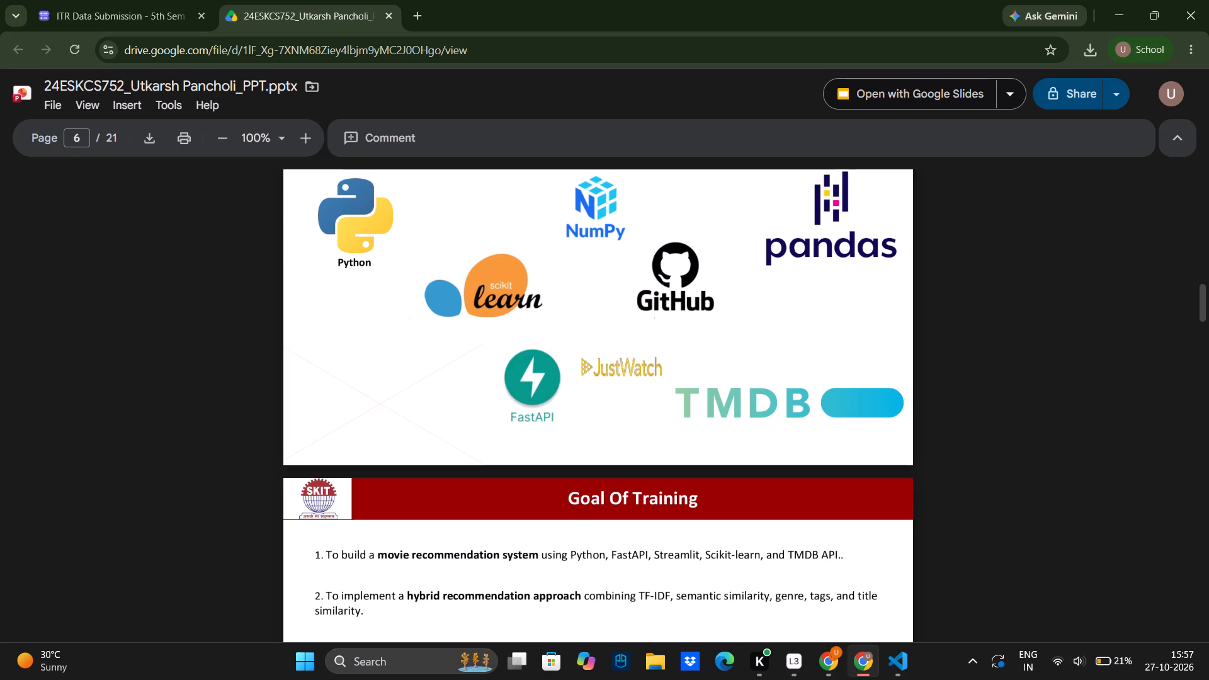
left_click(387, 16)
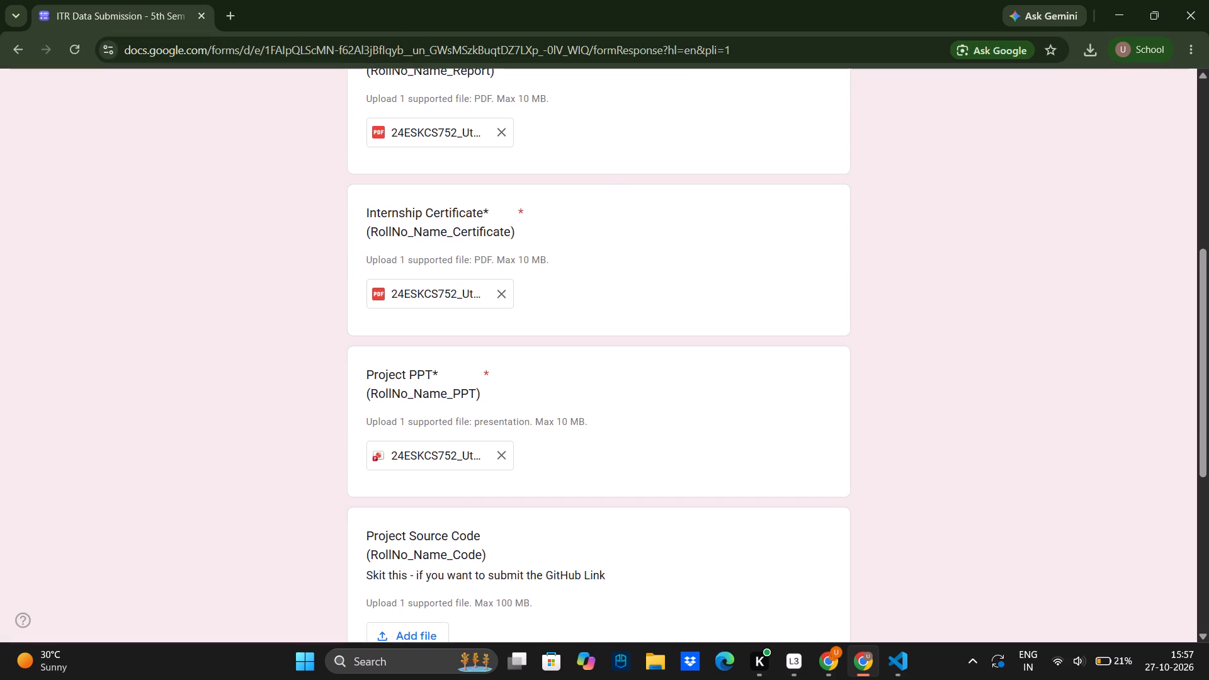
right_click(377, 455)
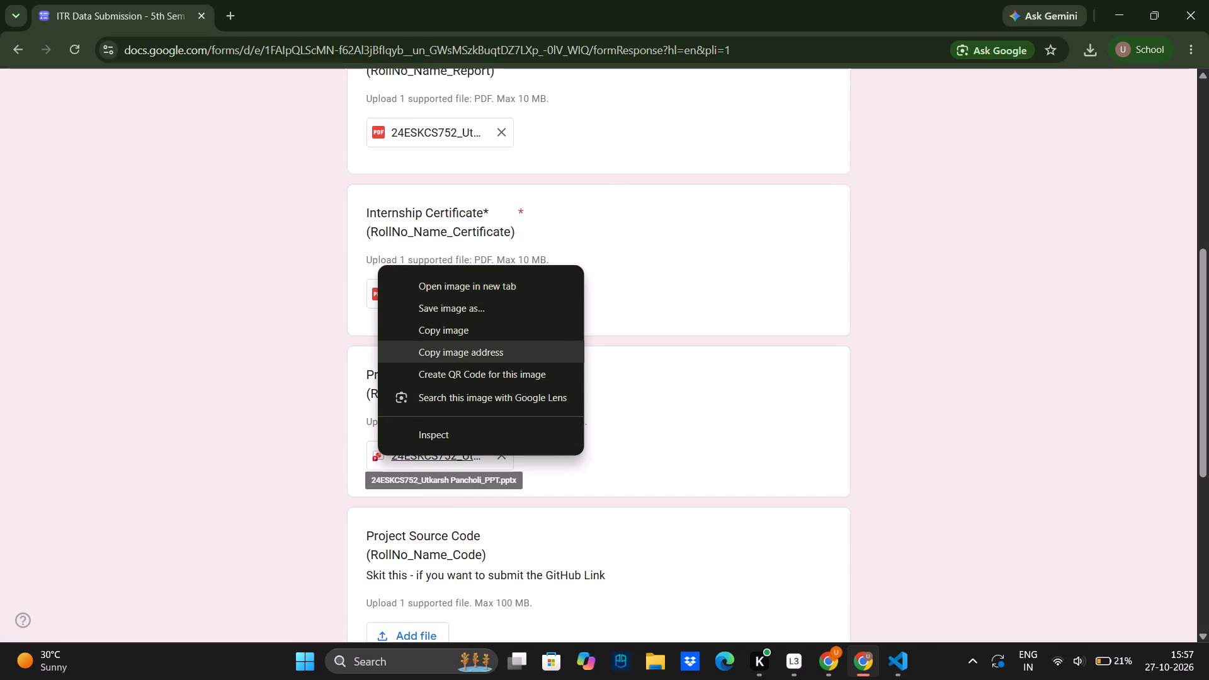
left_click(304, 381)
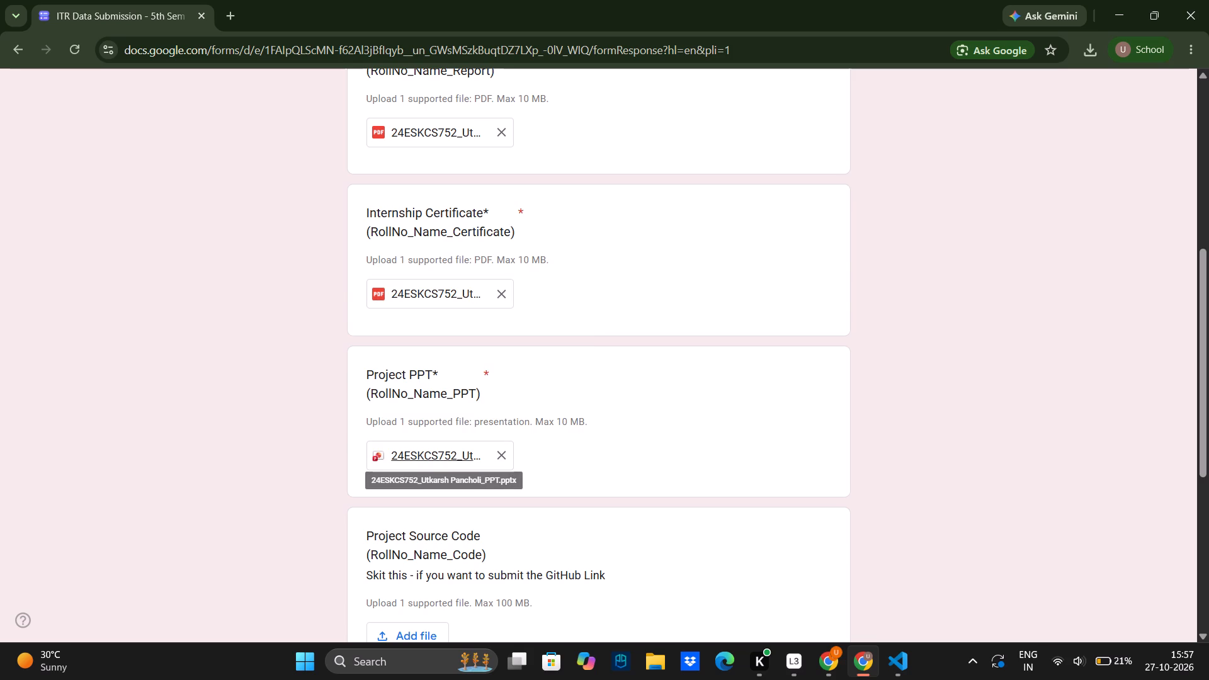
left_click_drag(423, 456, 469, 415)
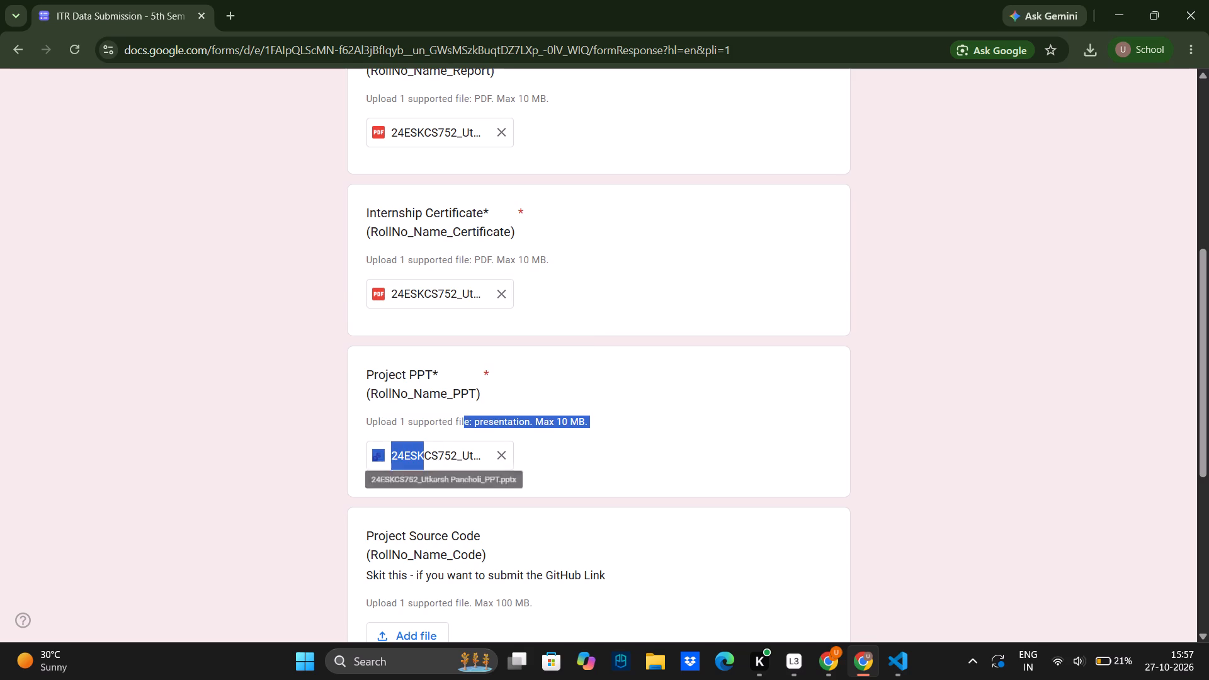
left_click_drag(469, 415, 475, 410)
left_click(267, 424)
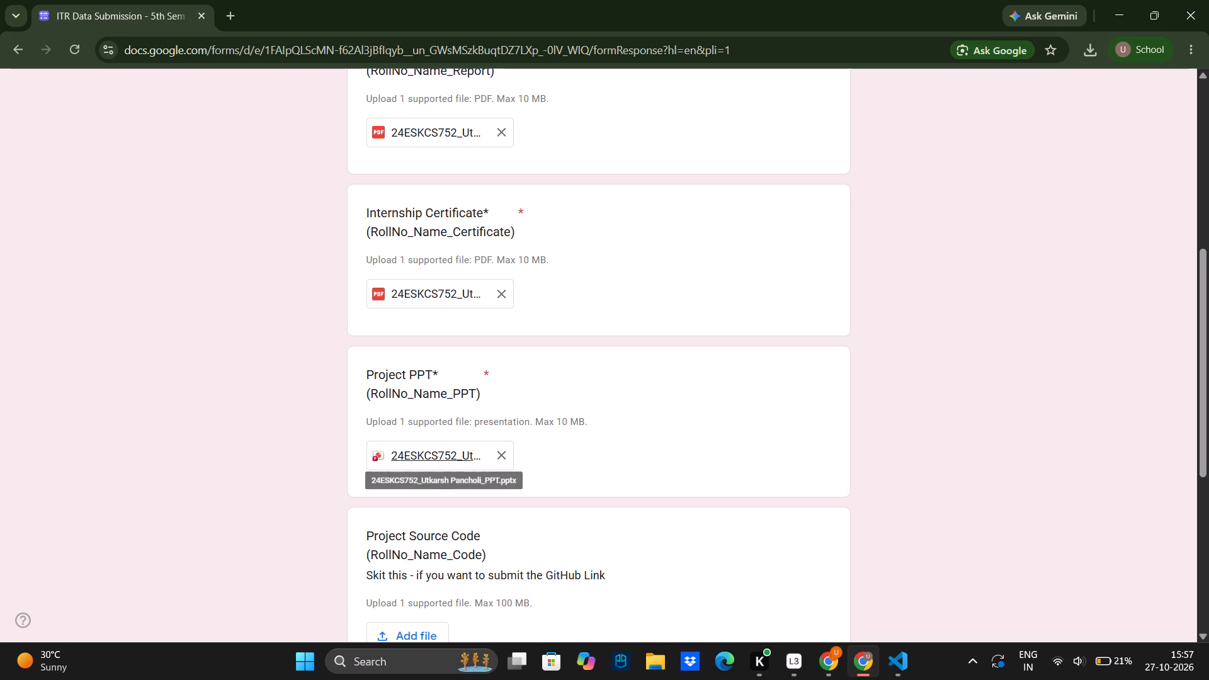
Reopen the uploaded Project PPT file and capture a screenshot of the Technology Stack Used slide containing the logos.
left_click(409, 455)
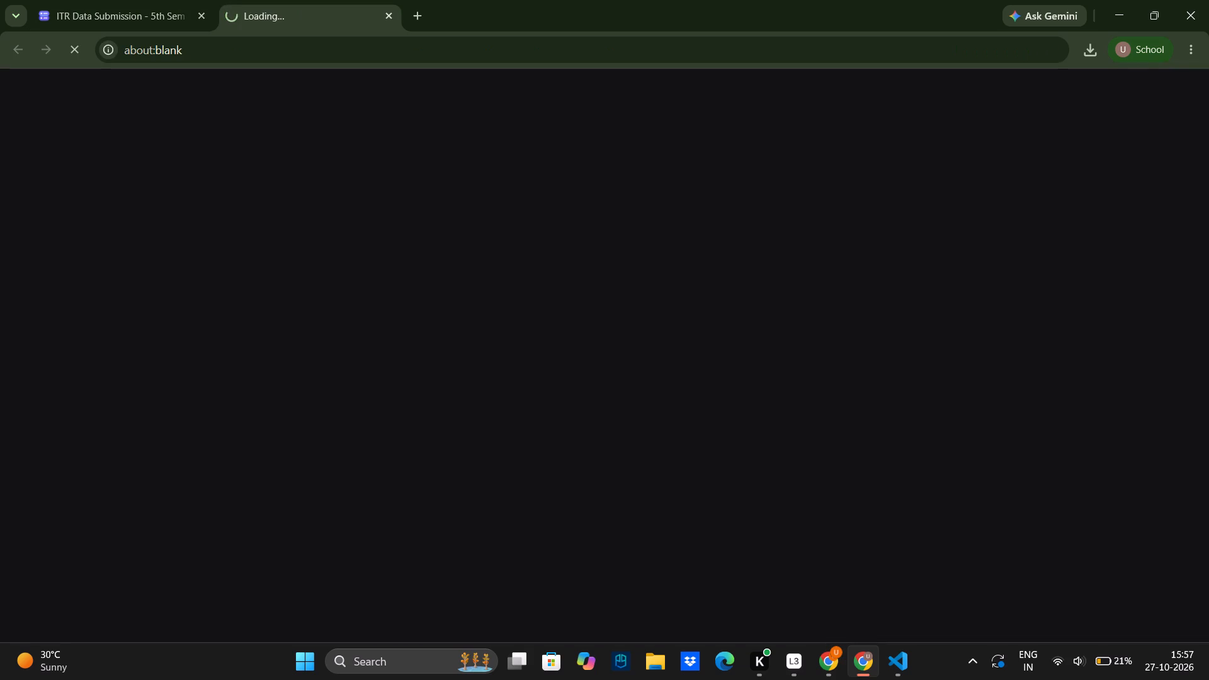
scroll(392, 401, "down", 12)
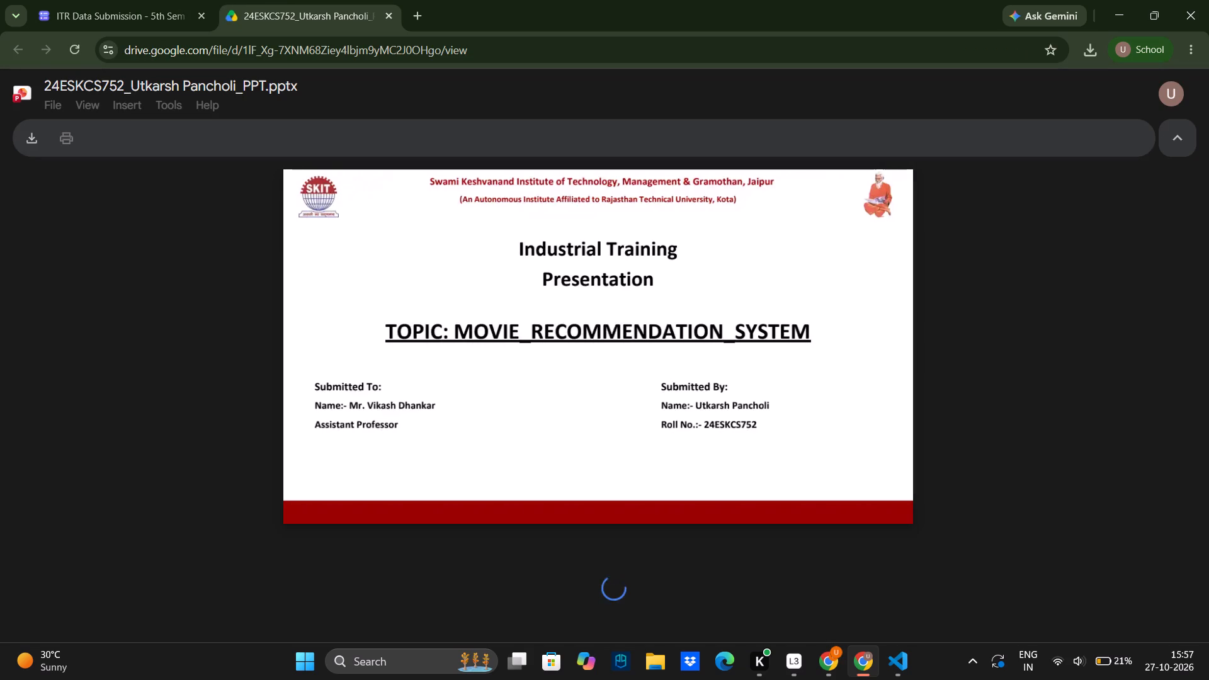
scroll(304, 456, "down", 5)
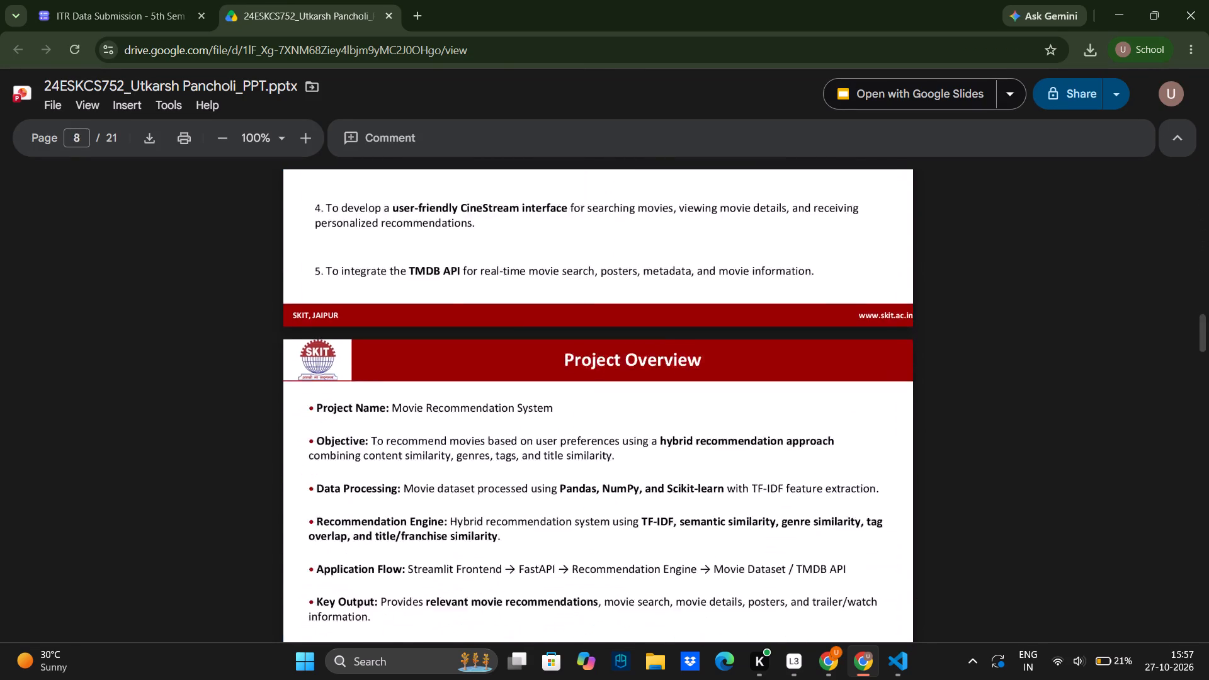
scroll(304, 456, "down", 5)
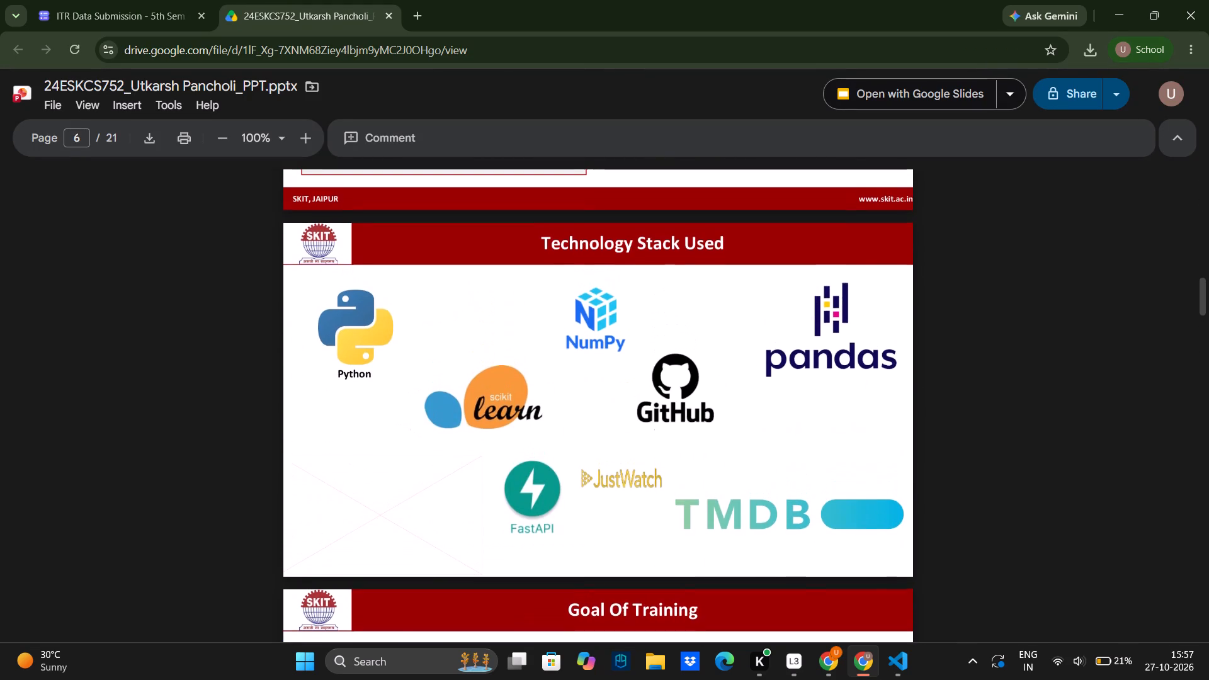
scroll(304, 456, "down", 1)
key("Print")
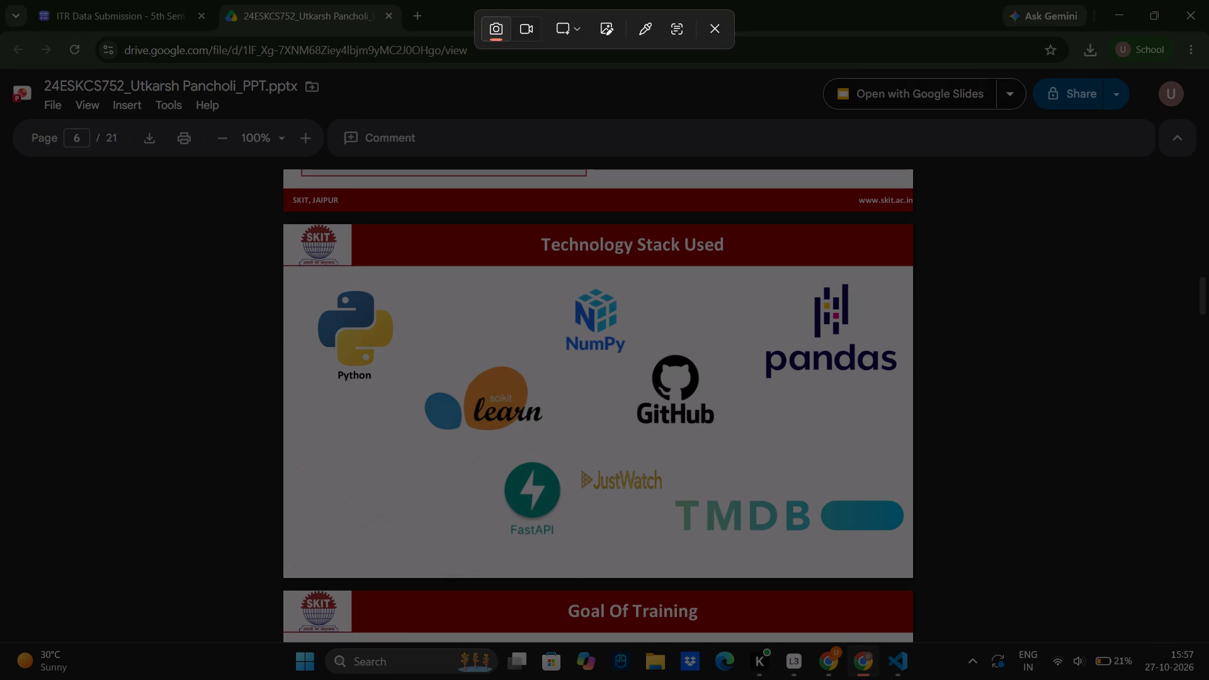
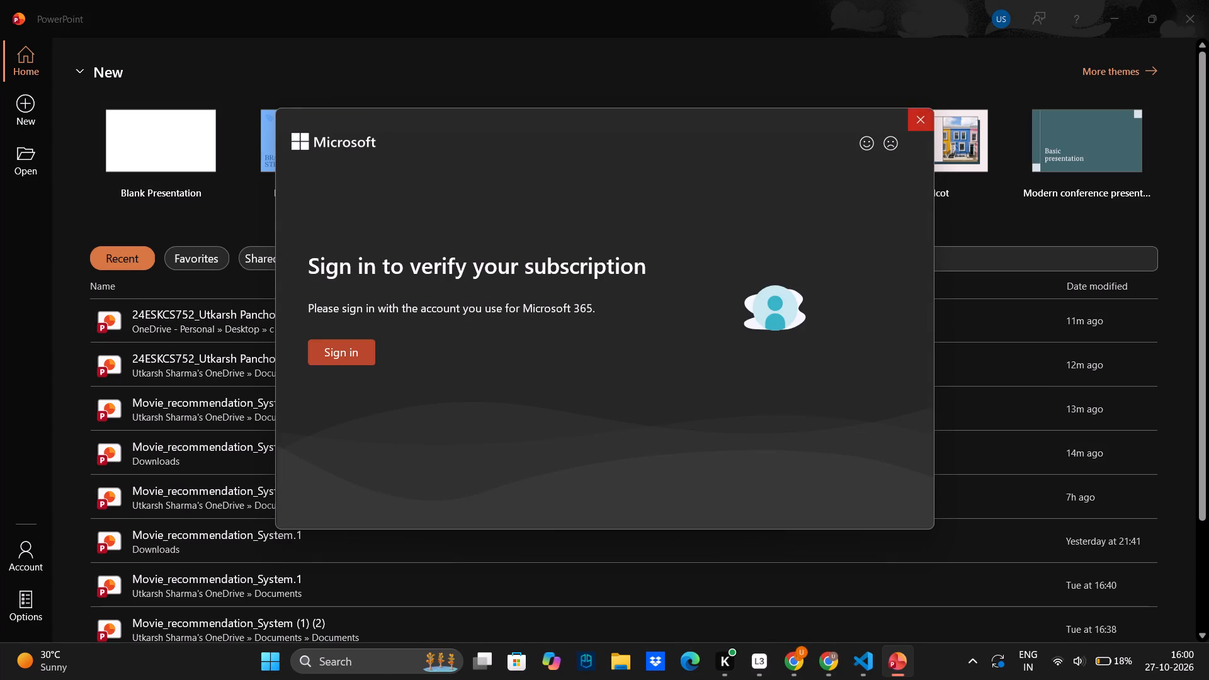
left_click(921, 123)
double_click(451, 314)
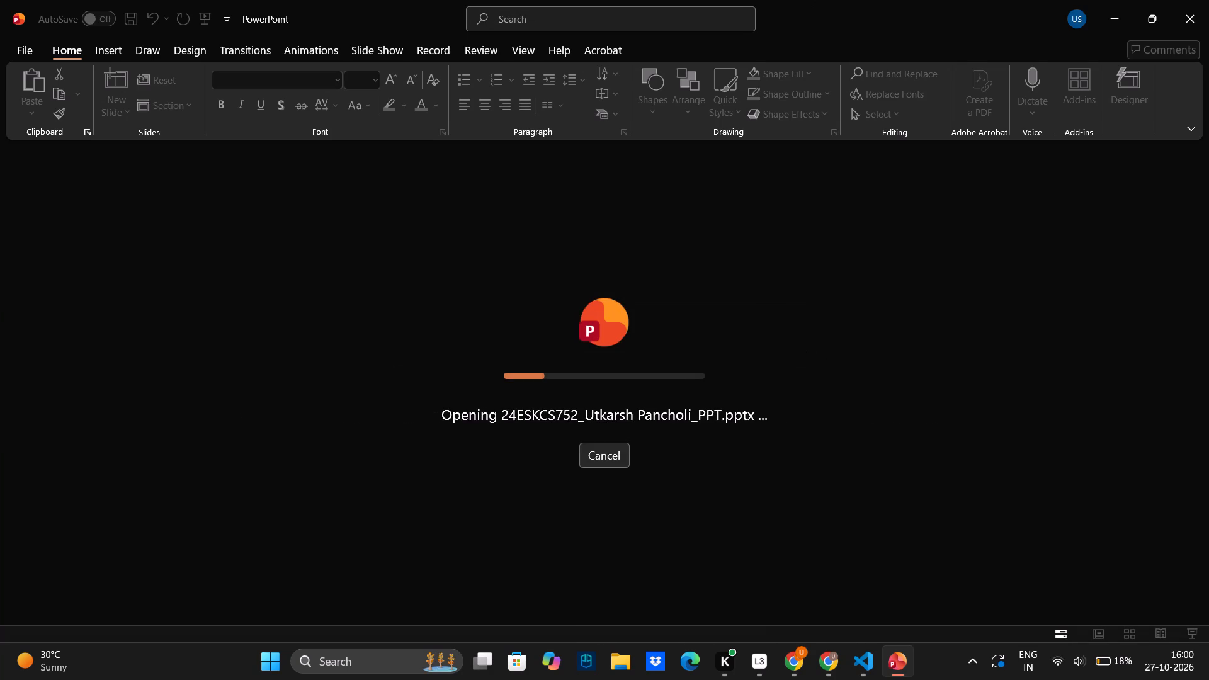
Delete the Streamlit logo from the Technology Stack Used slide with the technology logos.
scroll(111, 403, "down", 2)
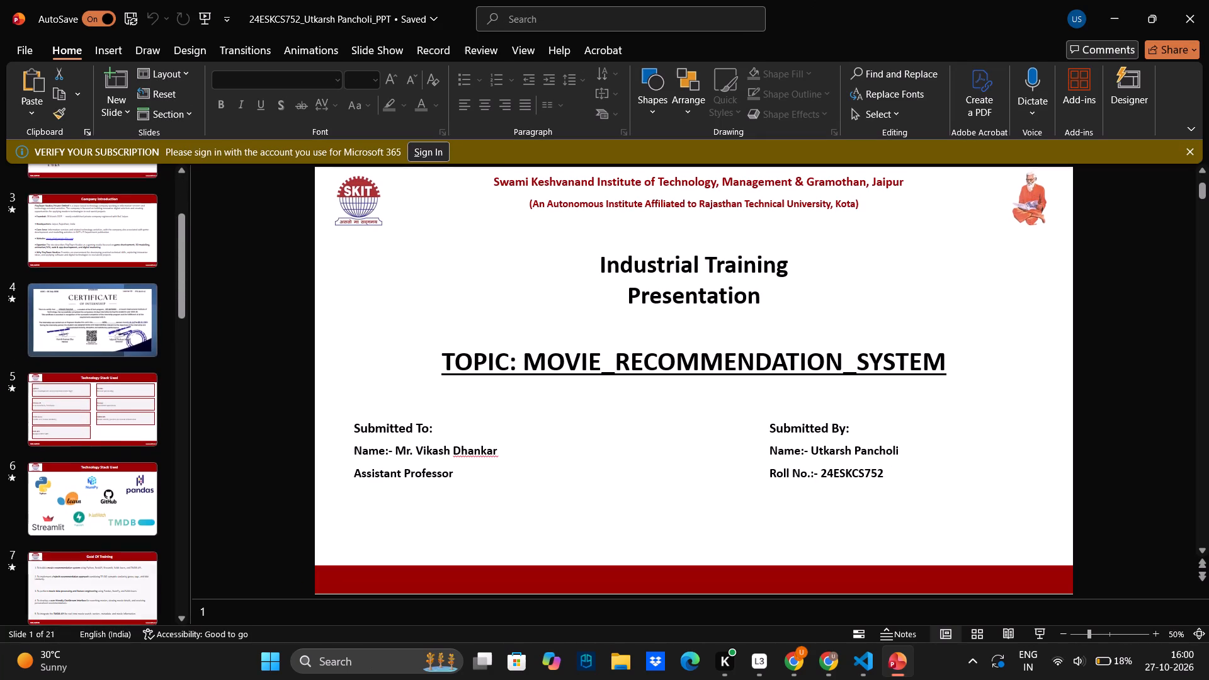
left_click(108, 470)
left_click(403, 503)
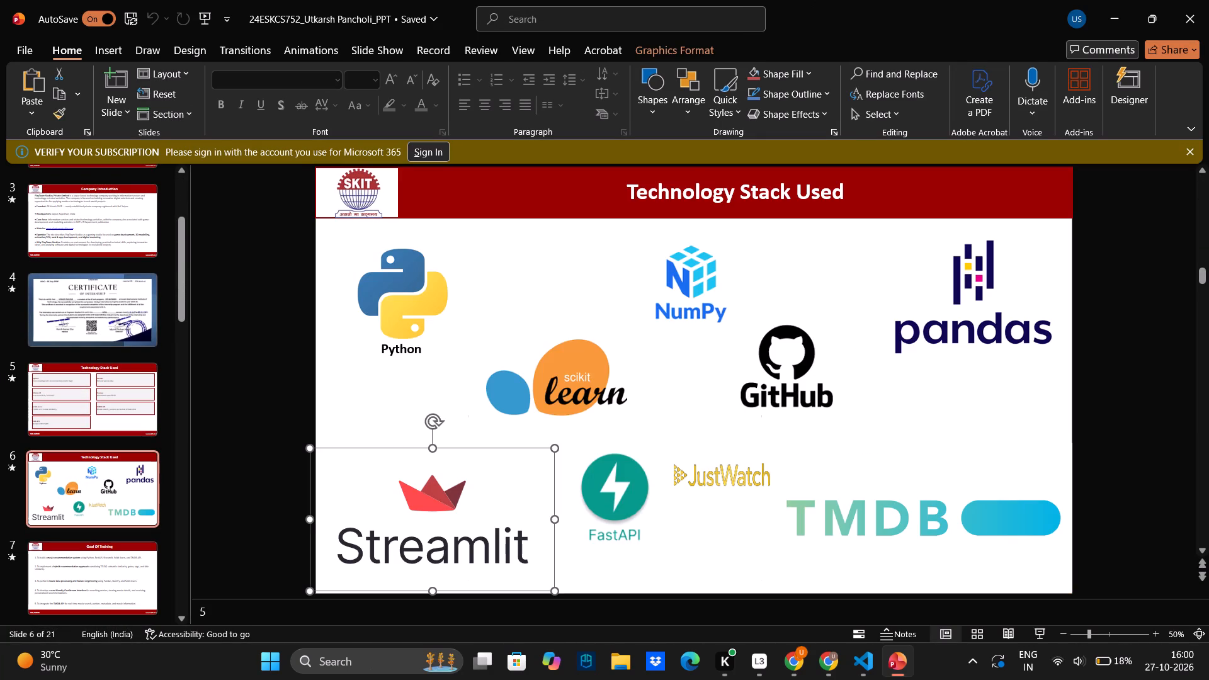
key("Delete")
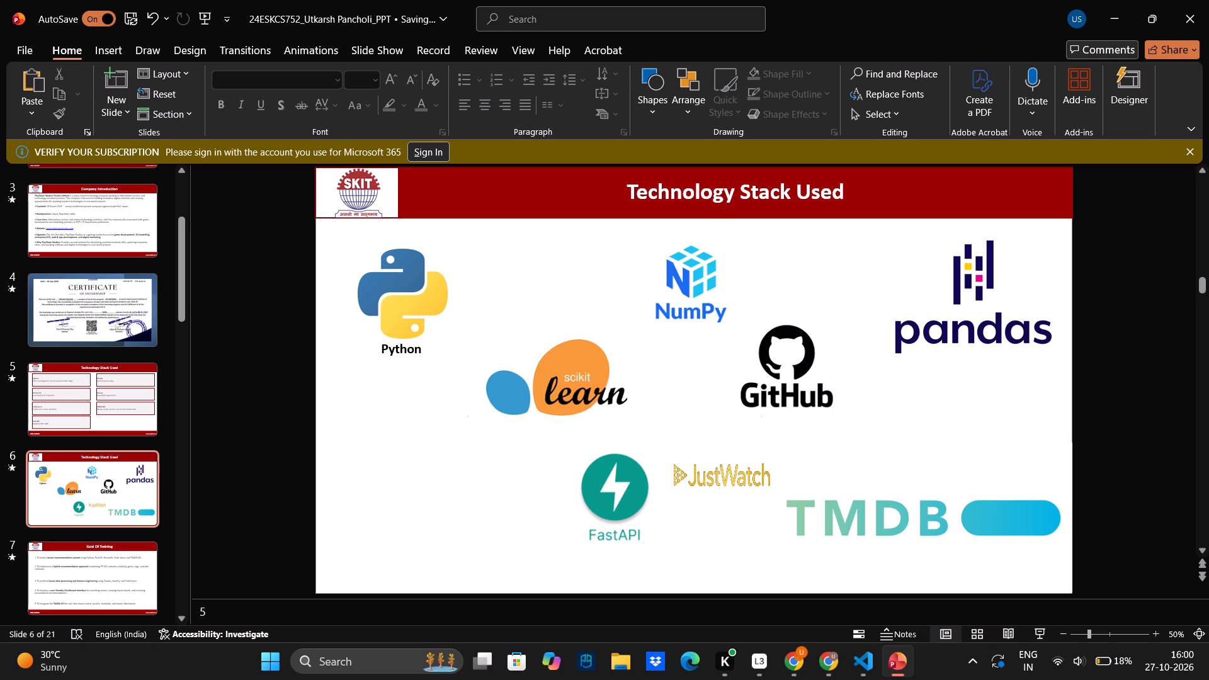
Start inserting a picture from this device on the Technology Stack Used slide.
left_click(112, 45)
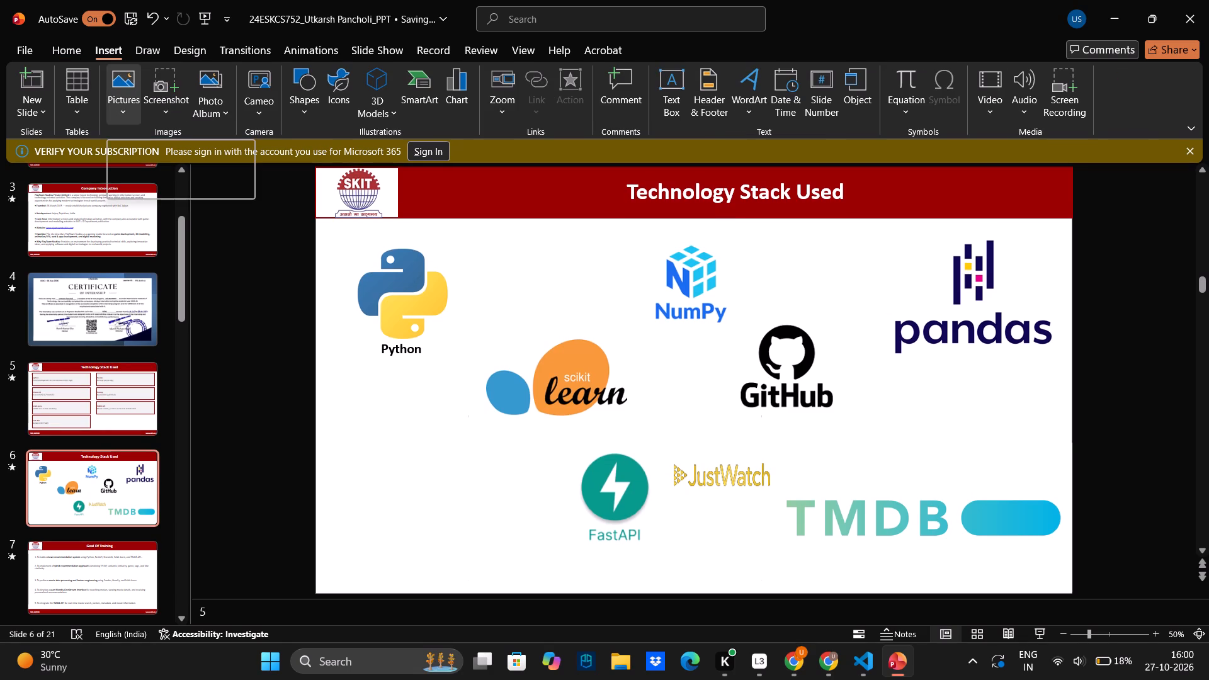
left_click(125, 108)
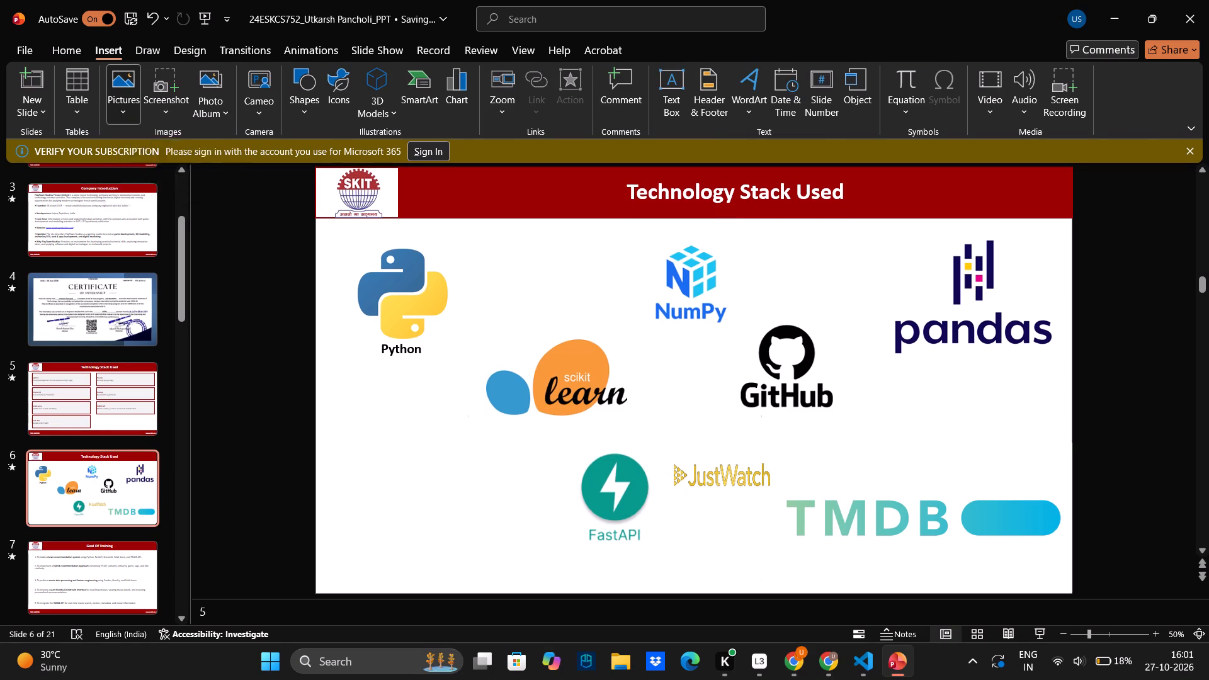
left_click(152, 156)
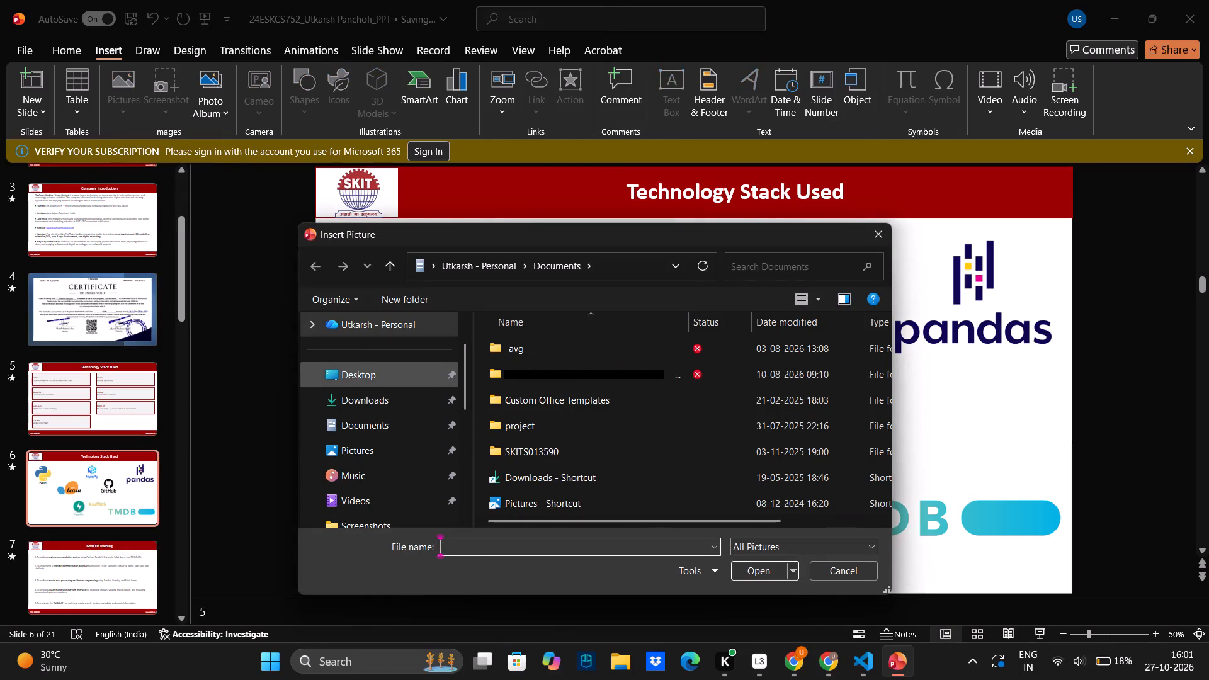
Switch to Chrome and search Google in a new tab for "png streamlit logo".
left_click(795, 671)
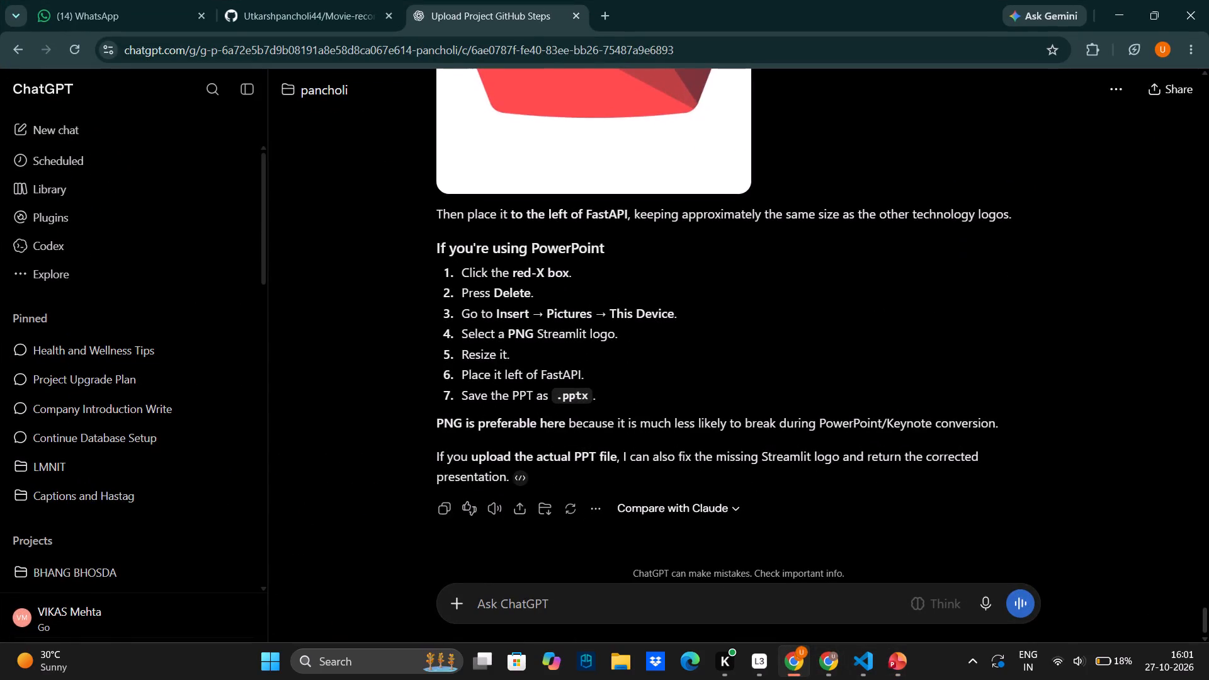
left_click(610, 9)
type("png")
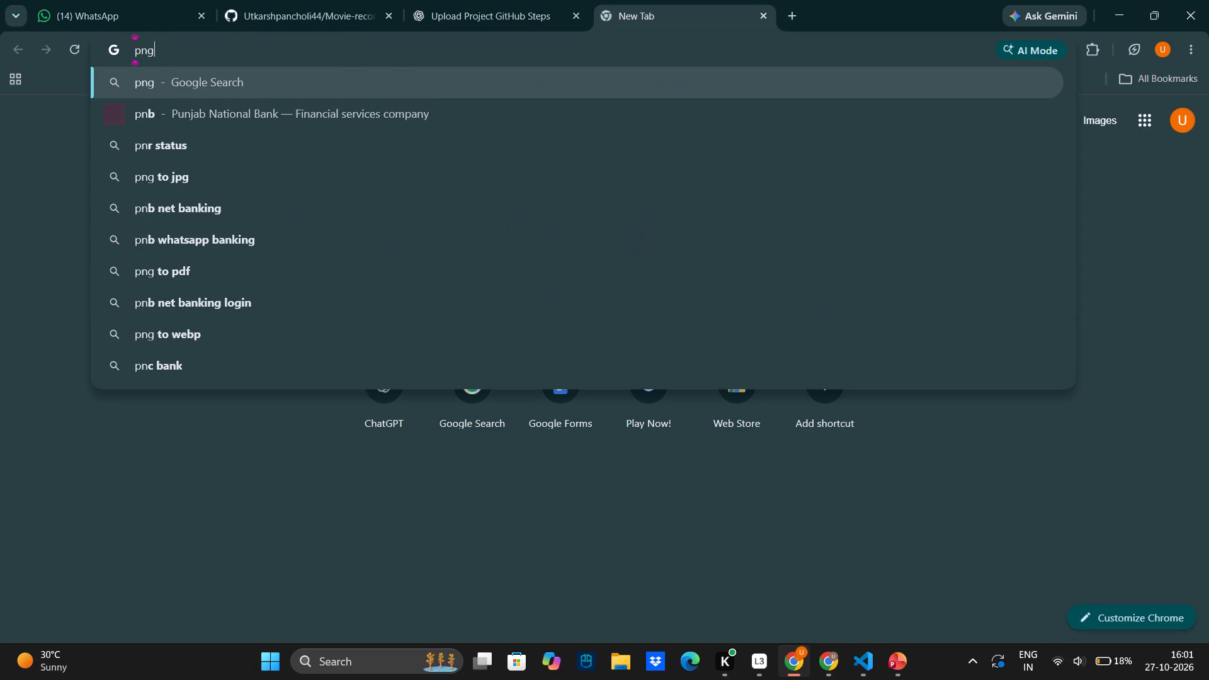
key("space")
key("t")
key("BackSpace")
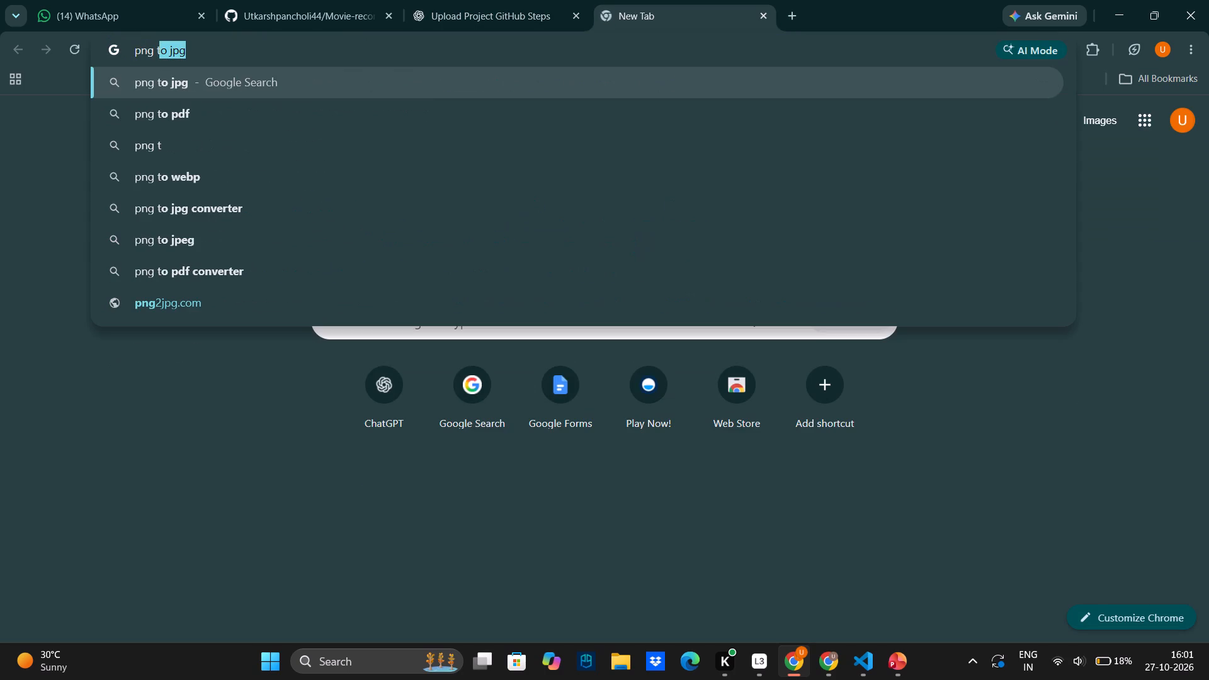
type("streamlit logo")
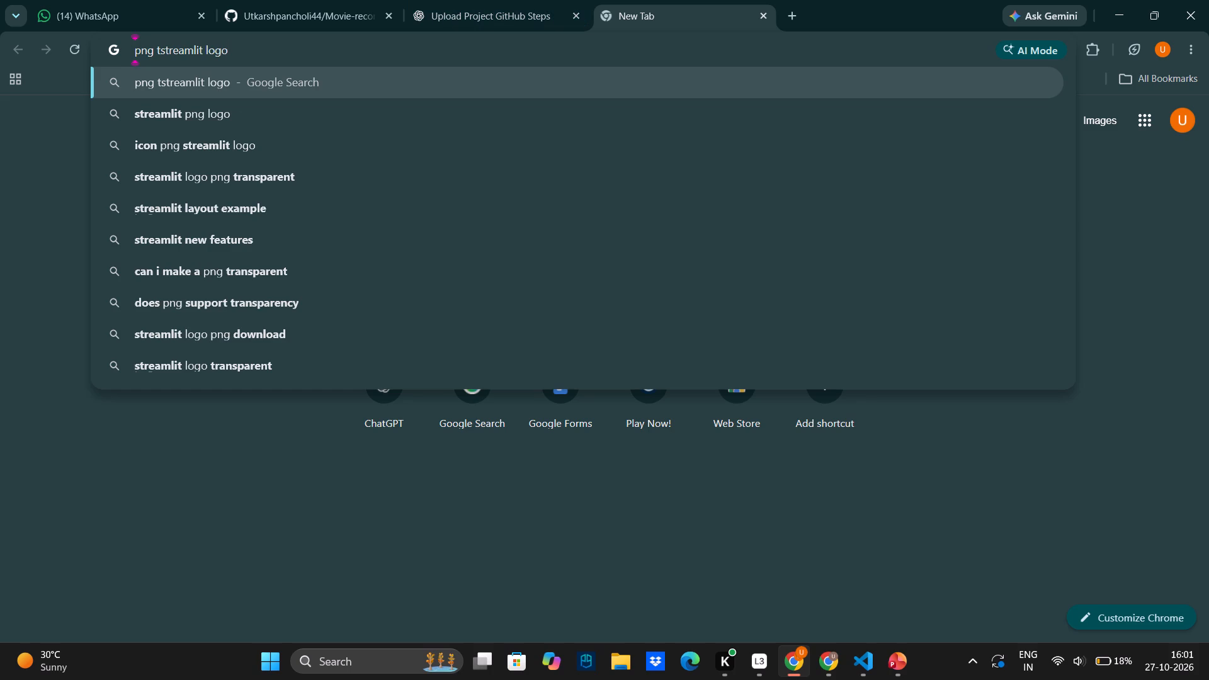
left_click(162, 51)
key("BackSpace")
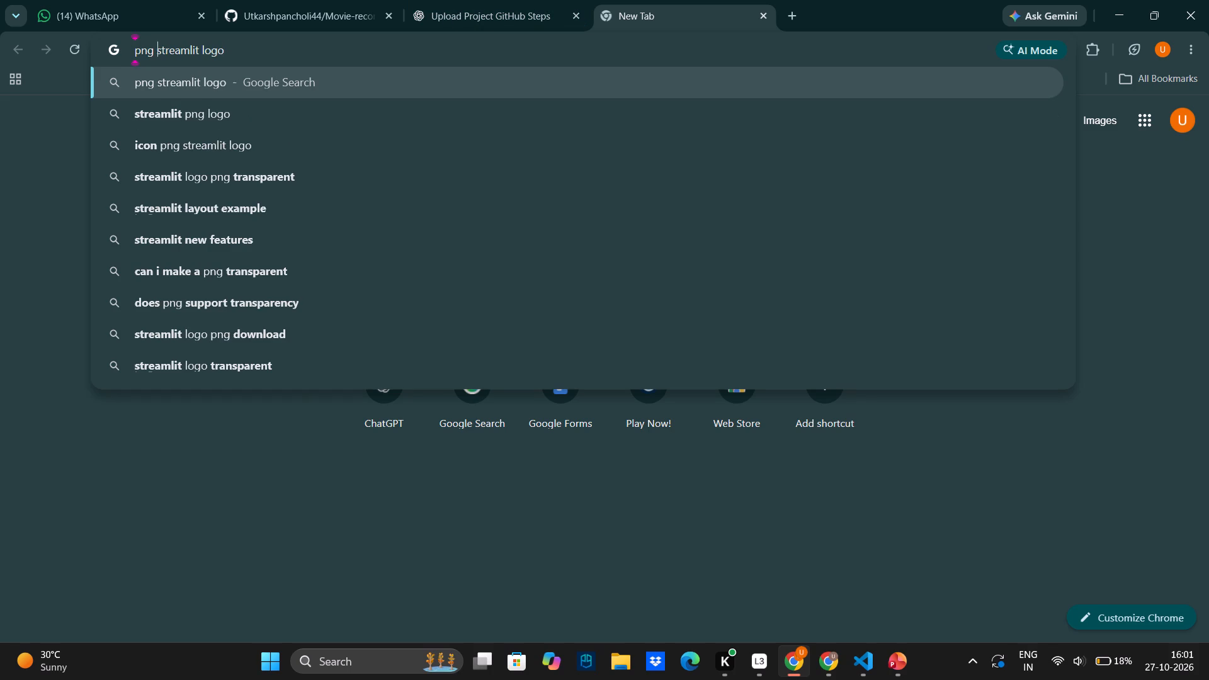
key("Return")
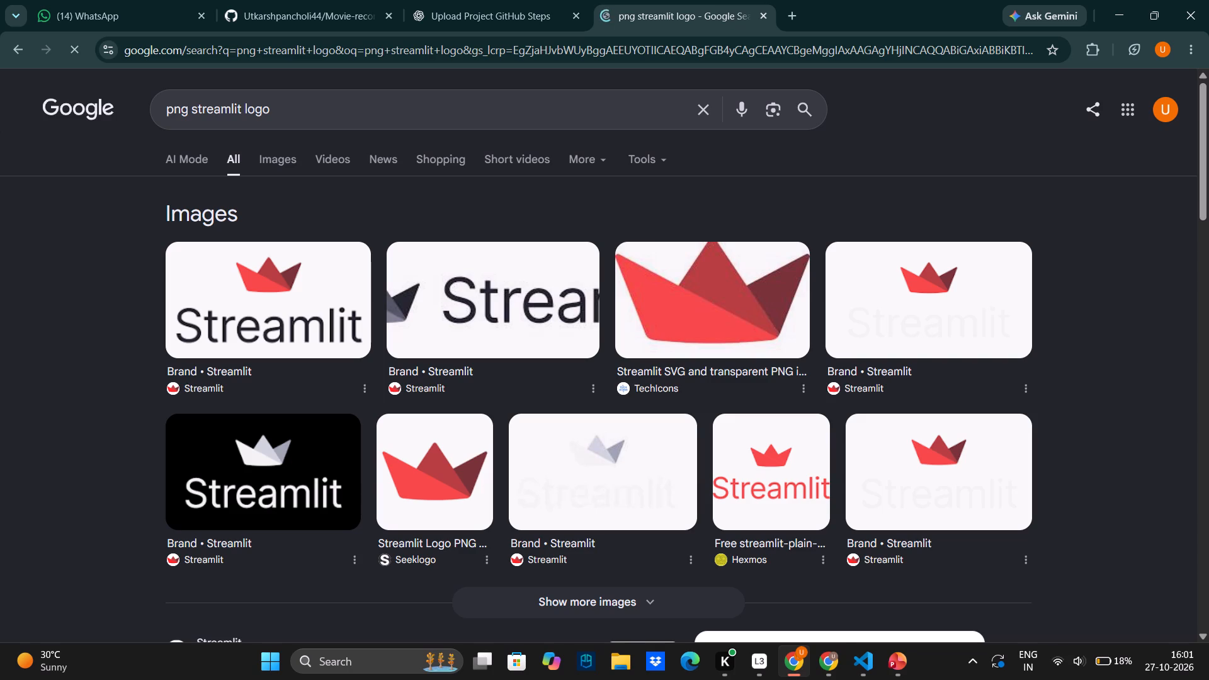
Open the Hexmos red Streamlit wordmark image result and save it as PNG "images (2)" in the Desktop's c > variable folder.
left_click(767, 482)
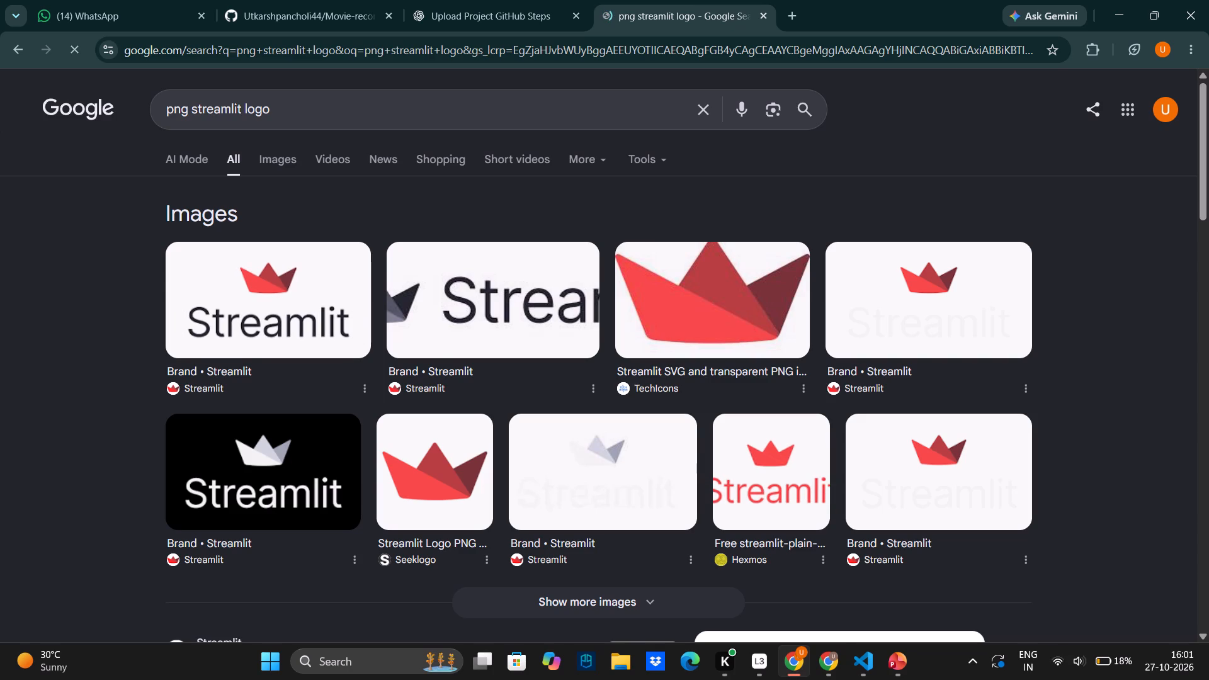
right_click(907, 198)
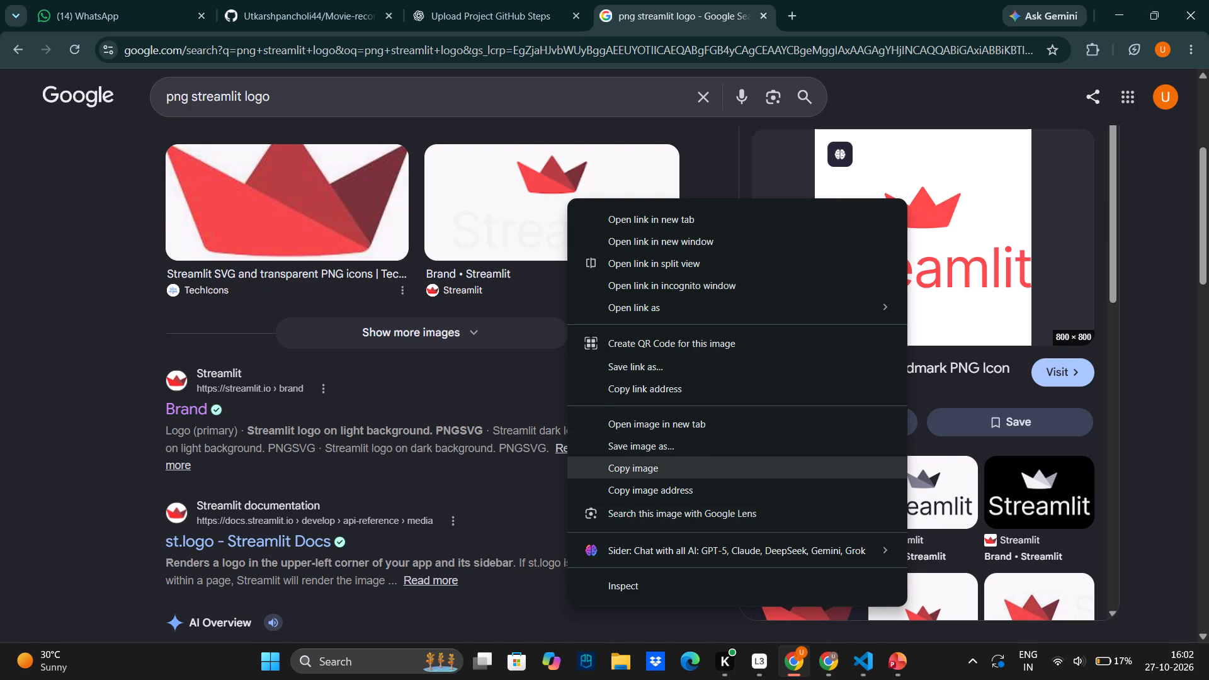
left_click(665, 445)
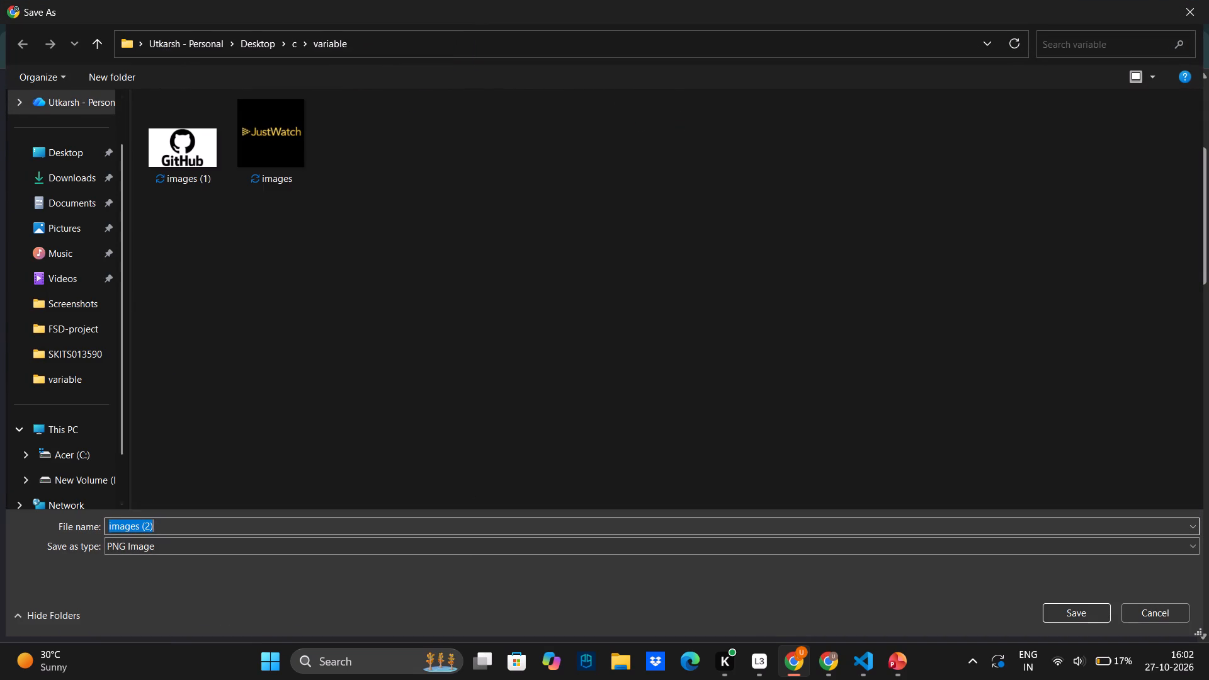
left_click(74, 171)
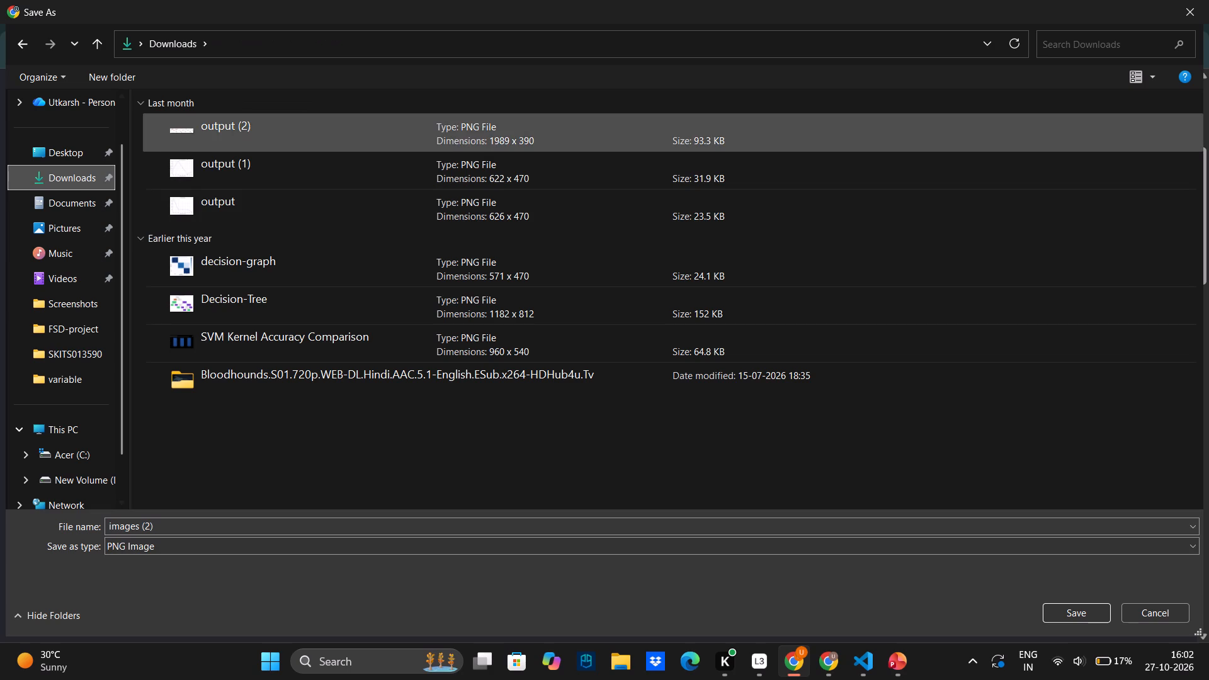
left_click(62, 157)
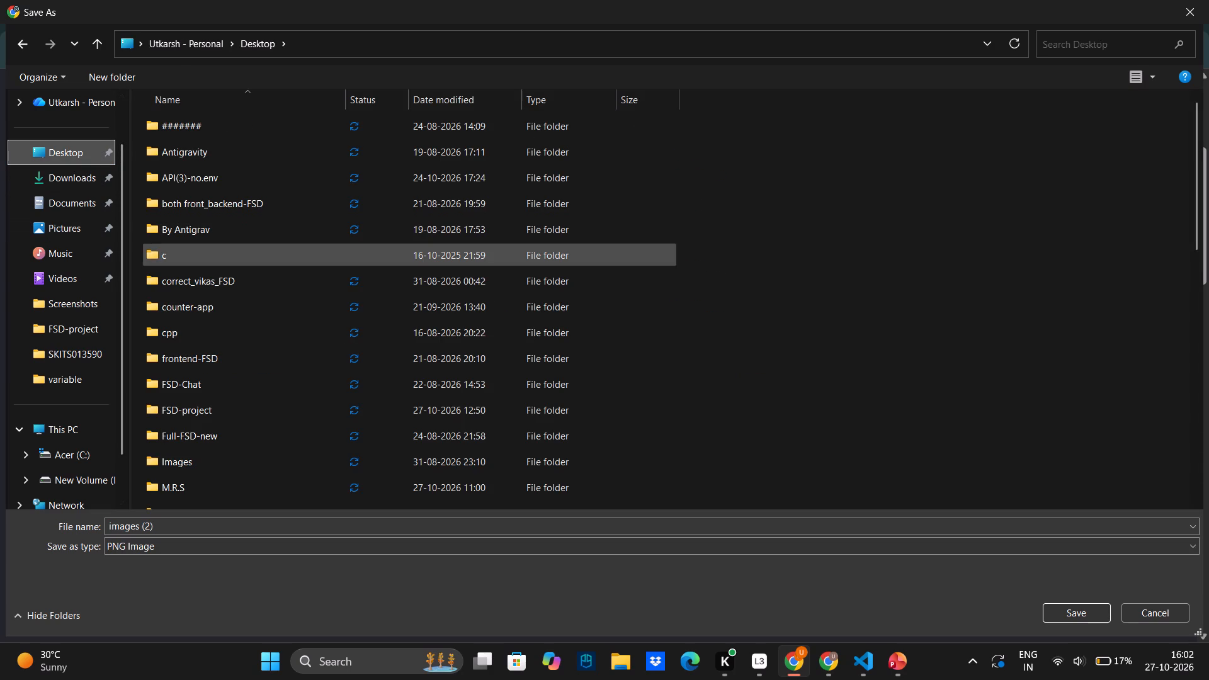
double_click(176, 251)
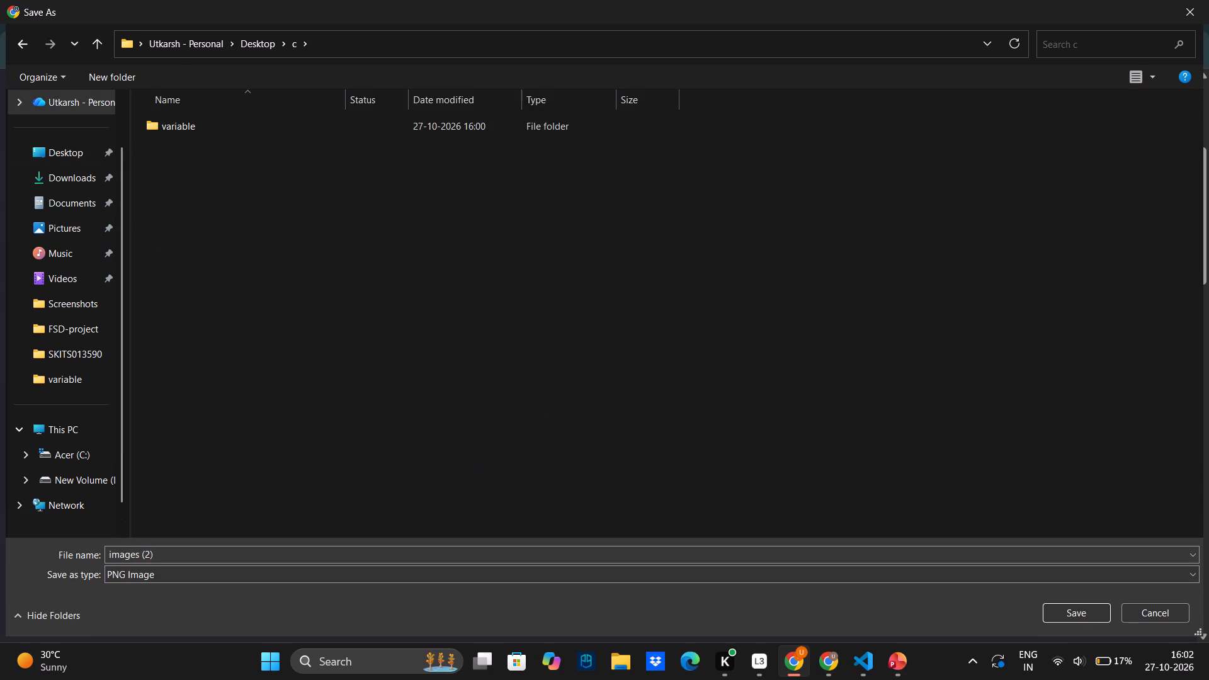
double_click(261, 136)
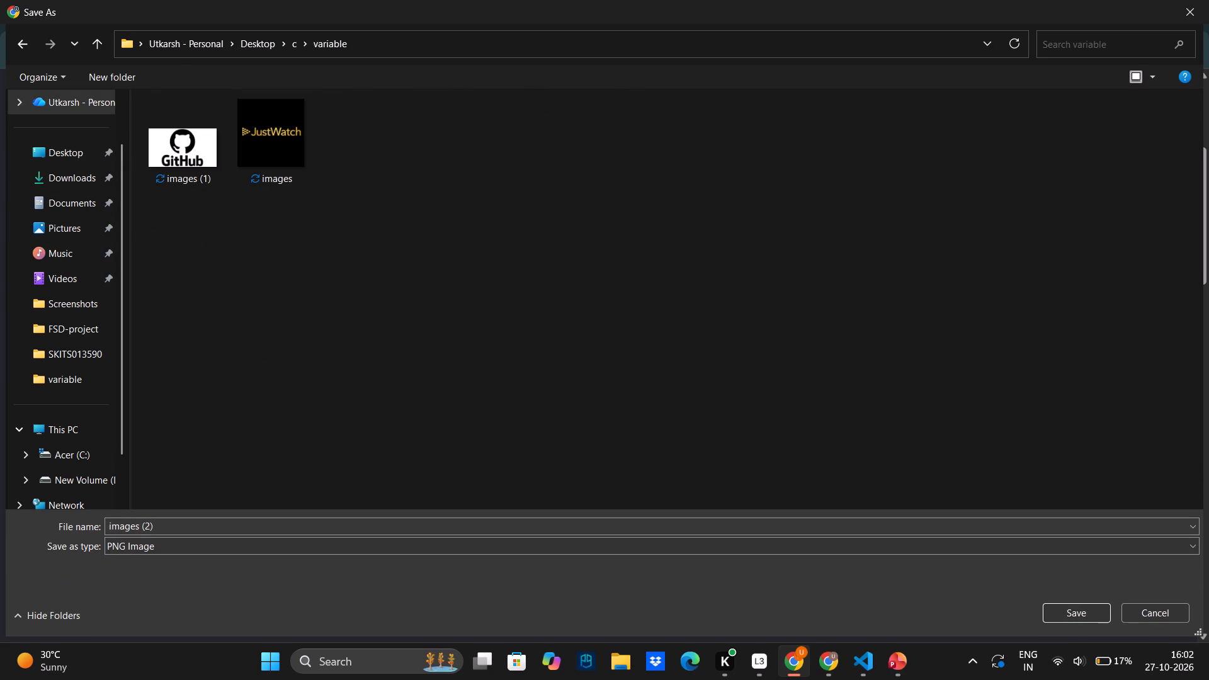
left_click(1077, 605)
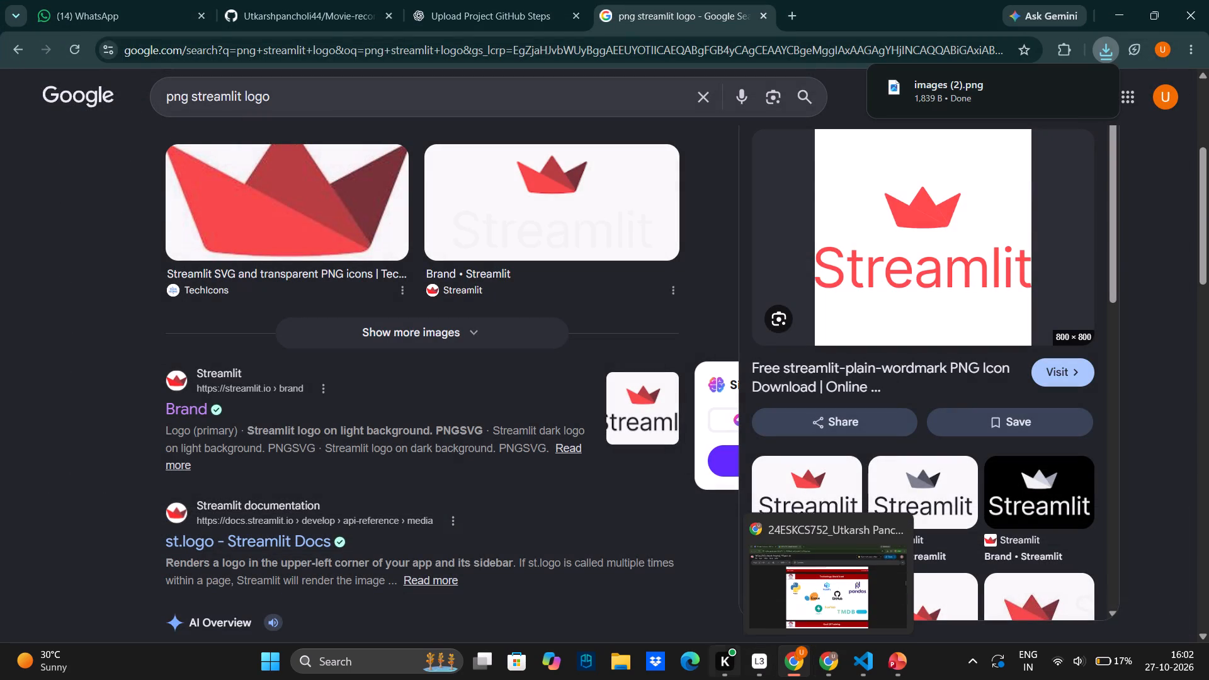
Switch to PowerPoint and insert the "images (2)" Streamlit picture from Desktop > c > variable on the Technology Stack Used slide.
left_click(889, 664)
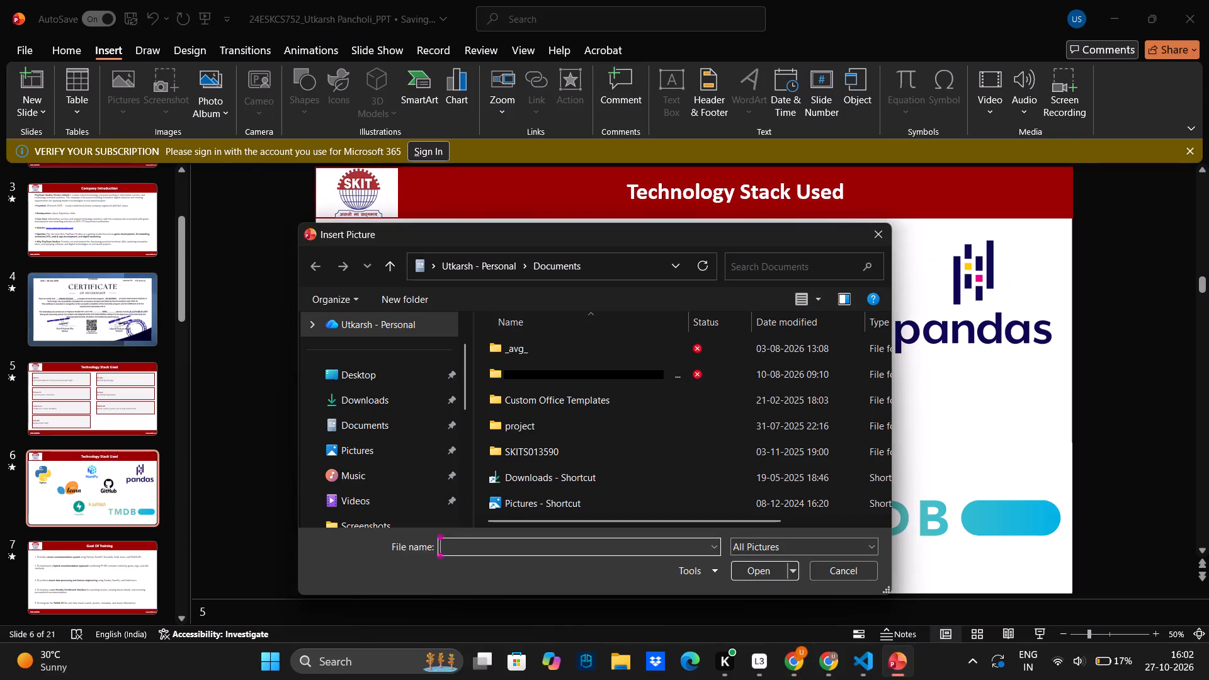
left_click(870, 242)
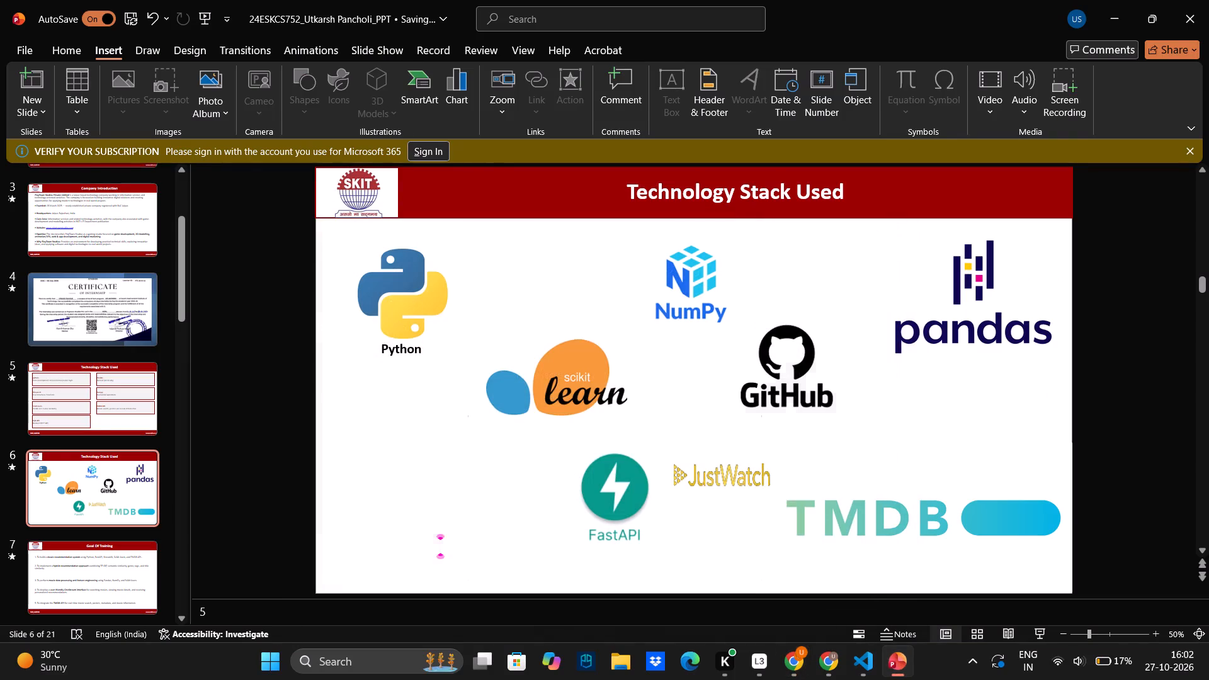
left_click(123, 114)
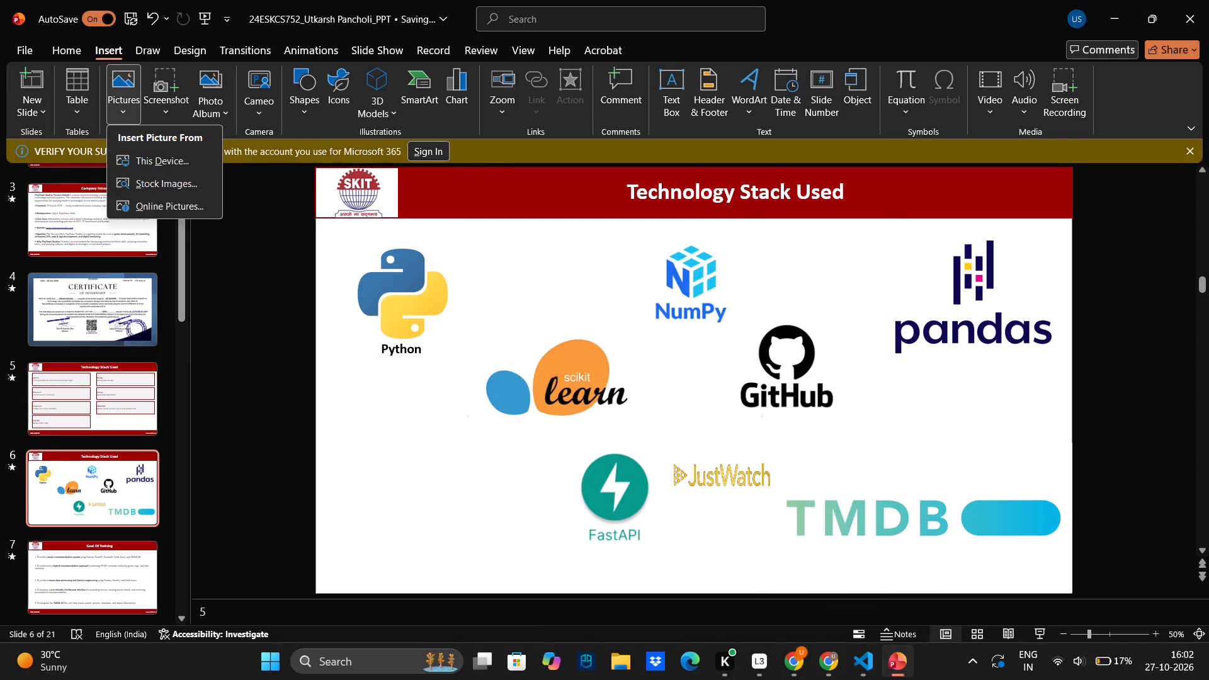
left_click(149, 158)
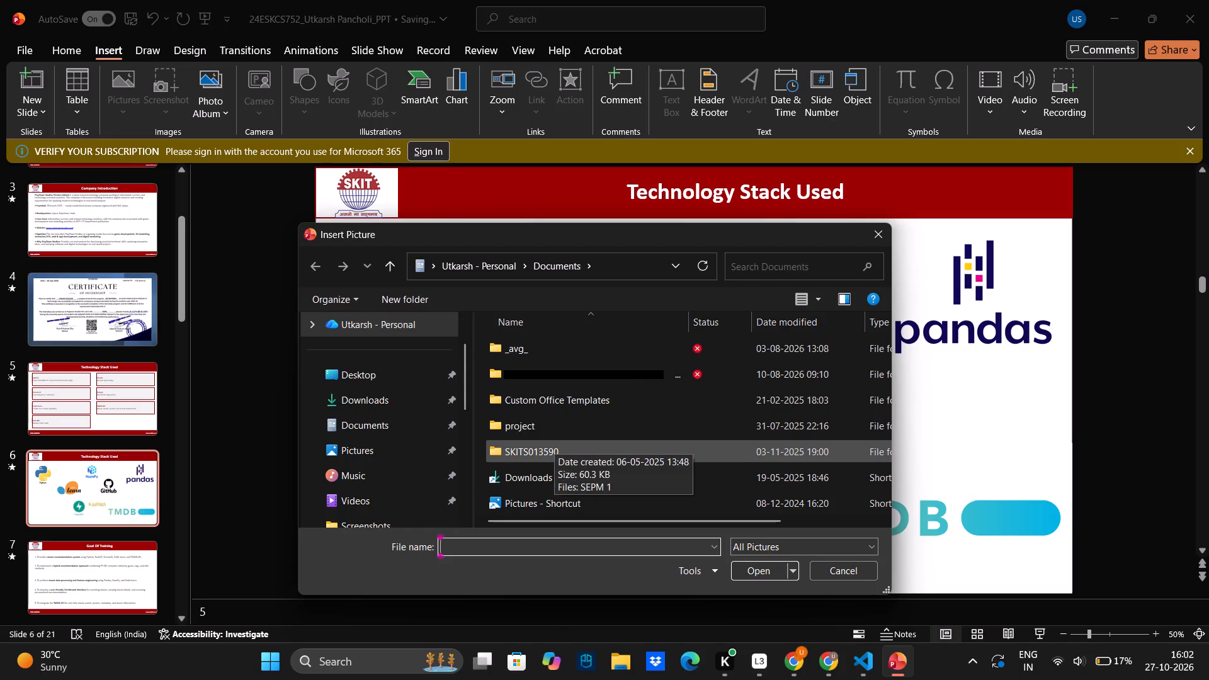
scroll(554, 443, "down", 2)
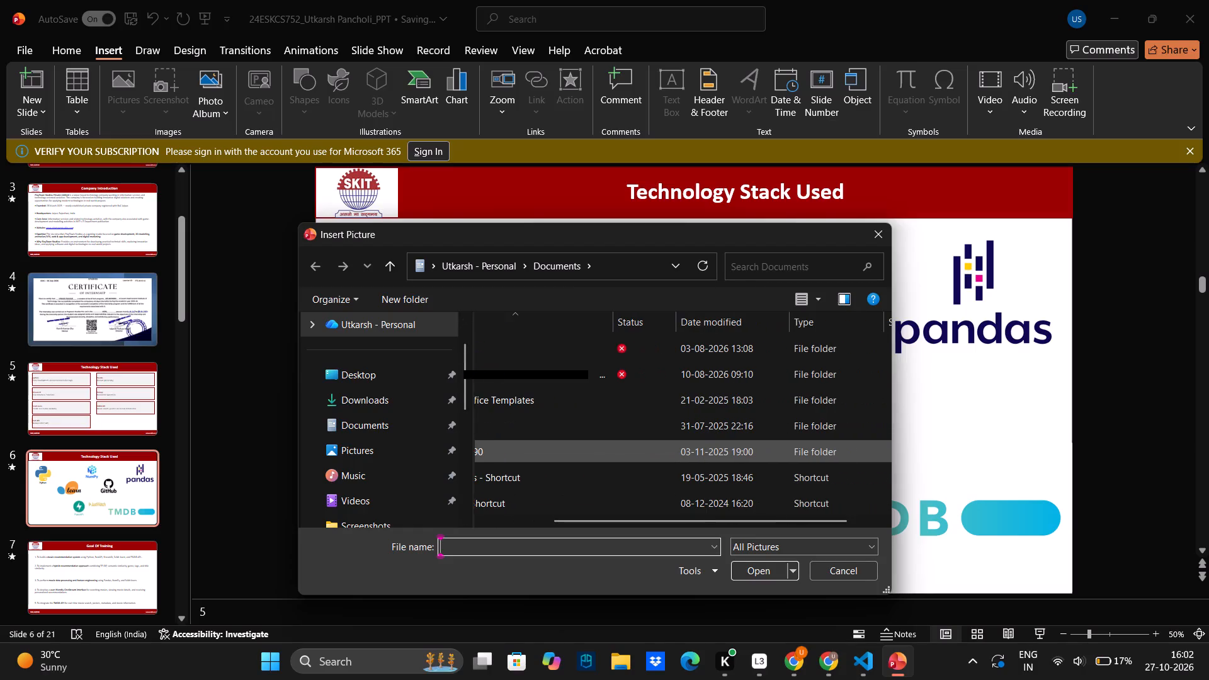
scroll(554, 443, "up", 2)
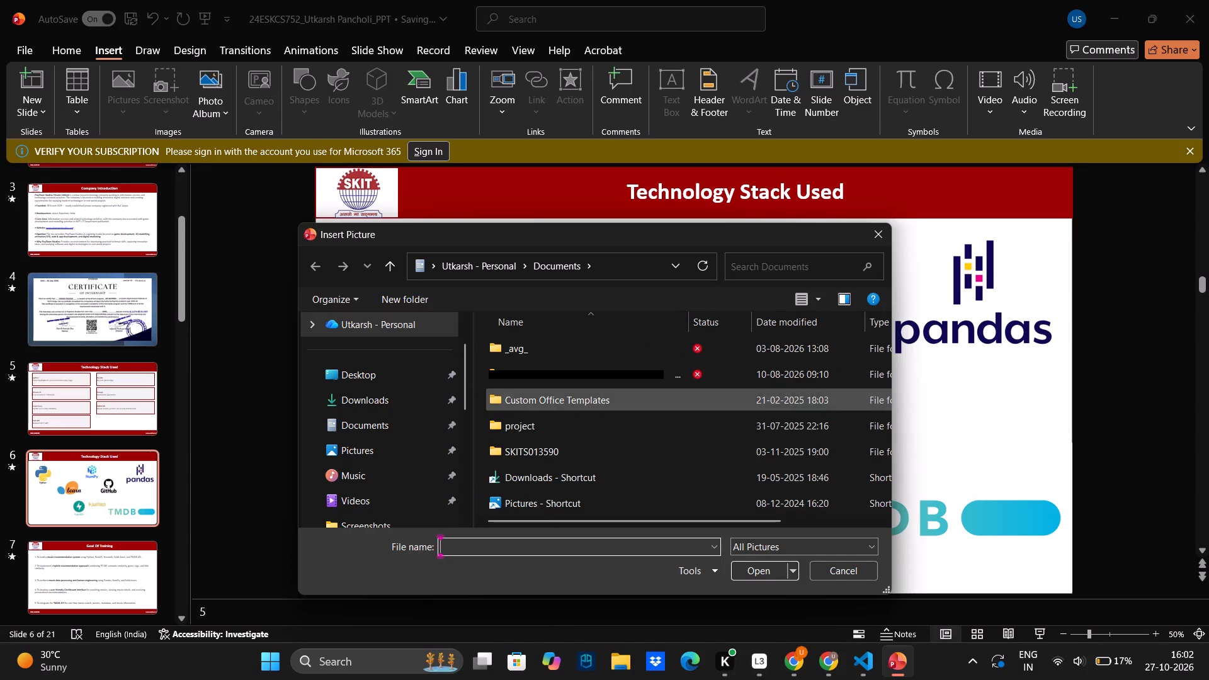
left_click(496, 336)
scroll(496, 336, "right", 1)
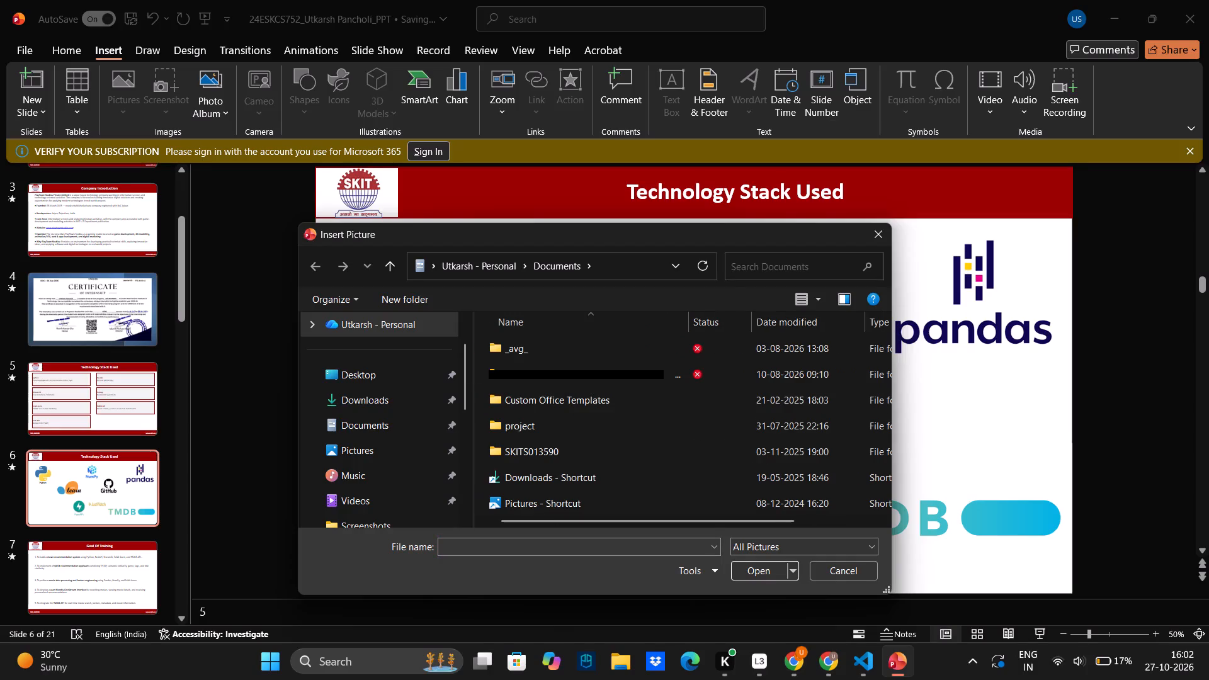
scroll(496, 336, "right", 1)
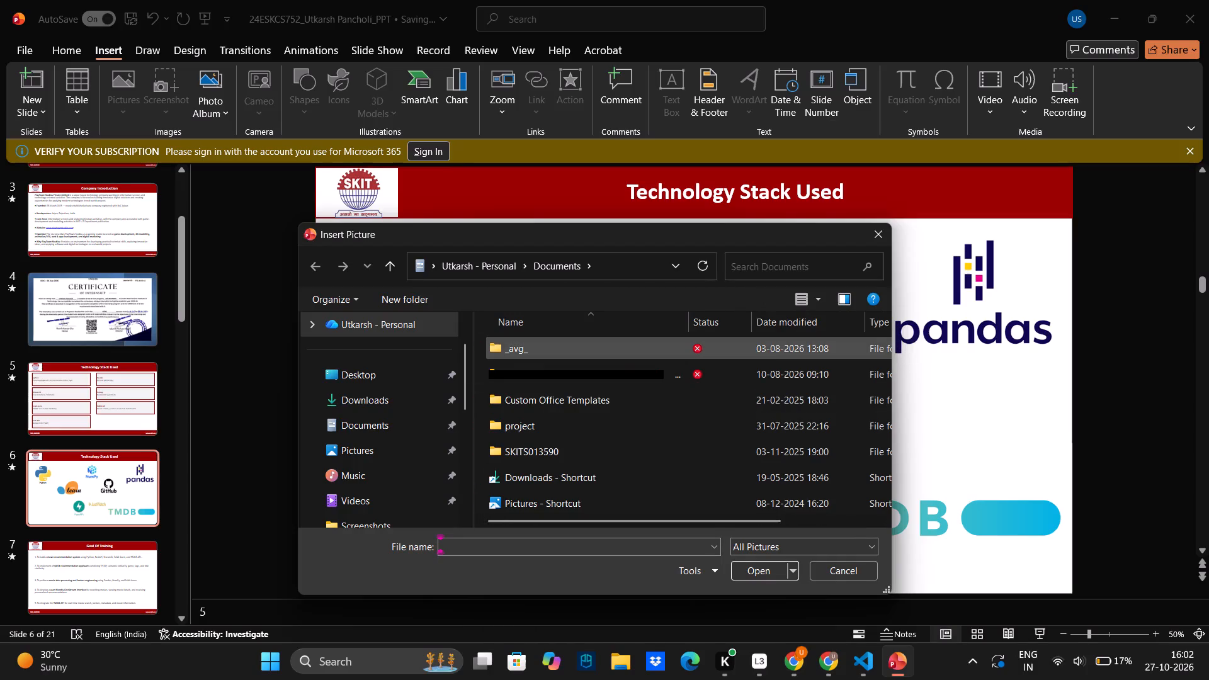
left_click_drag(890, 299, 892, 314)
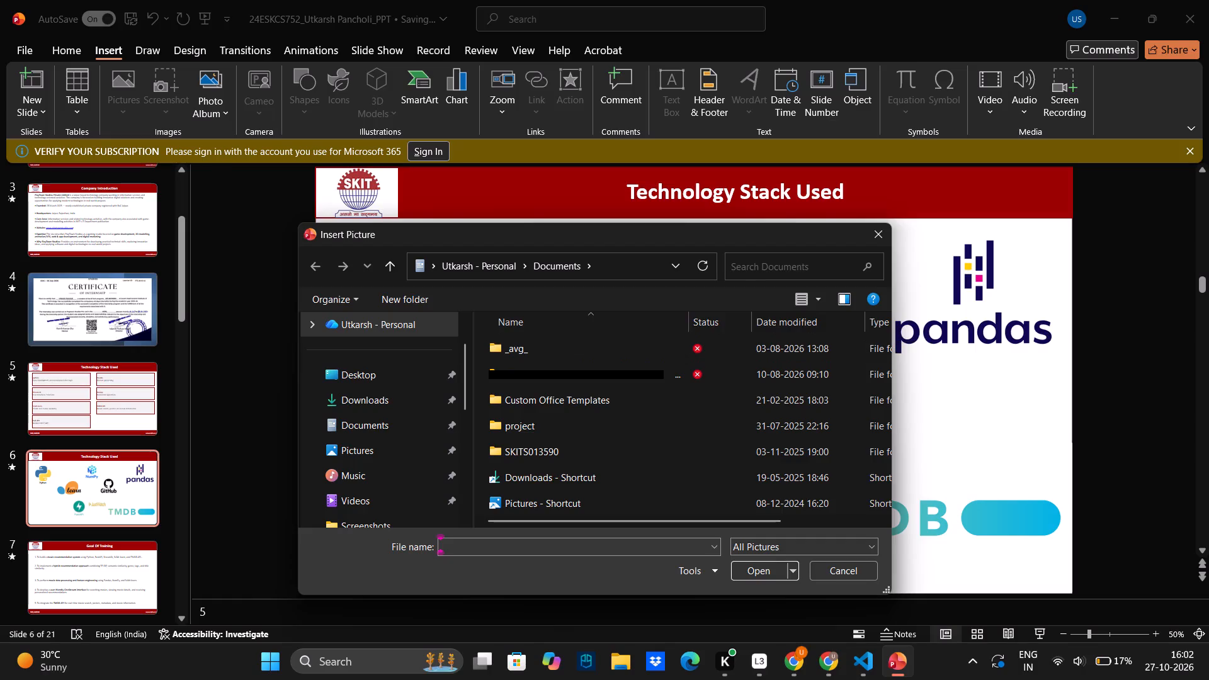
left_click_drag(892, 314, 892, 315)
scroll(647, 470, "up", 2)
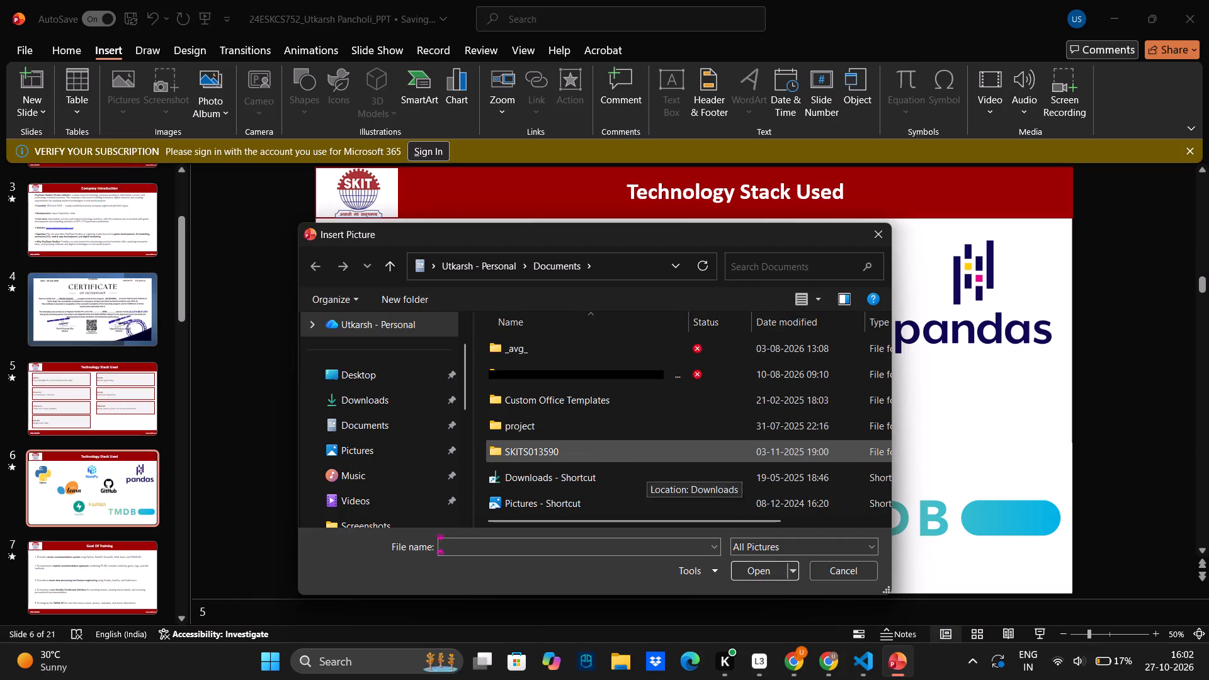
left_click(408, 377)
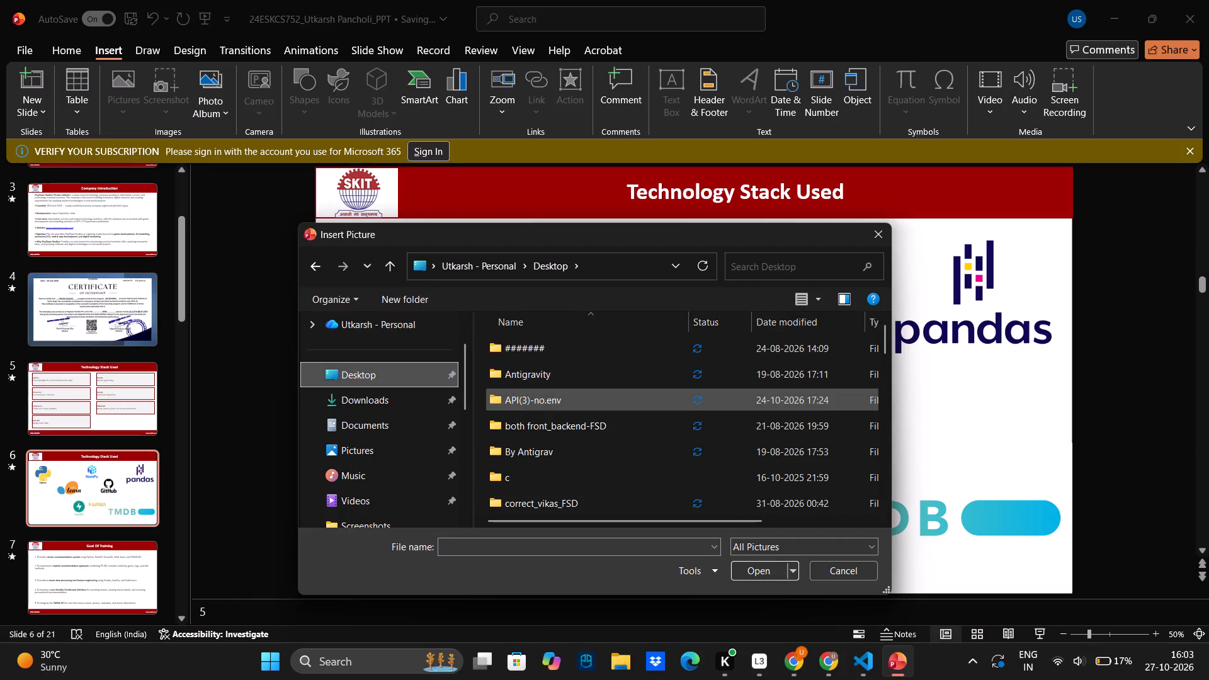
double_click(530, 481)
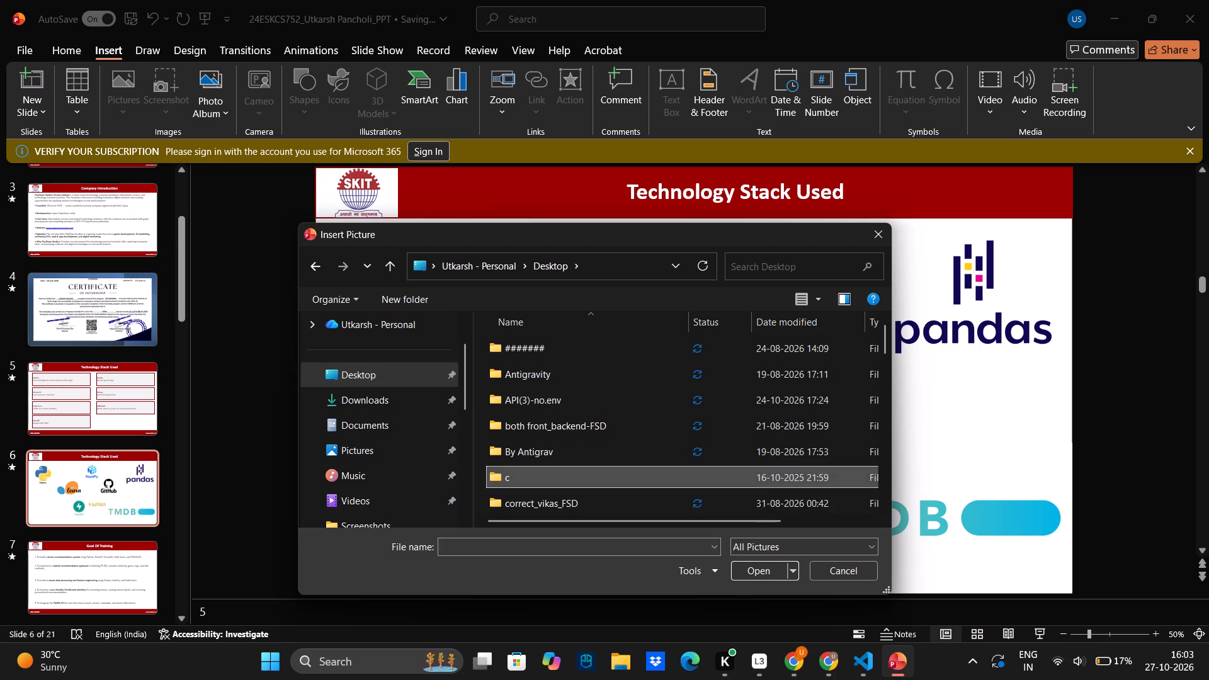
double_click(509, 341)
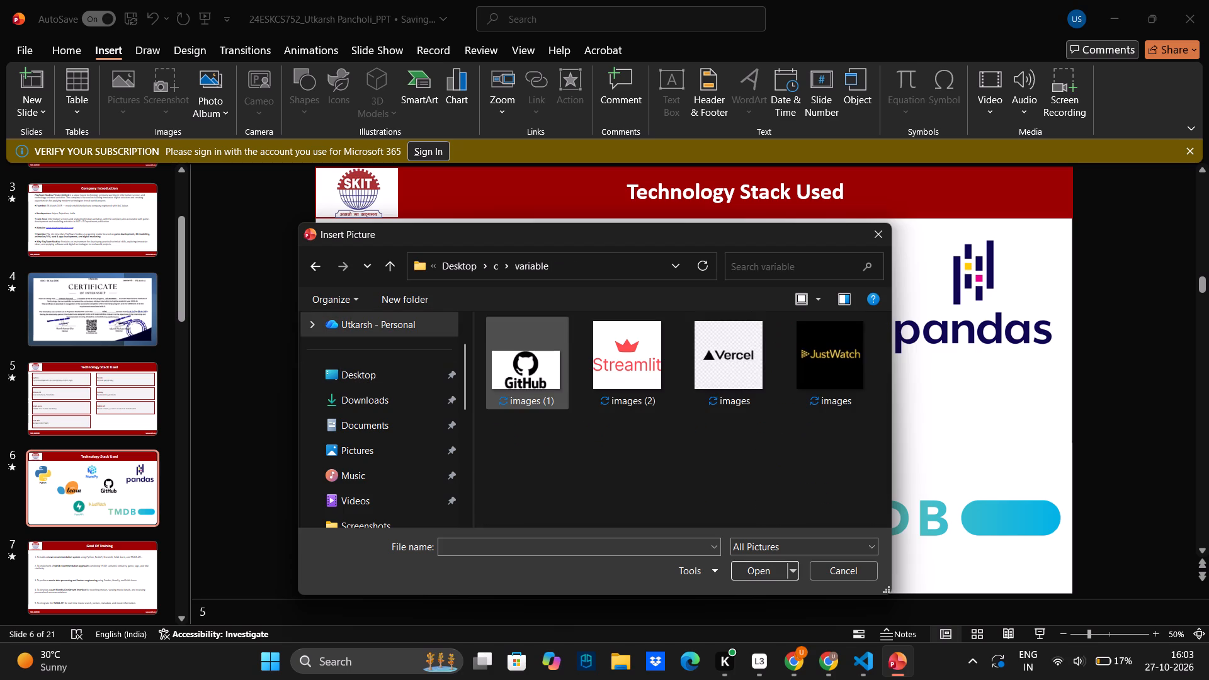
double_click(647, 360)
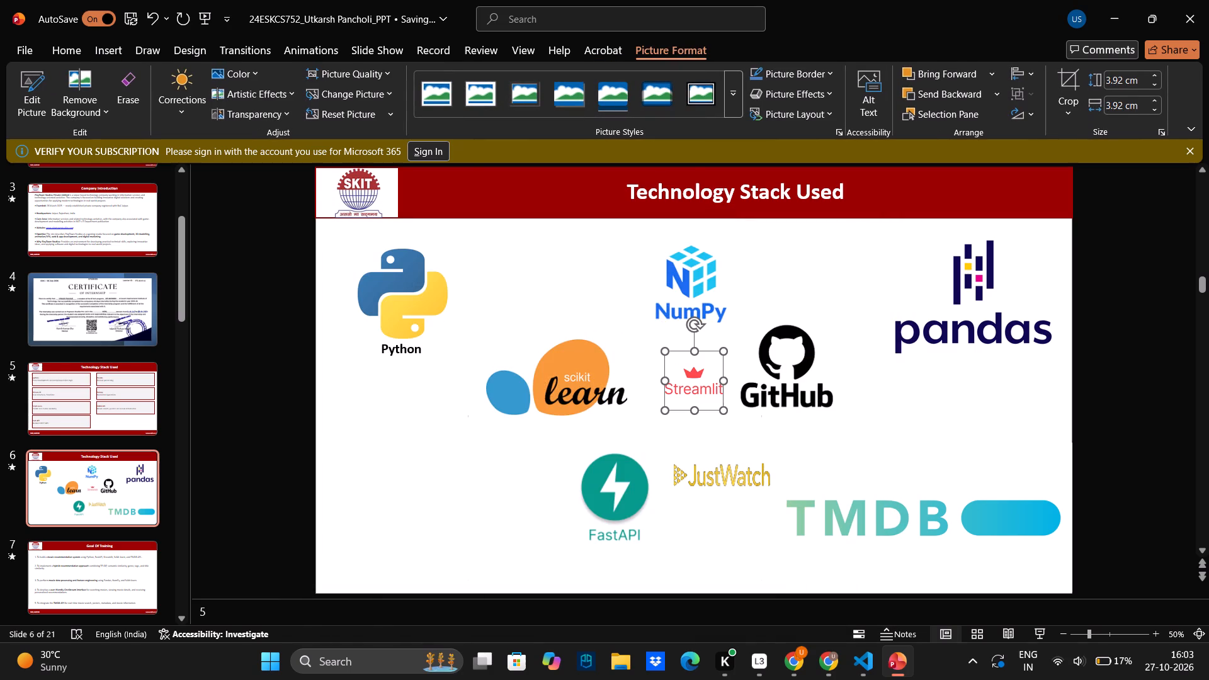
Enlarge the Streamlit logo to about 9.43 cm square and place it below the Python logo, beside the FastAPI logo.
left_click_drag(724, 408, 755, 426)
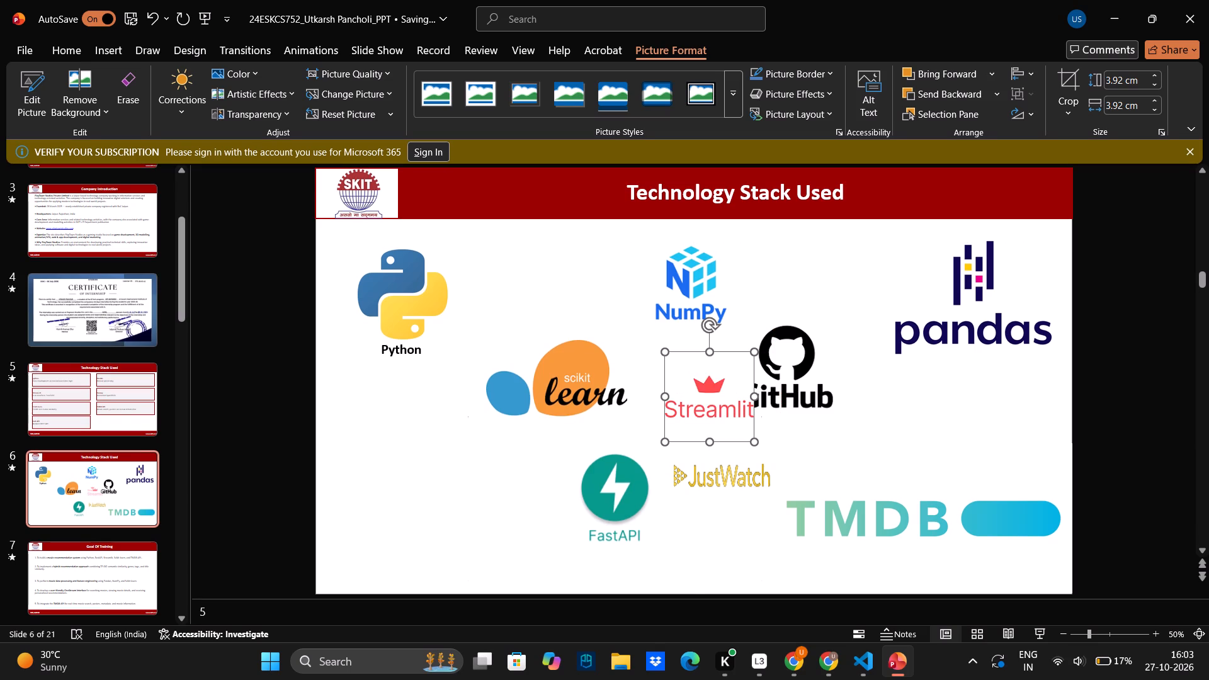
left_click_drag(726, 402, 442, 518)
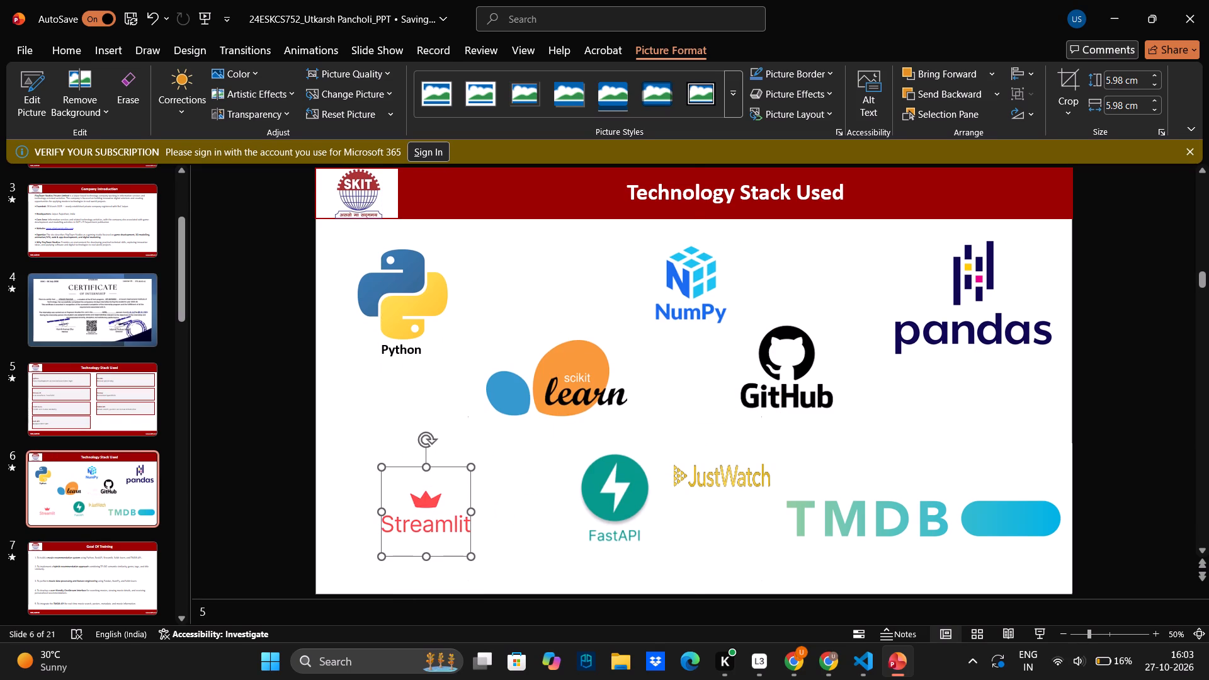
left_click_drag(472, 558, 513, 571)
left_click_drag(477, 552, 451, 521)
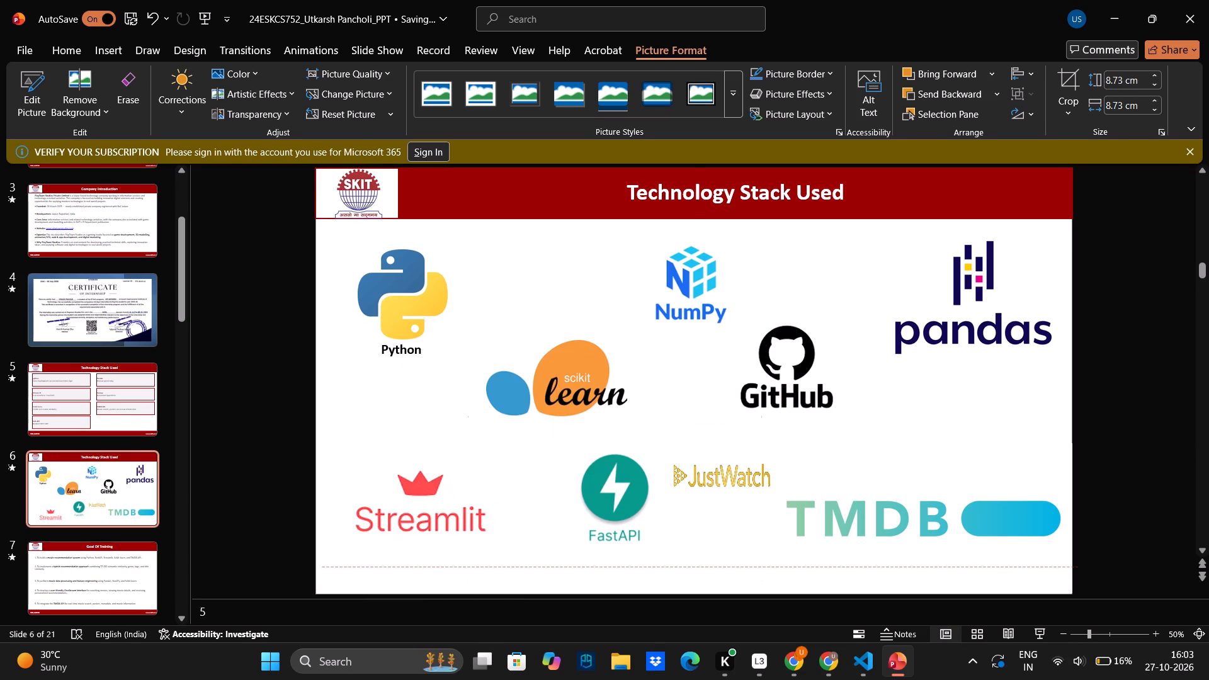
left_click_drag(451, 521, 450, 533)
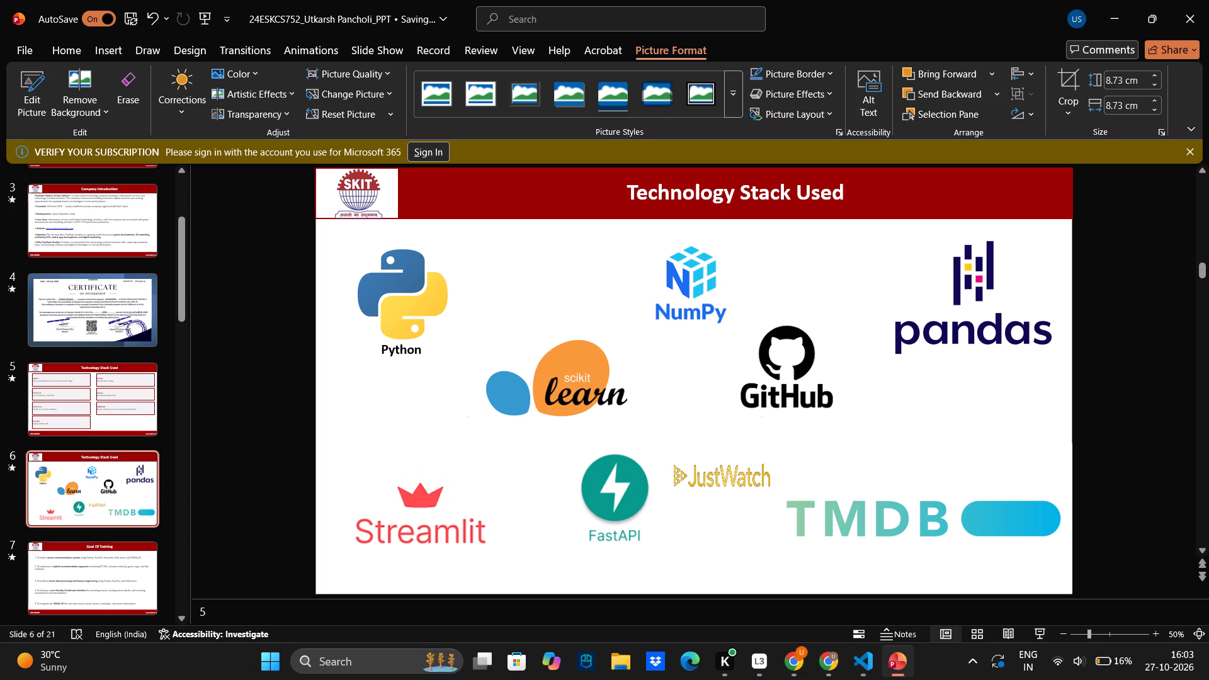
left_click_drag(450, 533, 449, 528)
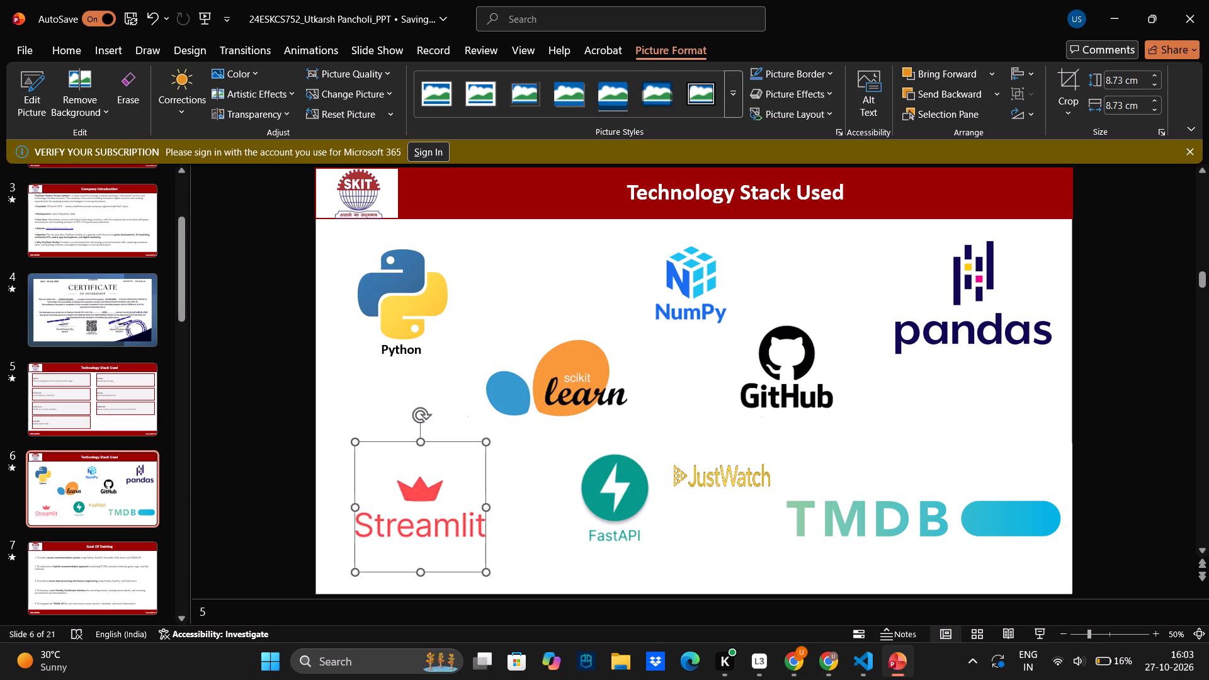
left_click_drag(486, 571, 496, 577)
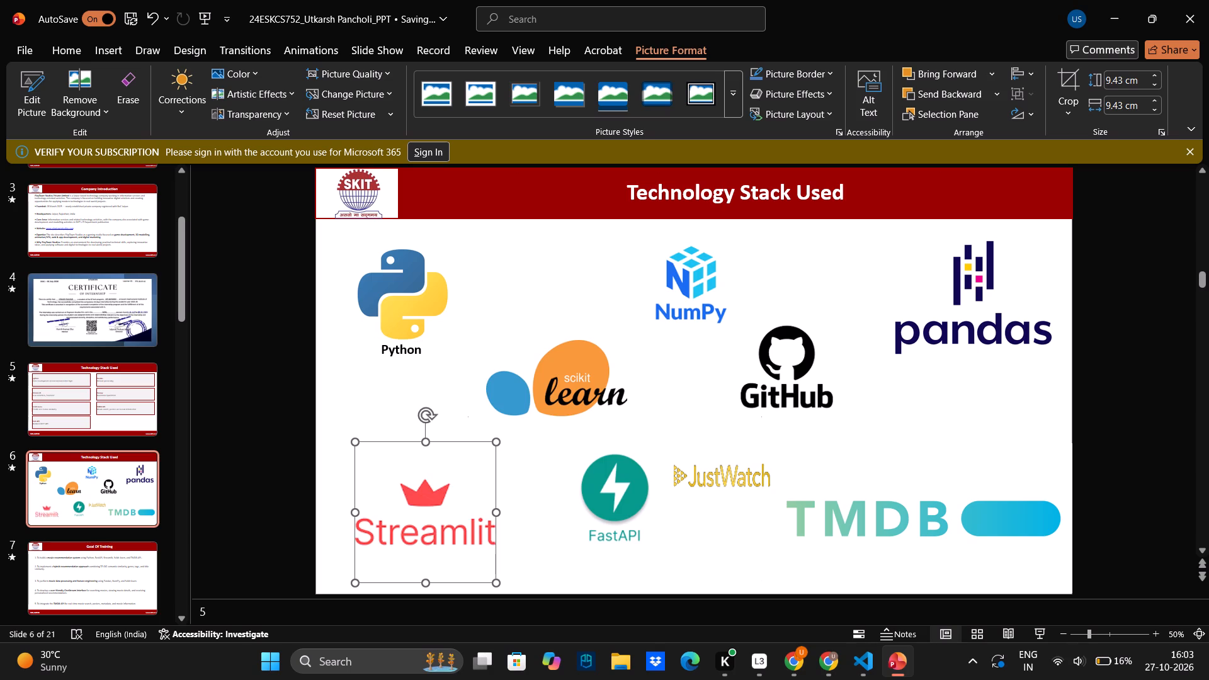
left_click_drag(457, 544, 454, 533)
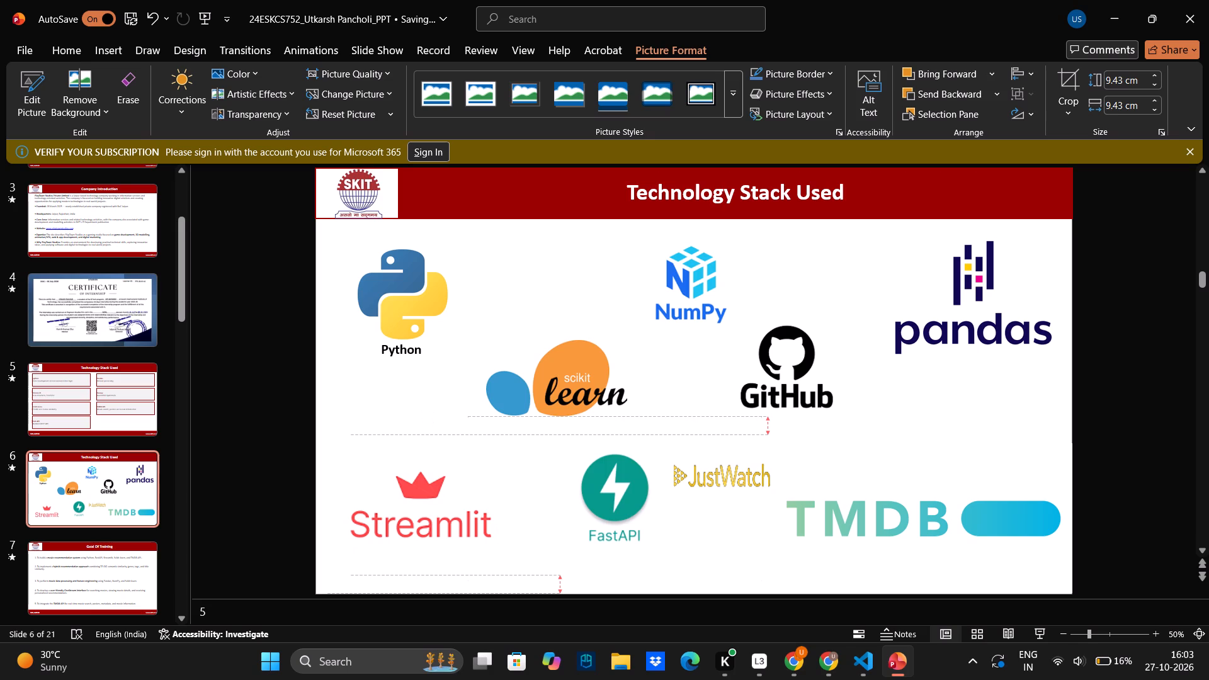
left_click_drag(454, 533, 454, 534)
left_click(279, 457)
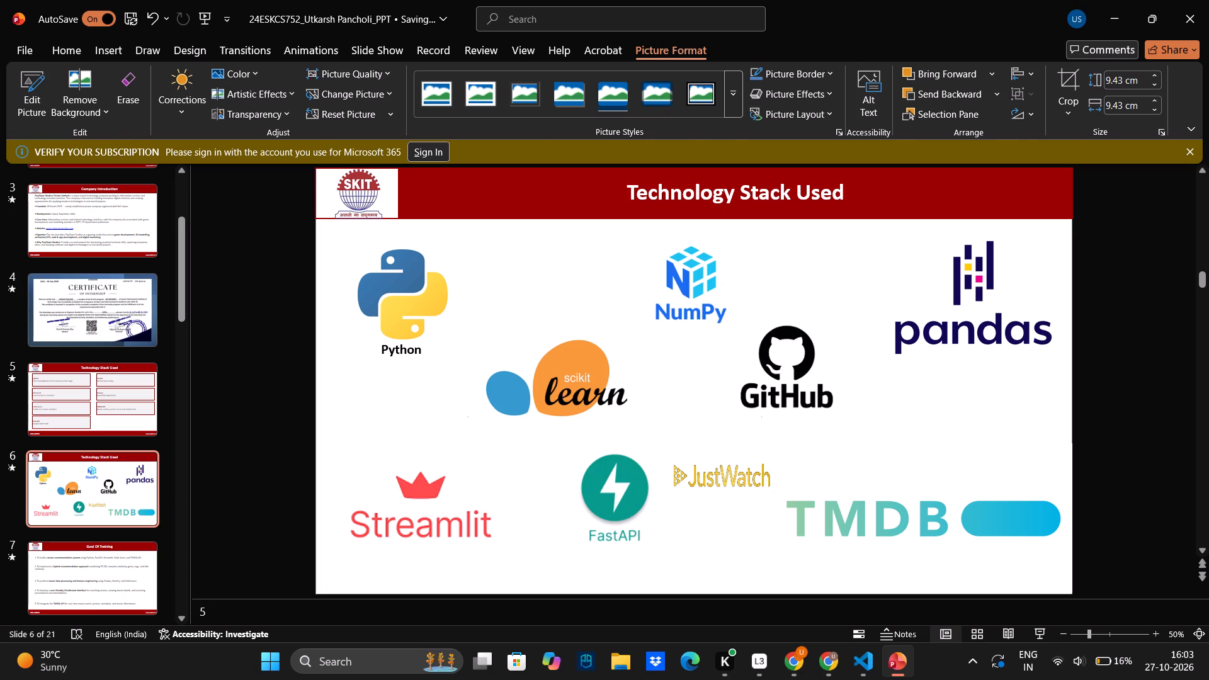
Save a copy of the presentation in the Desktop's Images folder as a PowerPoint Presentation, keeping its file name.
left_click(26, 46)
left_click(77, 217)
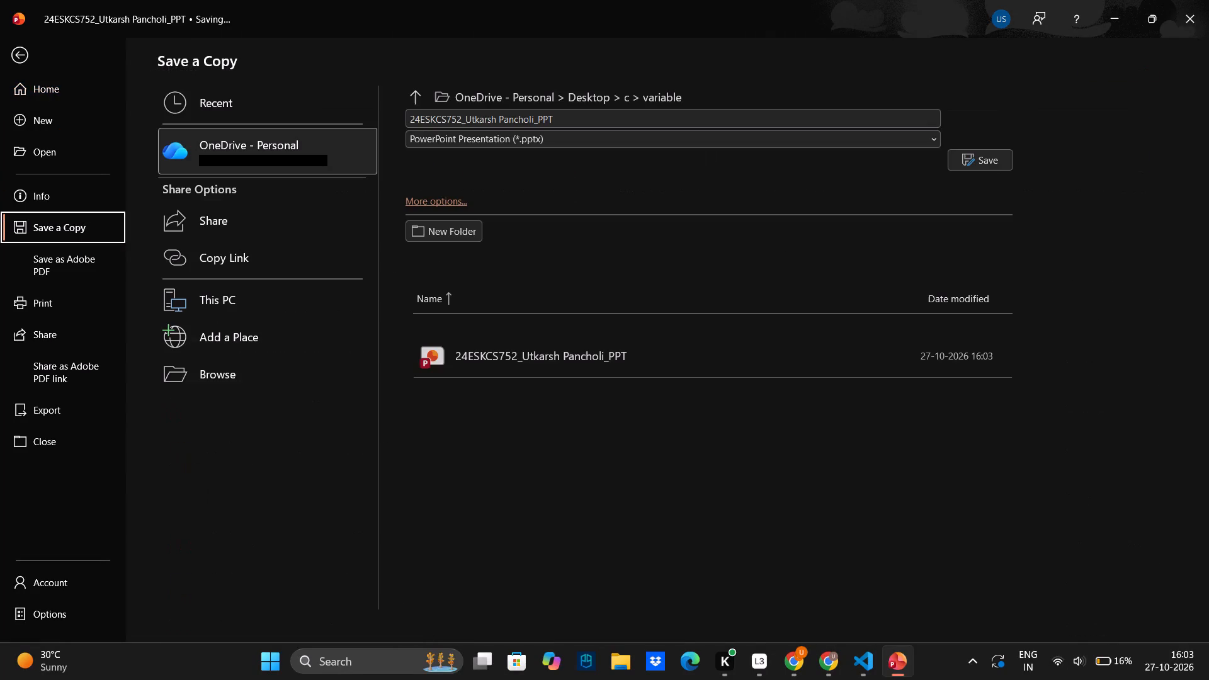
left_click(238, 385)
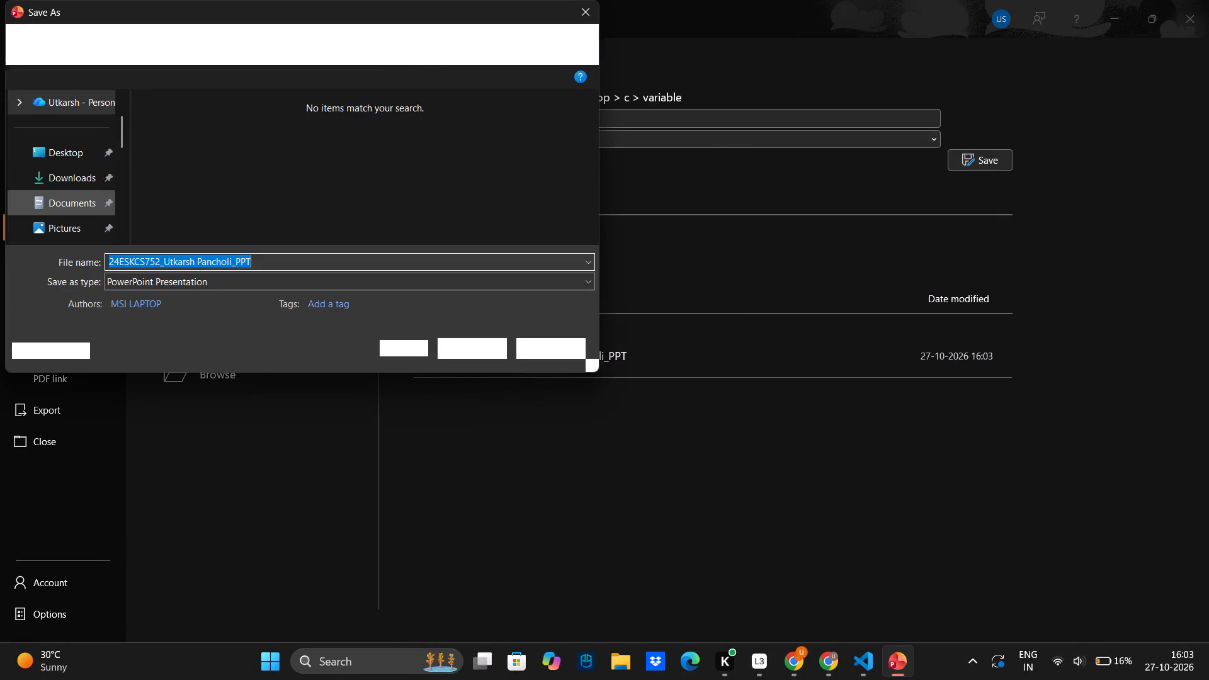
left_click(63, 160)
scroll(261, 175, "down", 1)
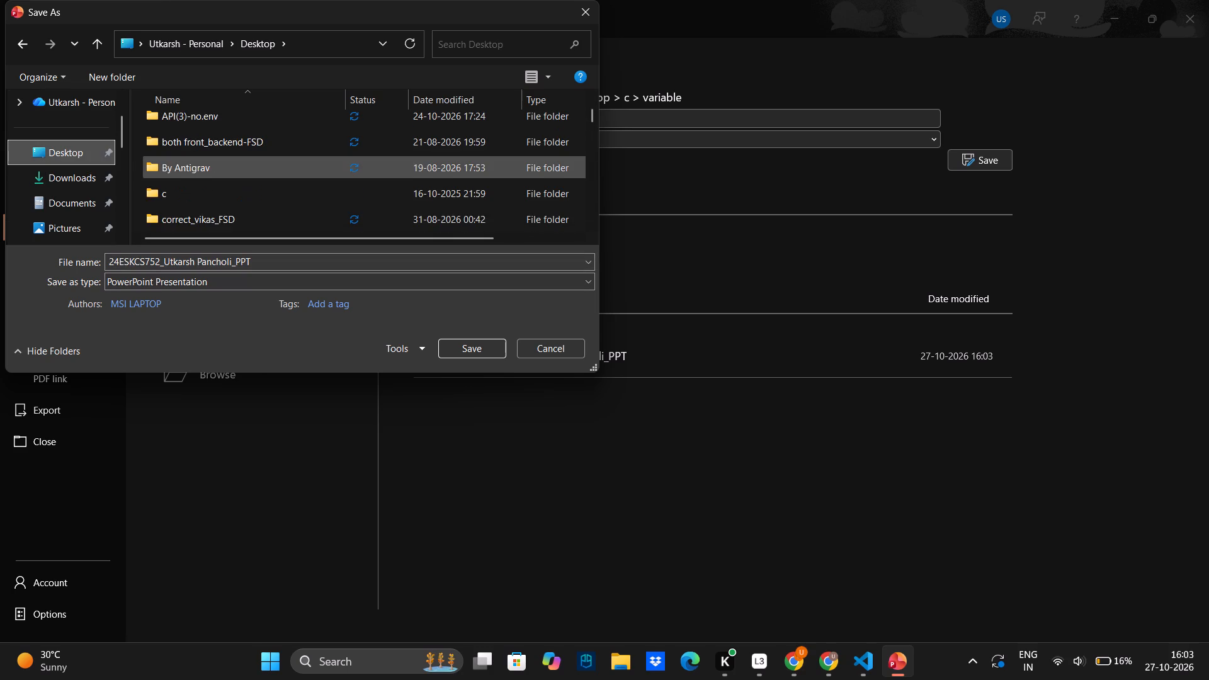
scroll(261, 175, "down", 1)
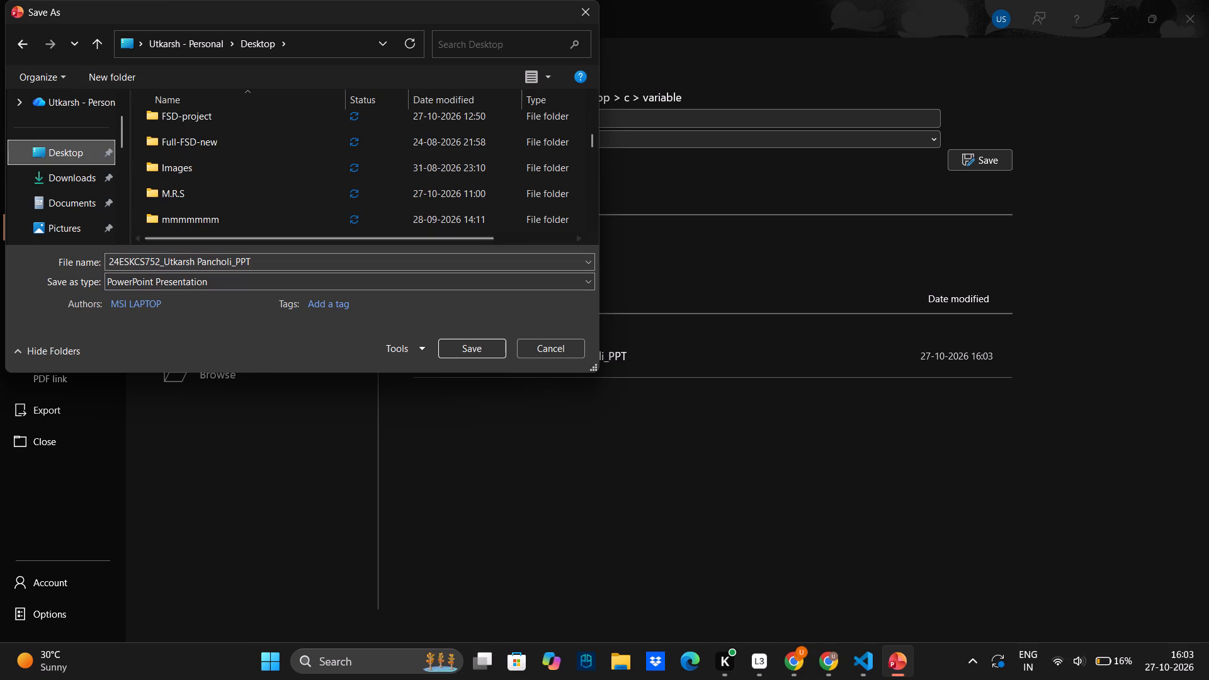
double_click(223, 167)
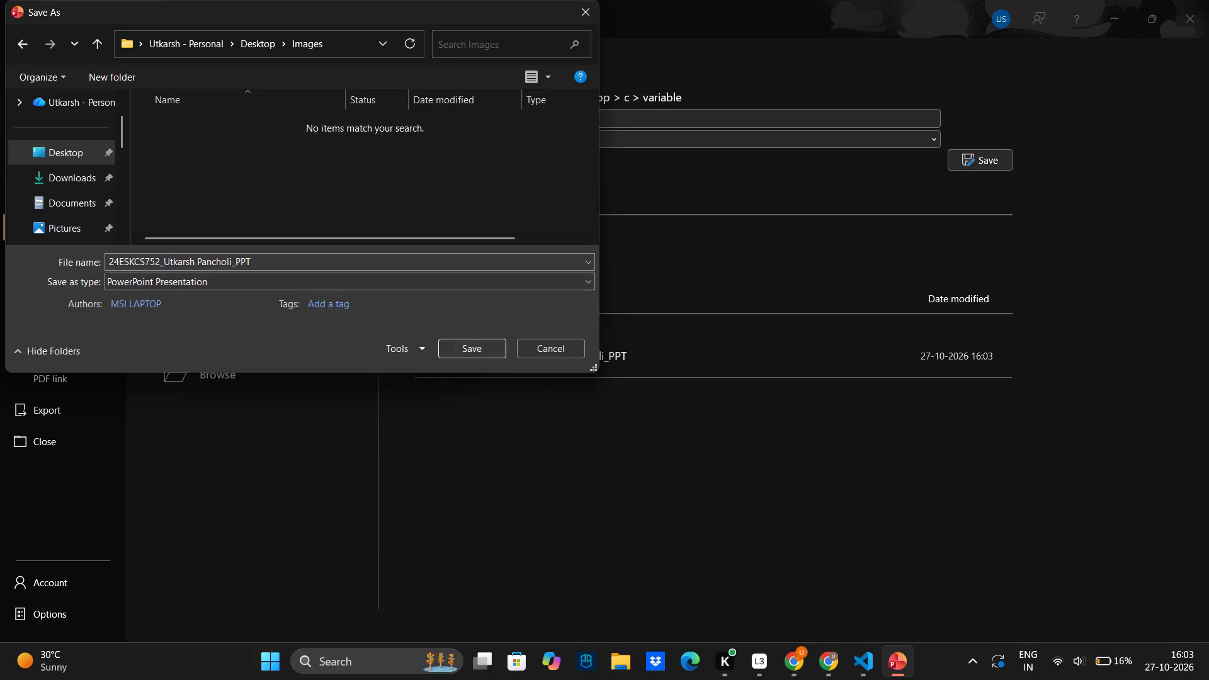
left_click(478, 343)
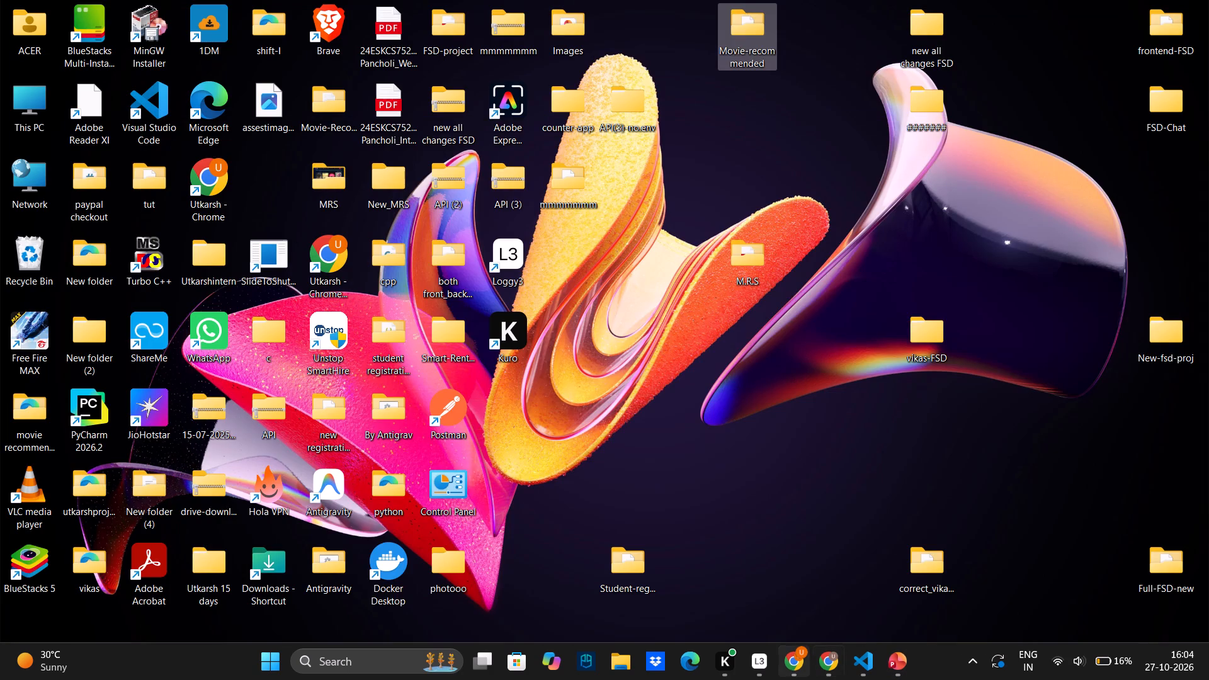
Switch to File Explorer and open the Desktop's Images folder to check for the saved presentation copy.
left_click(817, 664)
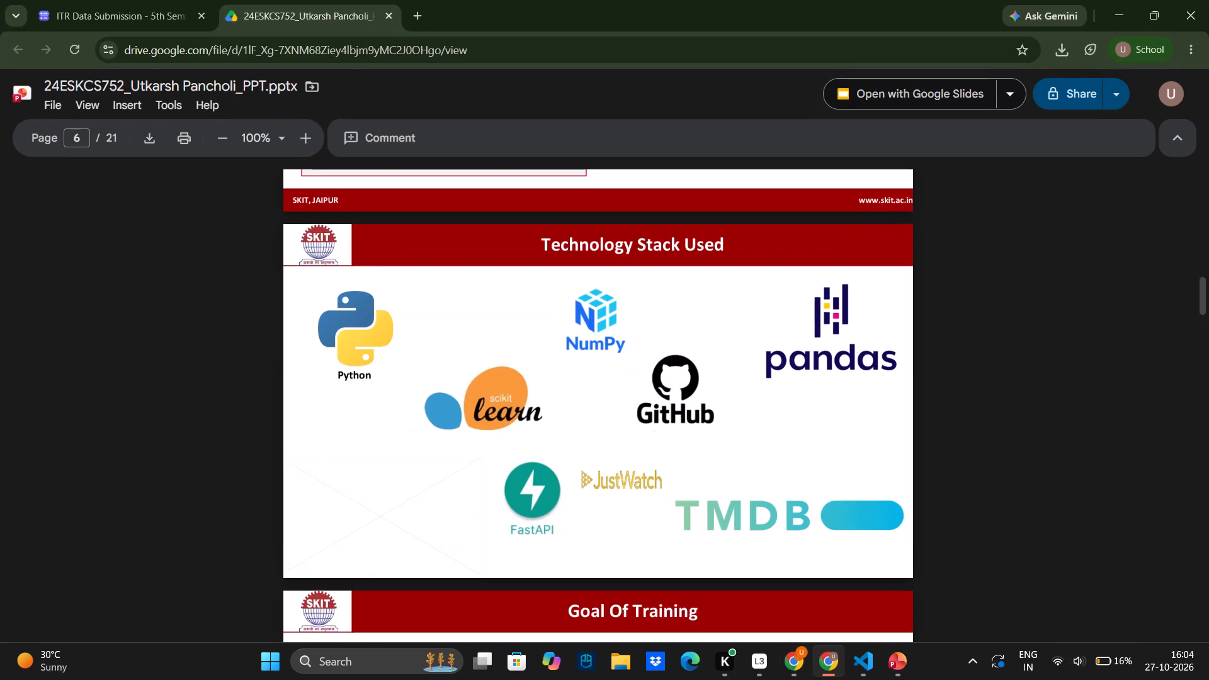
left_click(623, 673)
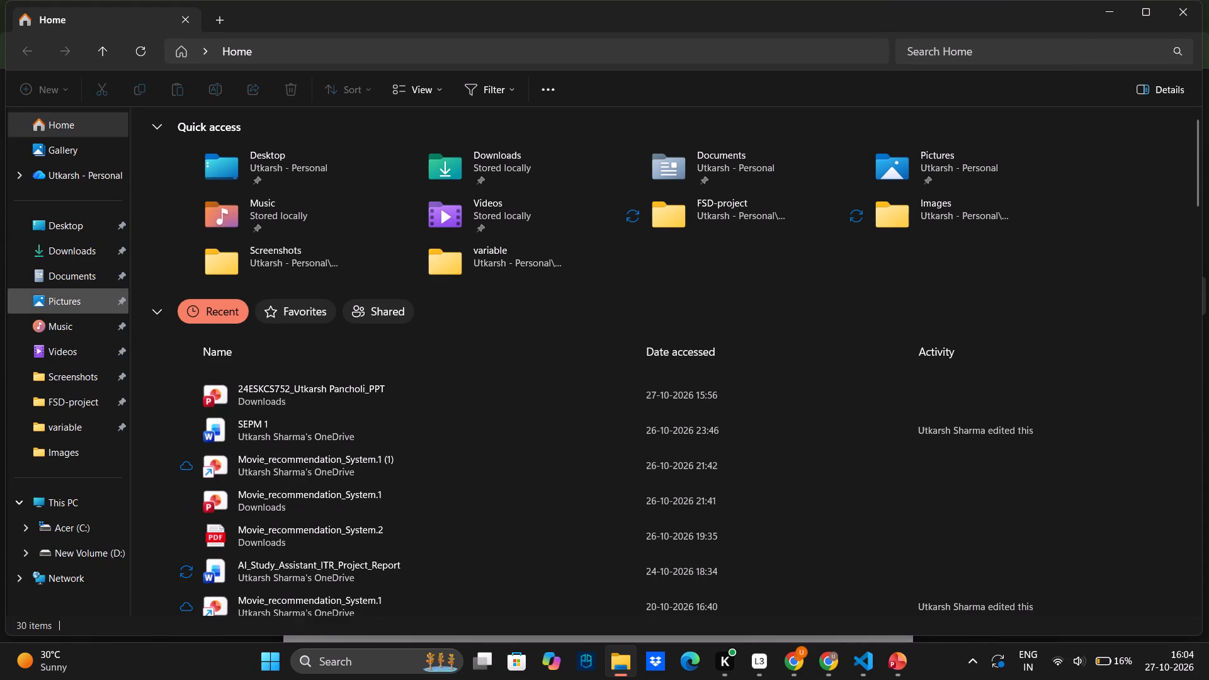
left_click(62, 231)
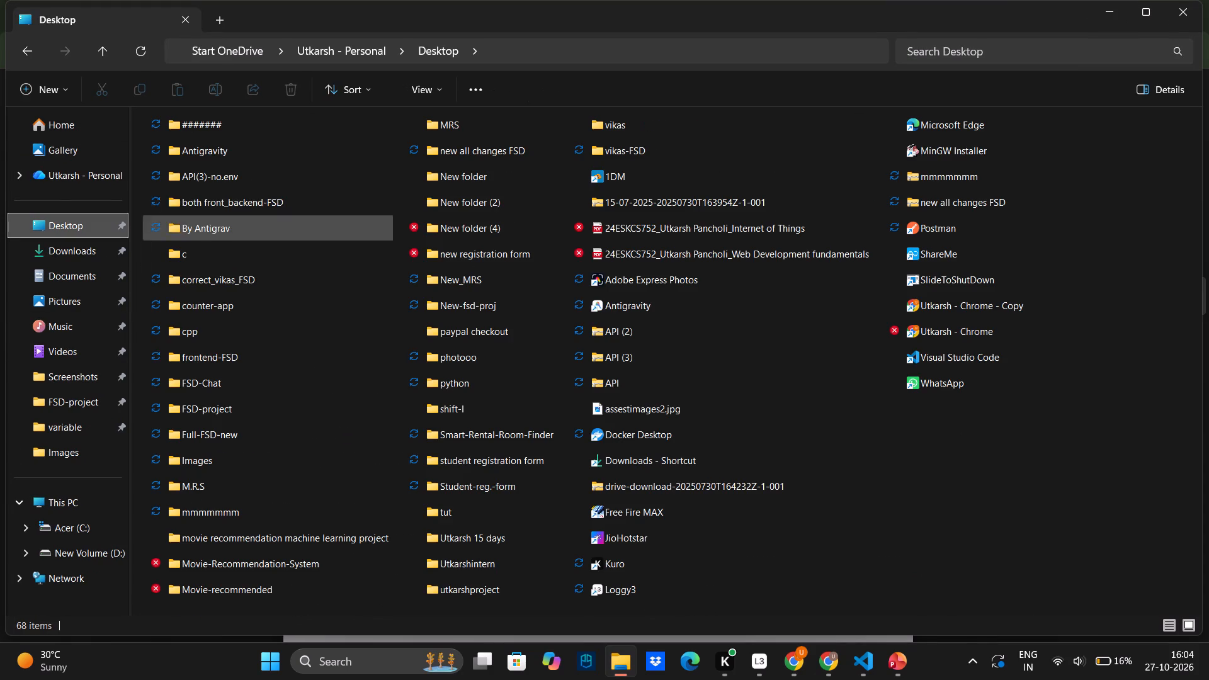
double_click(253, 465)
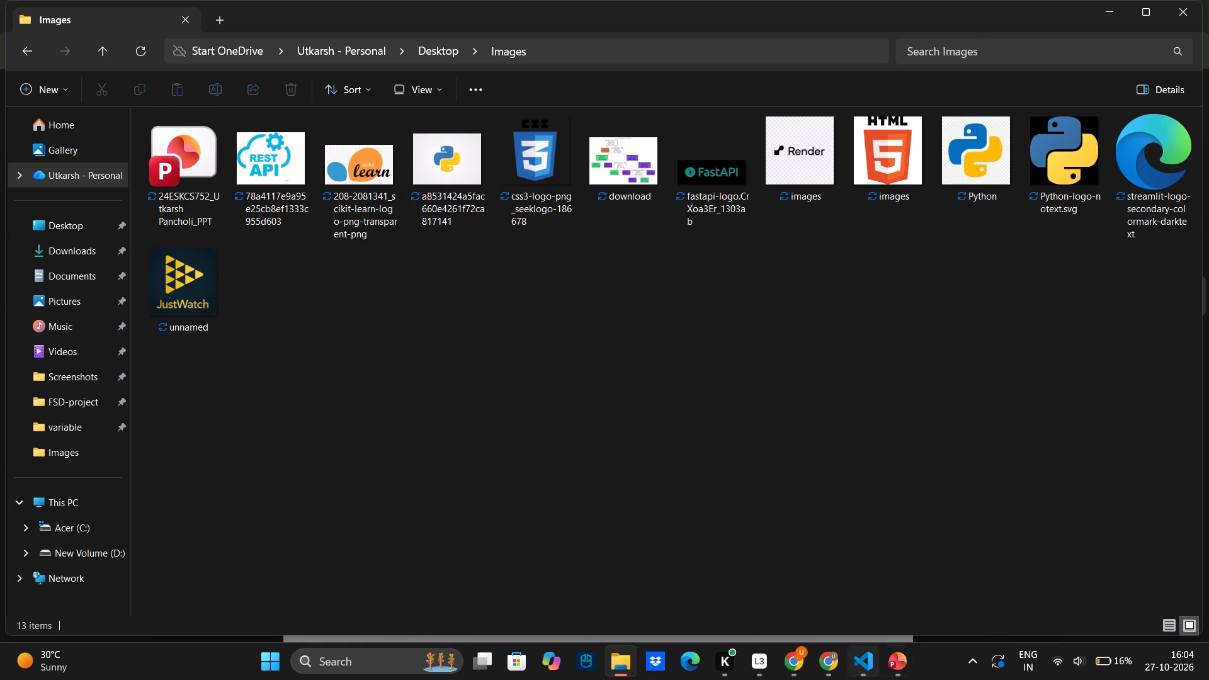
Switch to Chrome, search Google for "ppt compressor" in a new tab, and open SlideSpeak's PPT Compressor page.
left_click(794, 672)
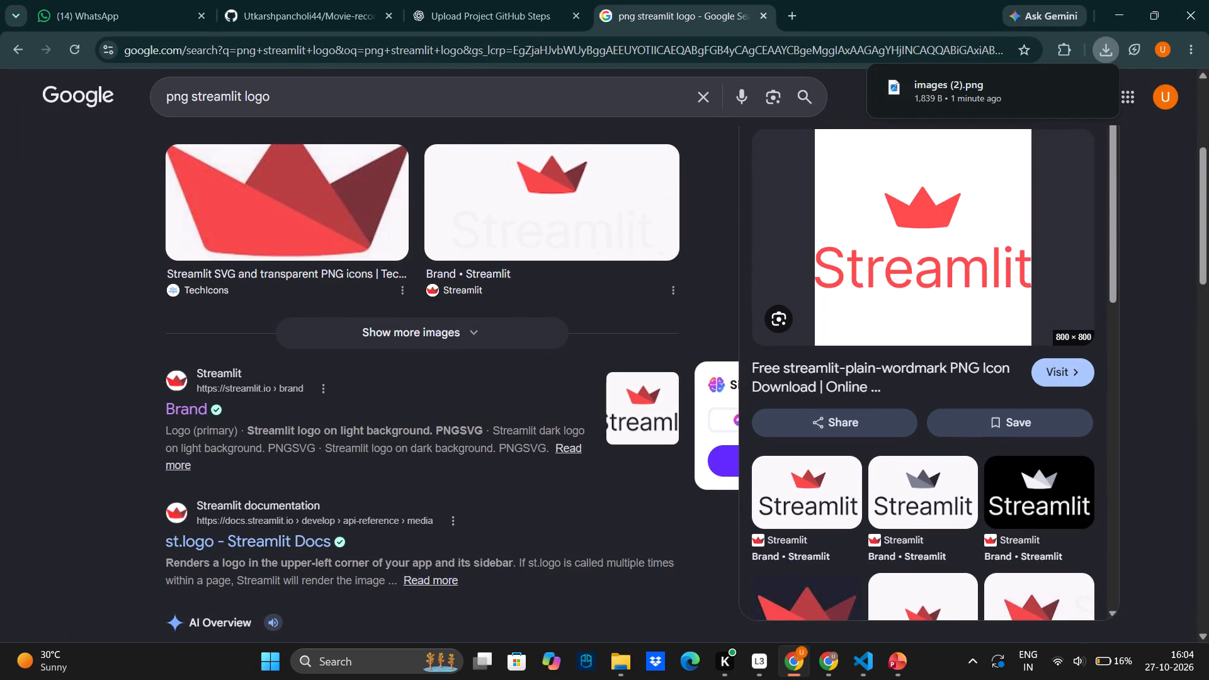
left_click(793, 16)
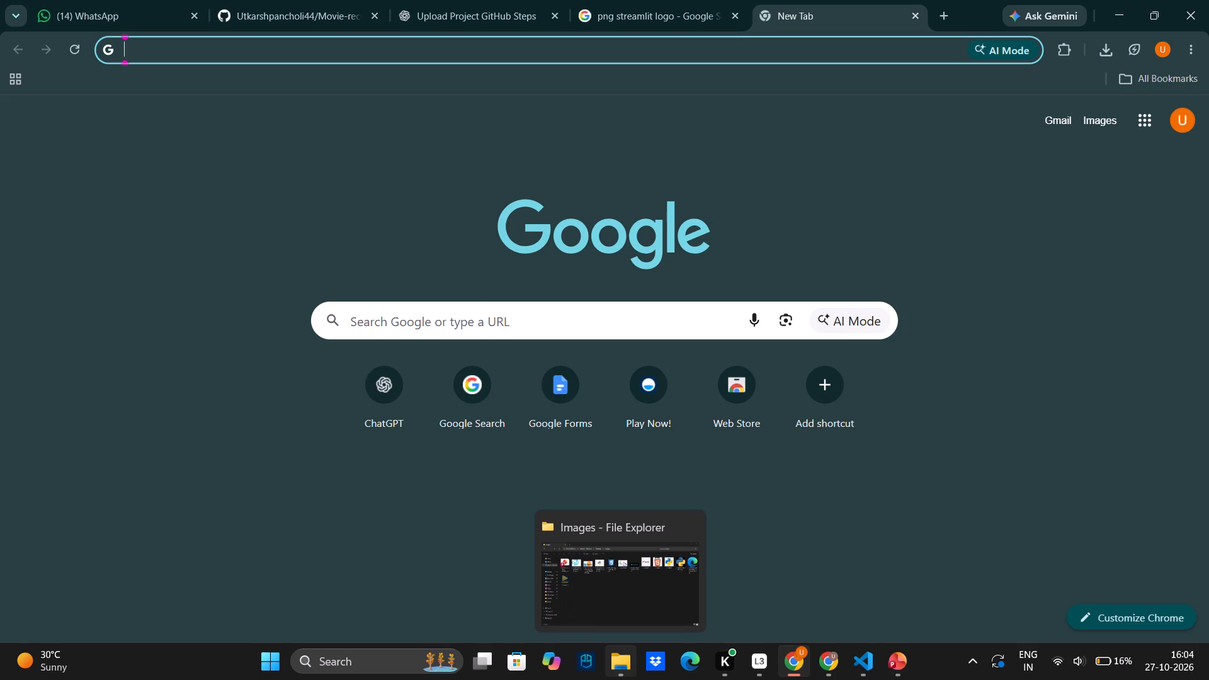
left_click(992, 253)
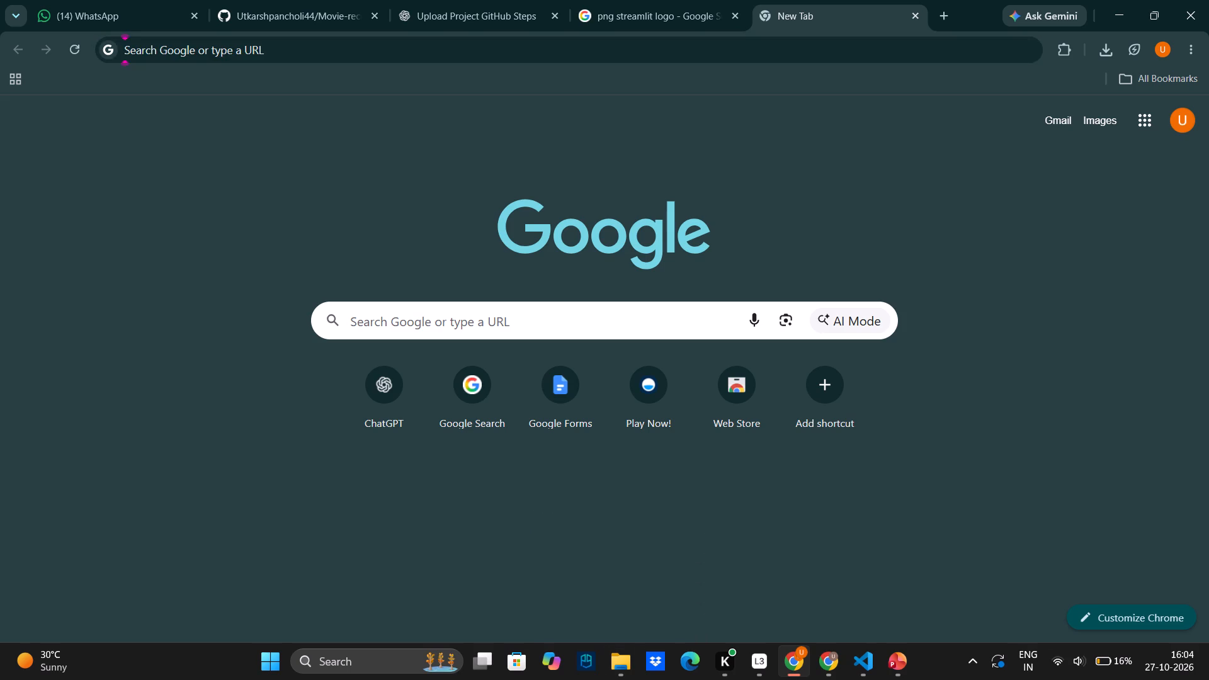
left_click(835, 56)
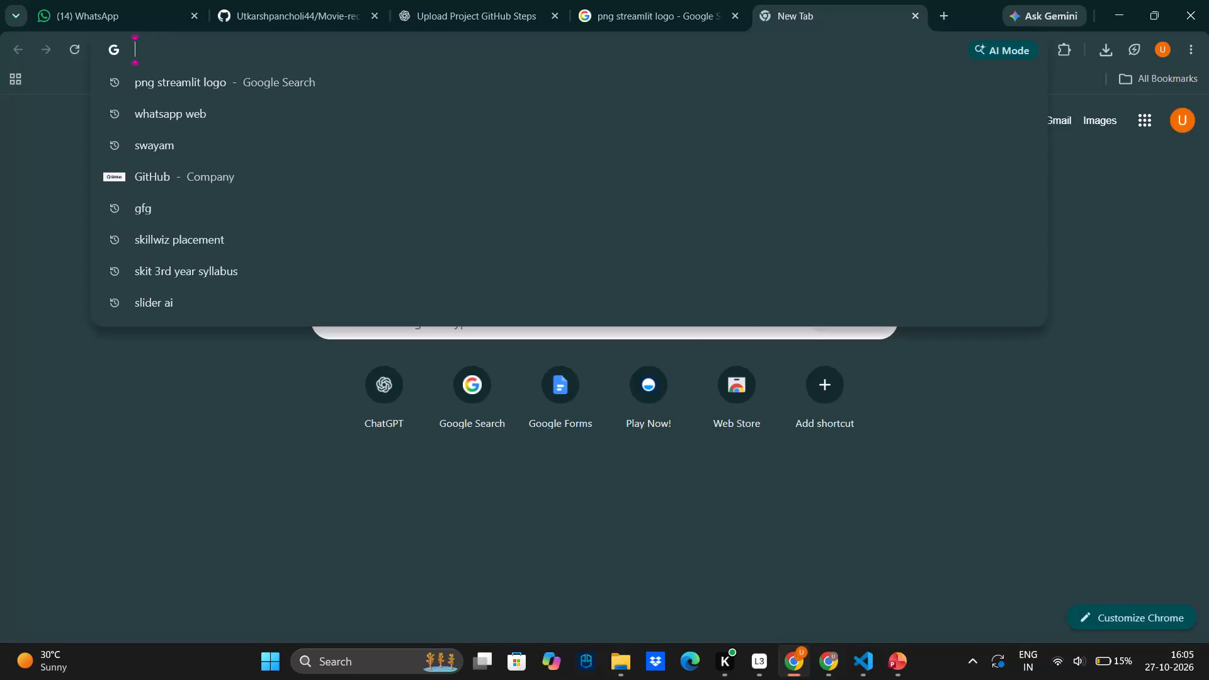
type("ppt")
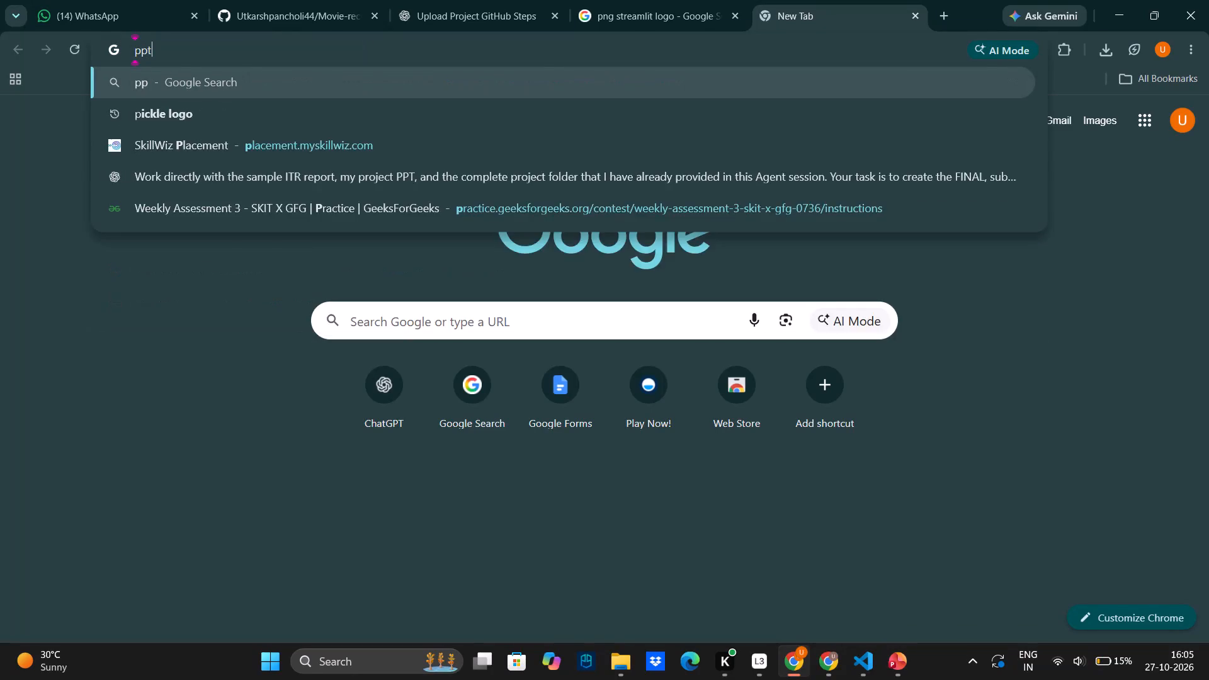
key("space")
type("compre")
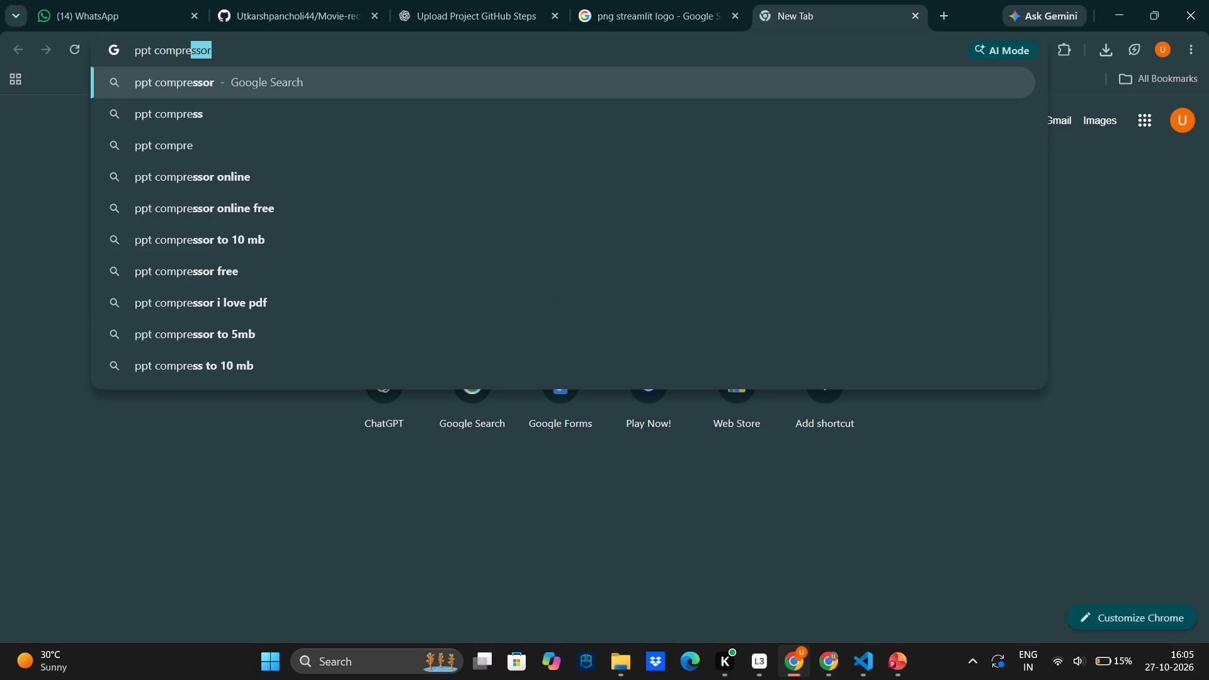
key("Return")
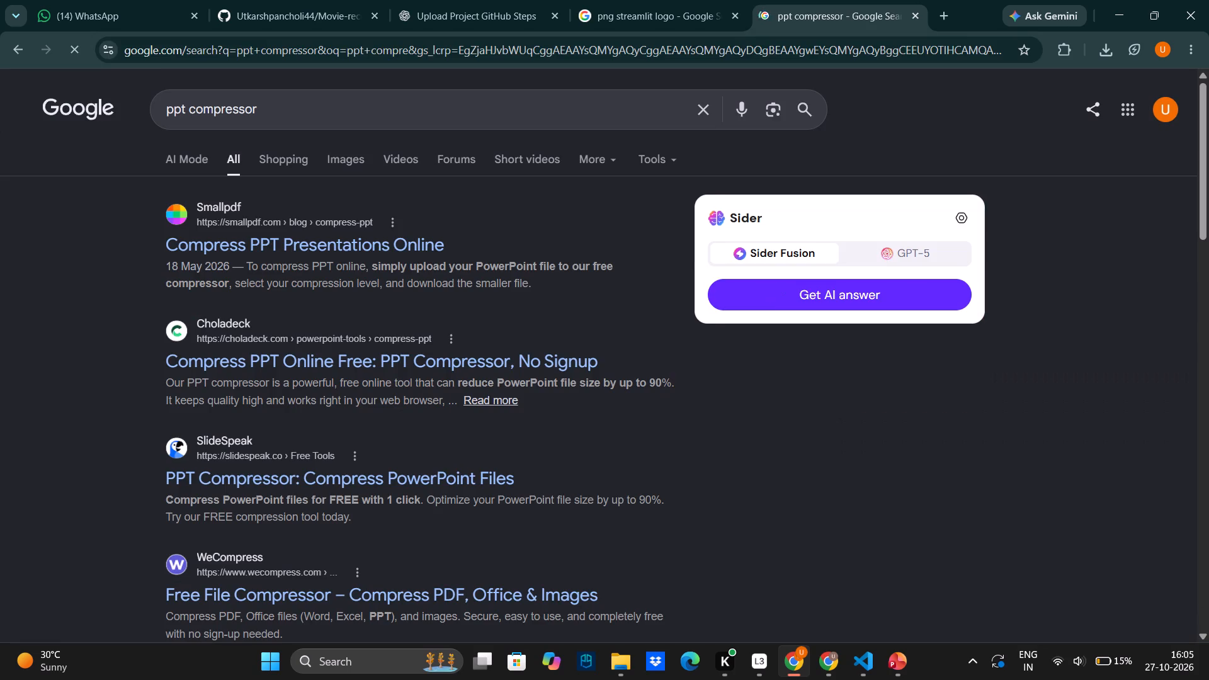
left_click(326, 474)
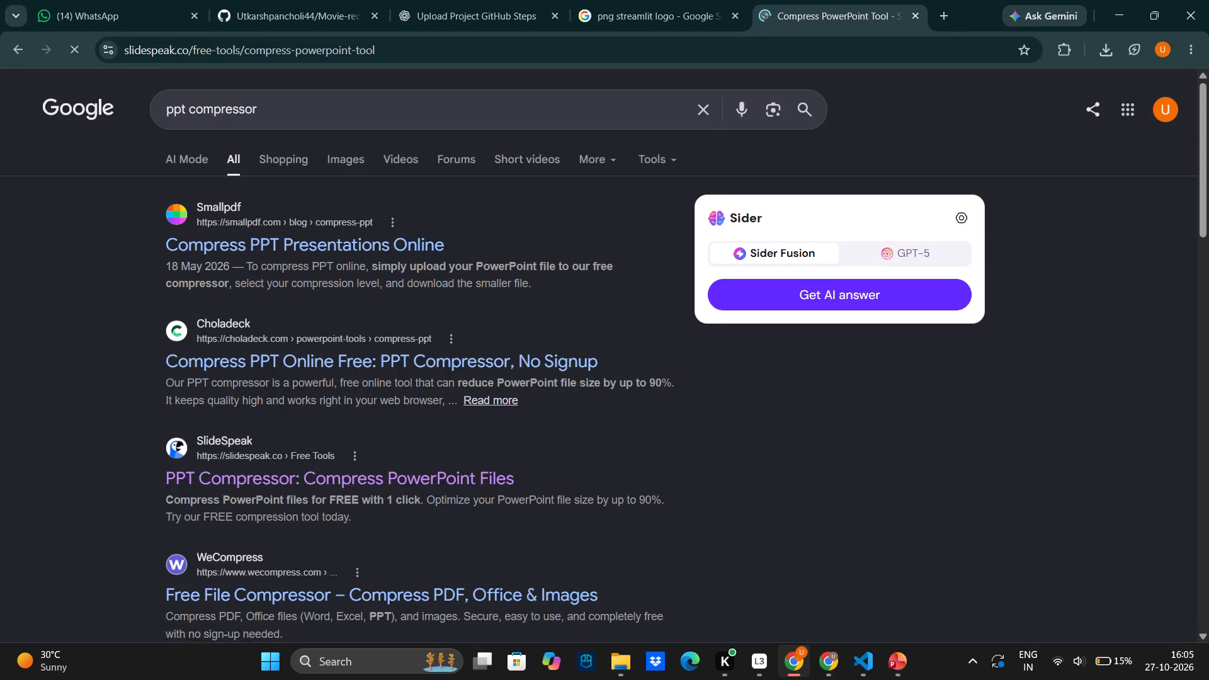
Upload the saved presentation from Desktop > Images to the SlideSpeak compressor, closing it in PowerPoint to release the file.
left_click(839, 472)
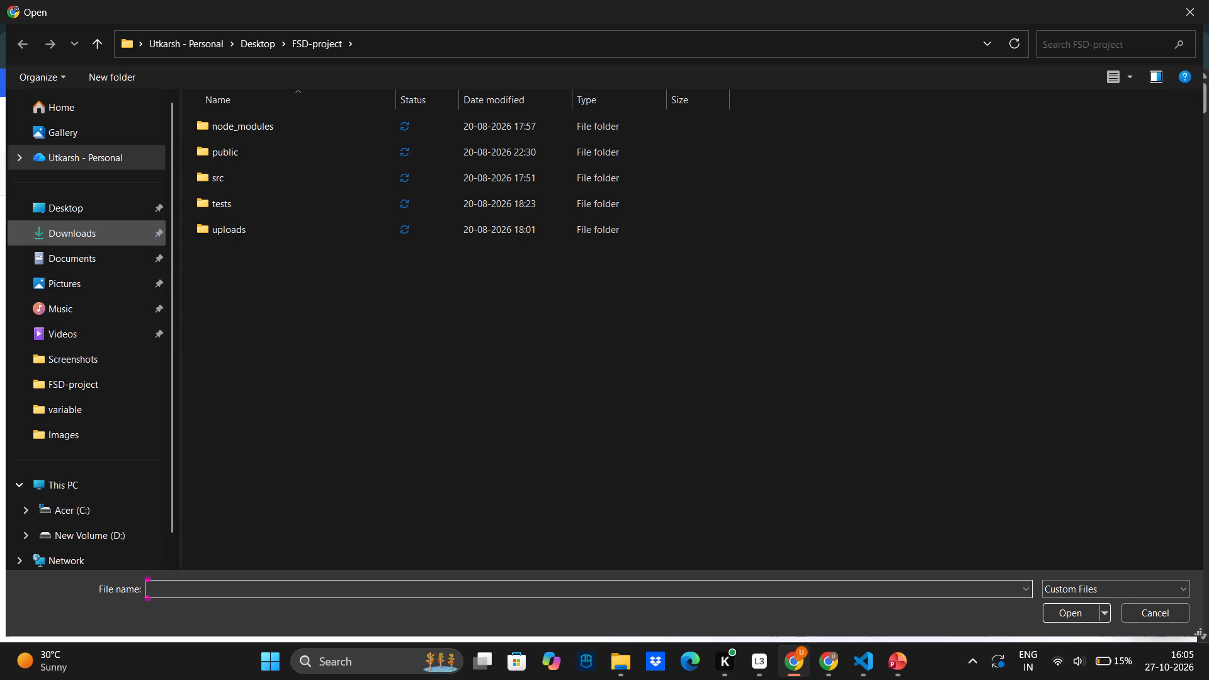
left_click(88, 196)
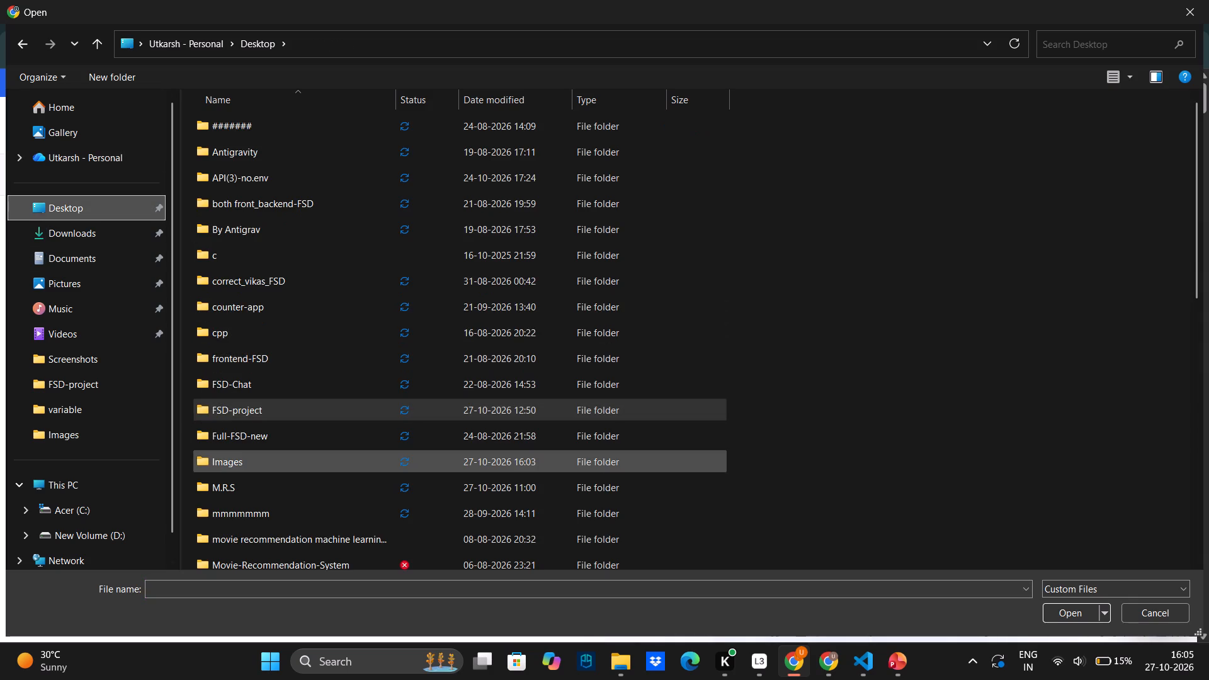
double_click(269, 465)
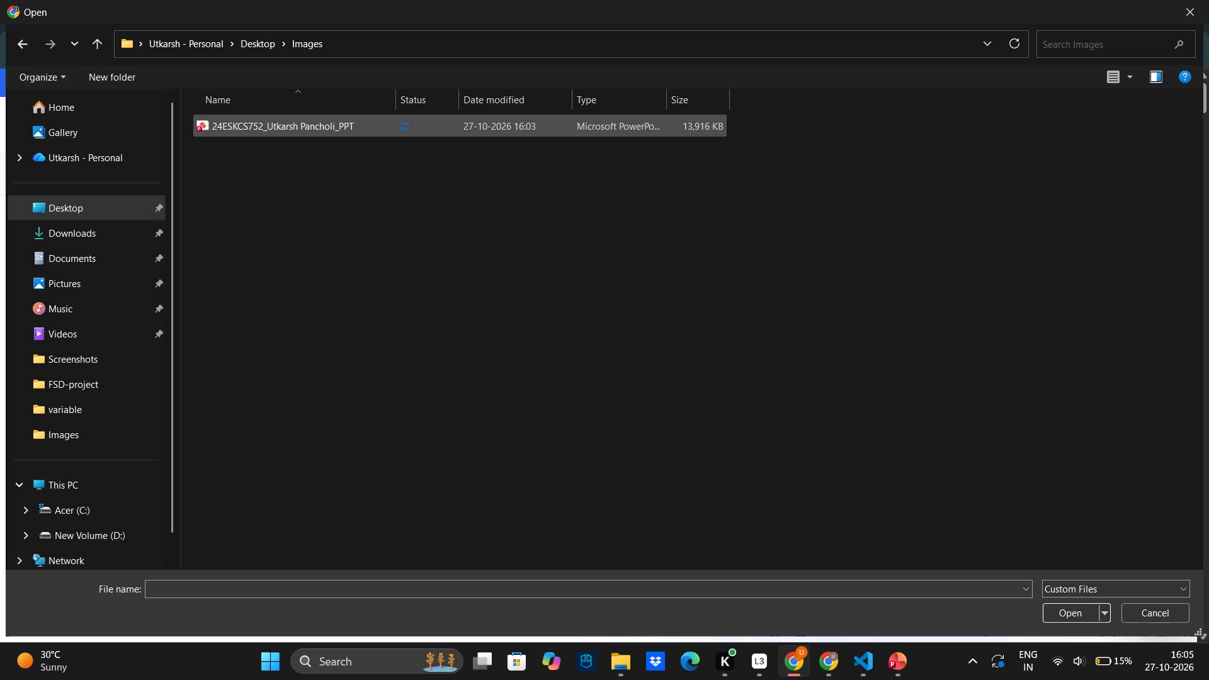
double_click(308, 127)
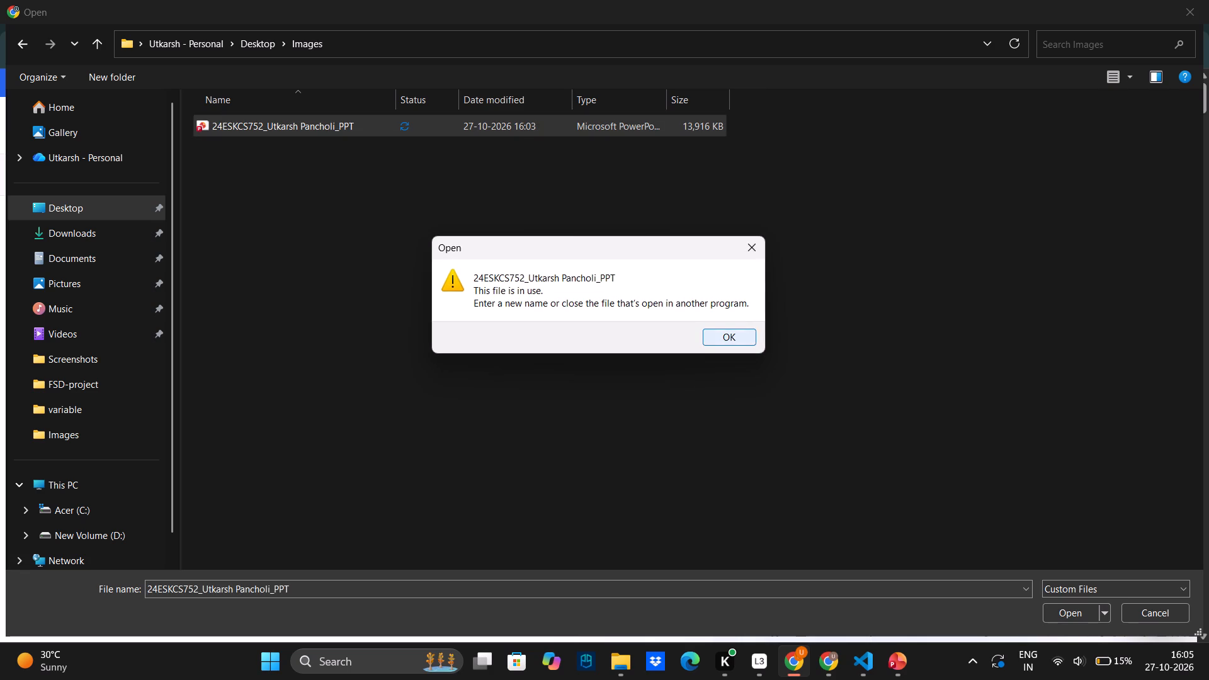
left_click(892, 667)
left_click(1181, 11)
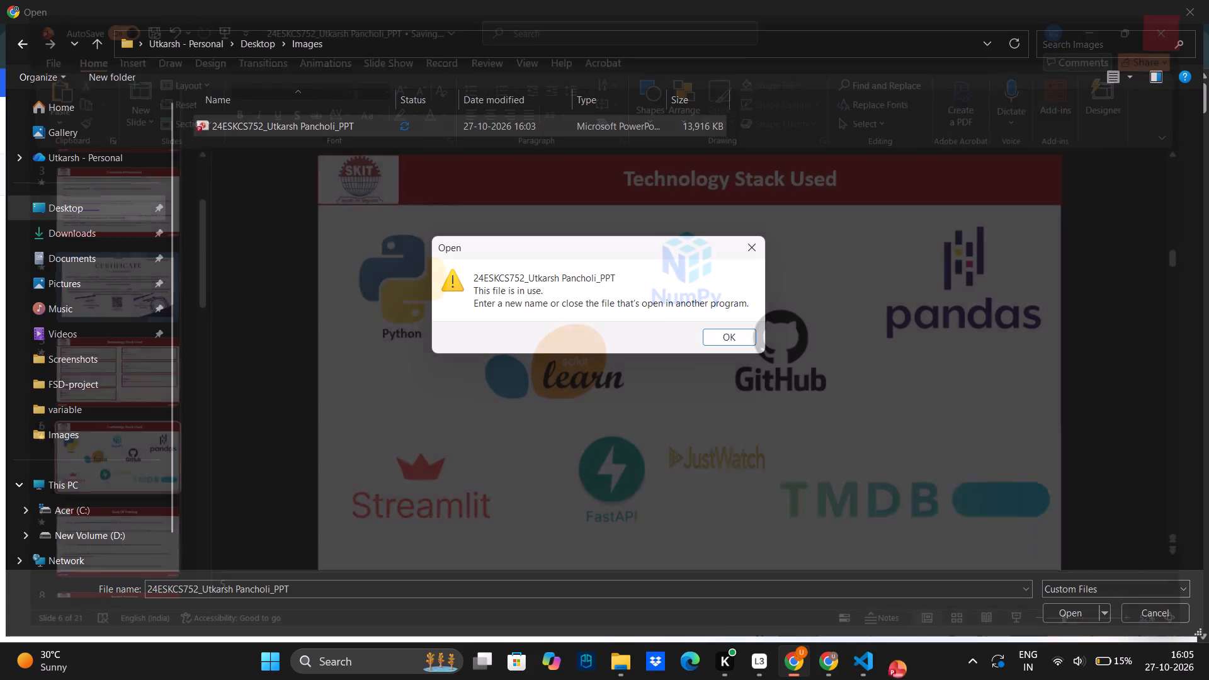
left_click(727, 334)
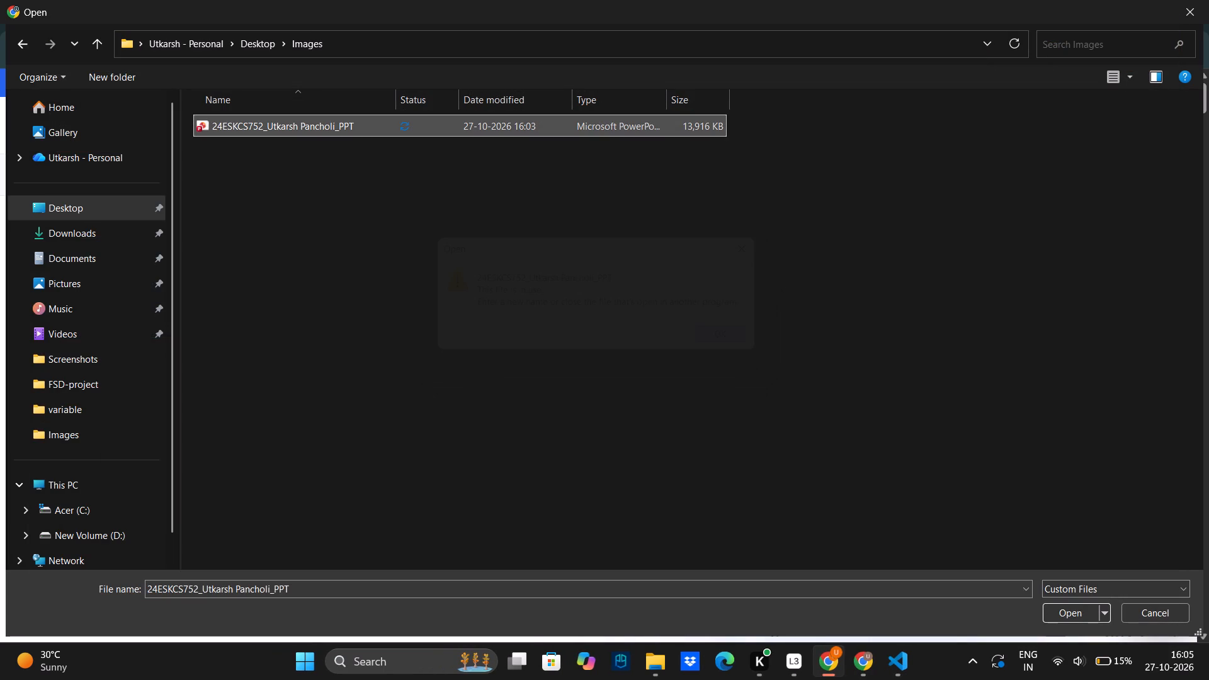
double_click(543, 129)
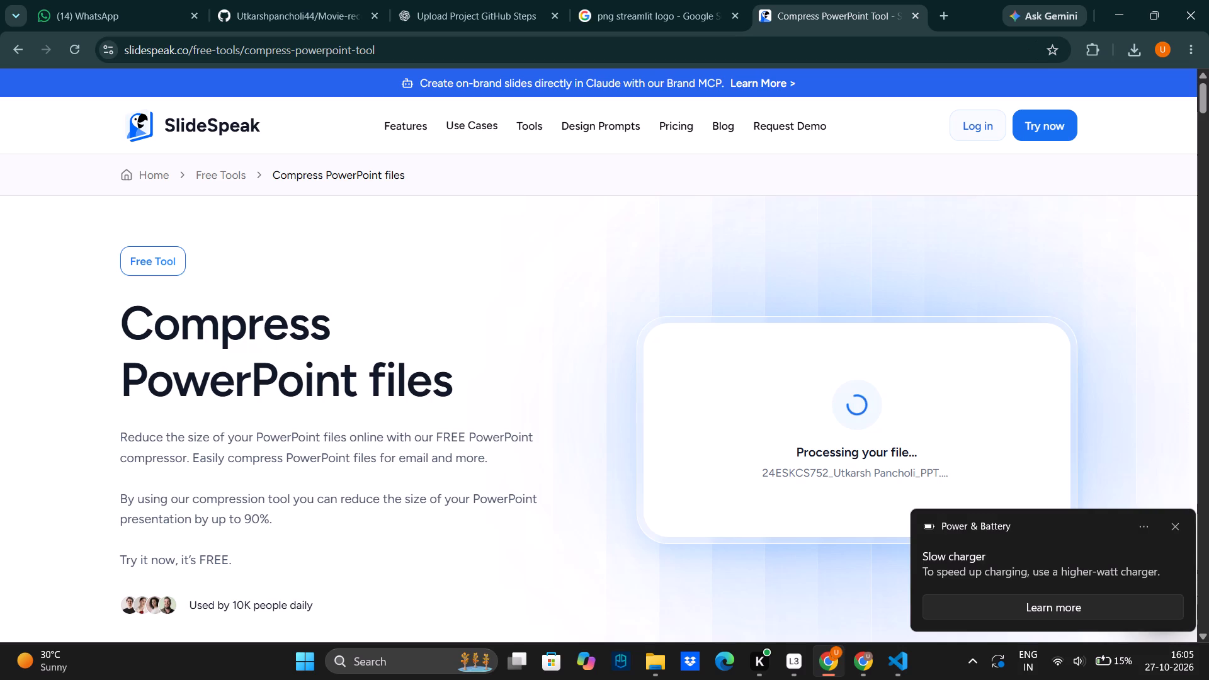
Dismiss the slow charger notification and connect the computer to the Tenda_2E2BC8 Wi-Fi network.
left_click(1176, 526)
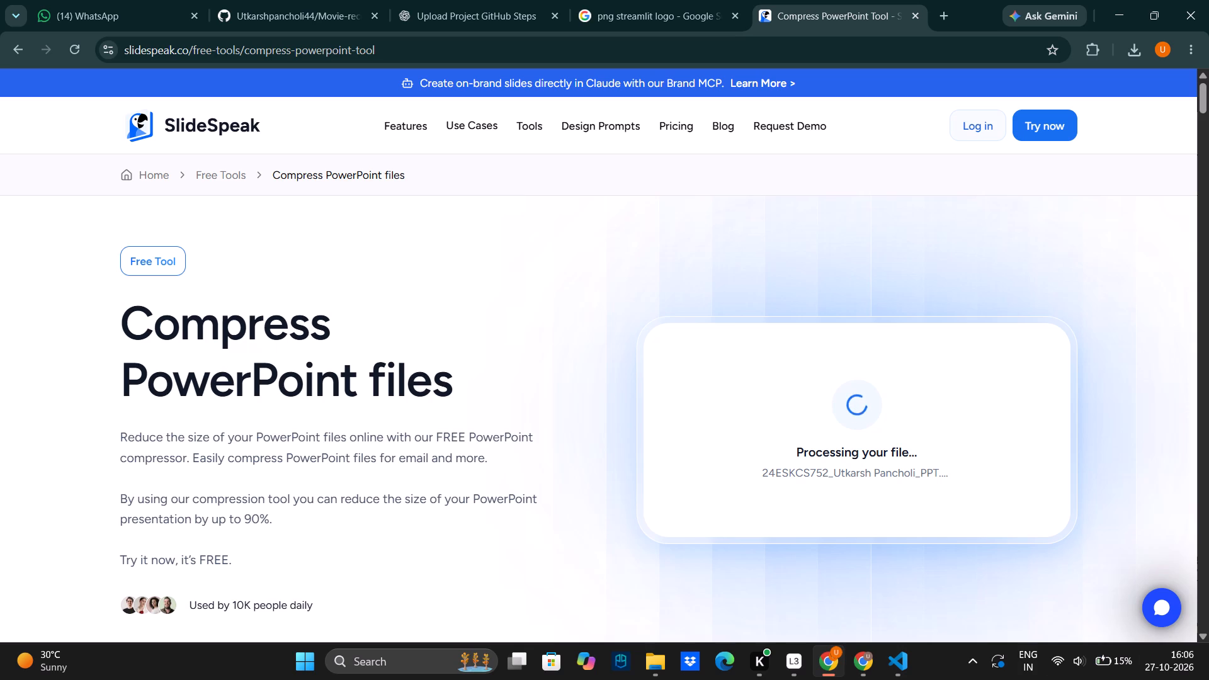
left_click(1050, 654)
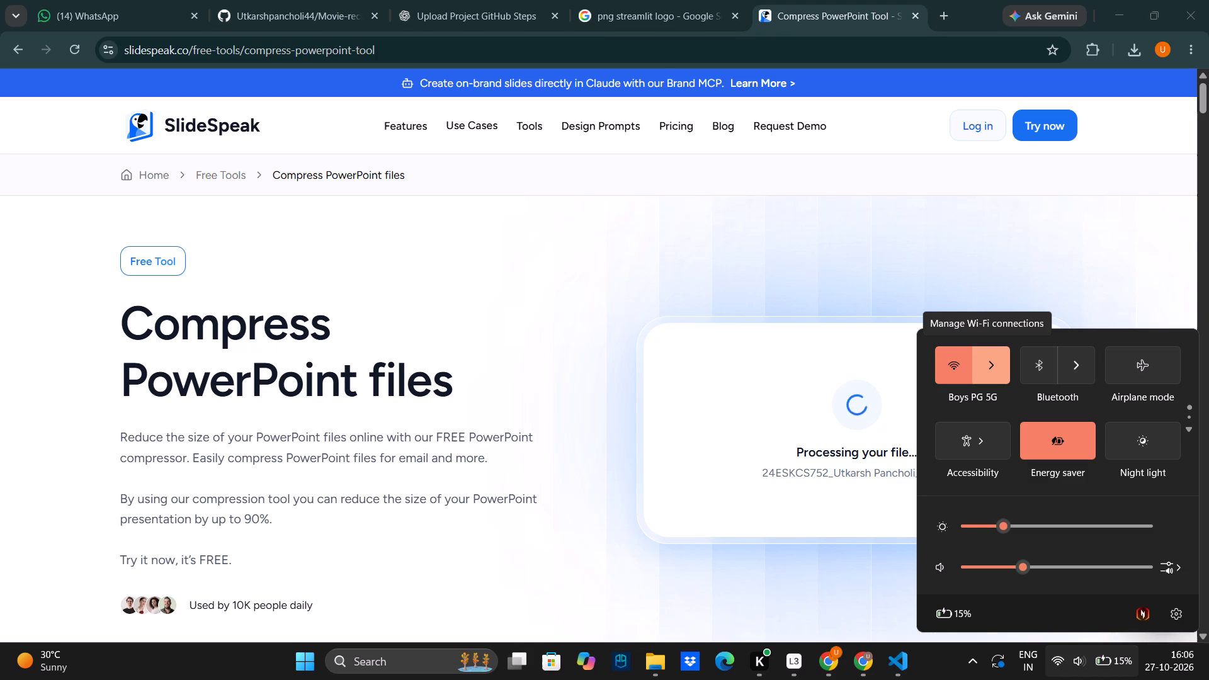
left_click(987, 352)
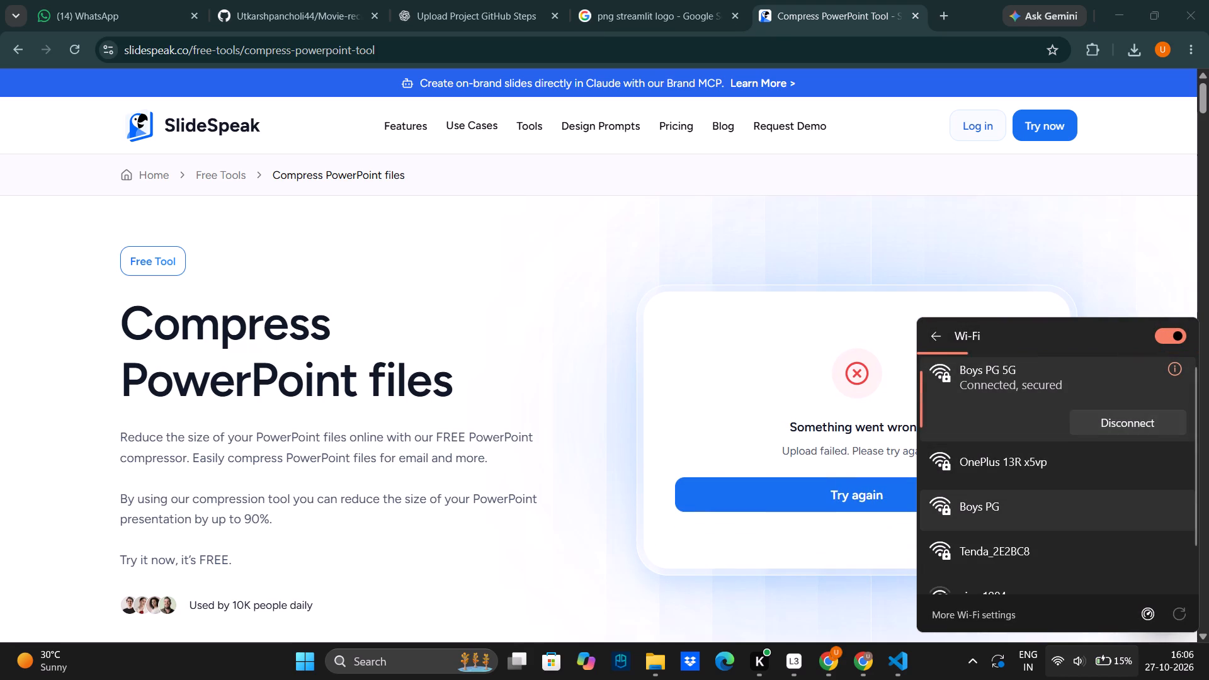
scroll(1042, 514, "down", 2)
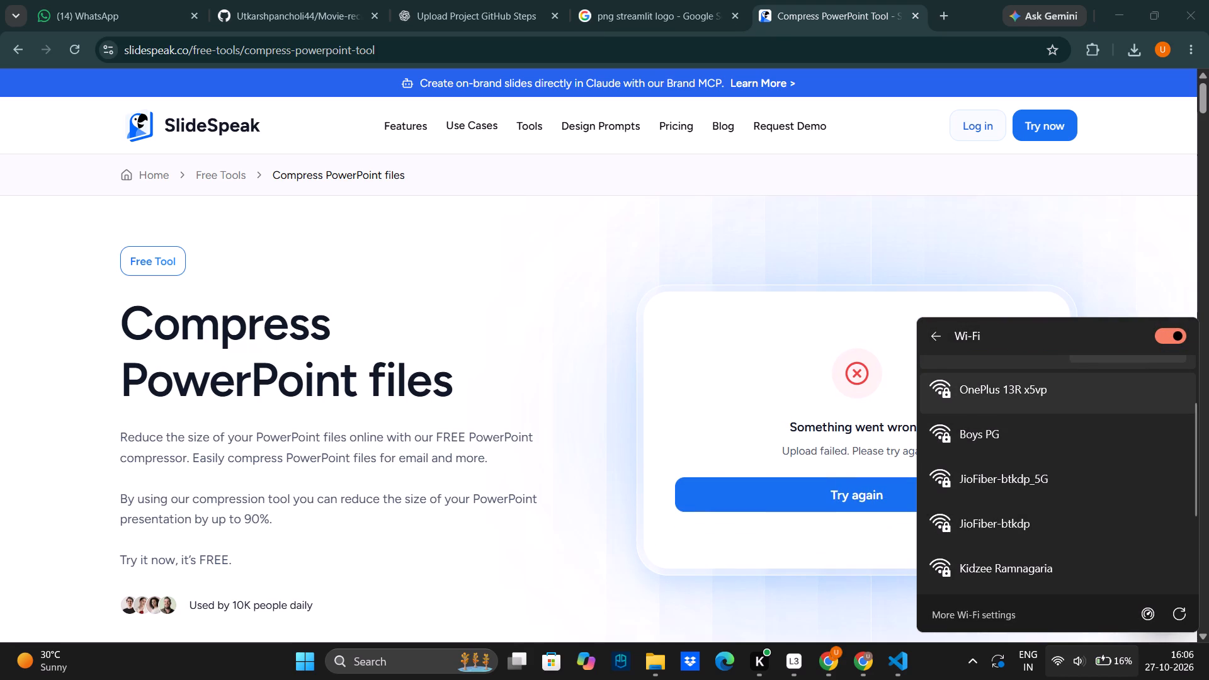
scroll(1045, 406, "down", 3)
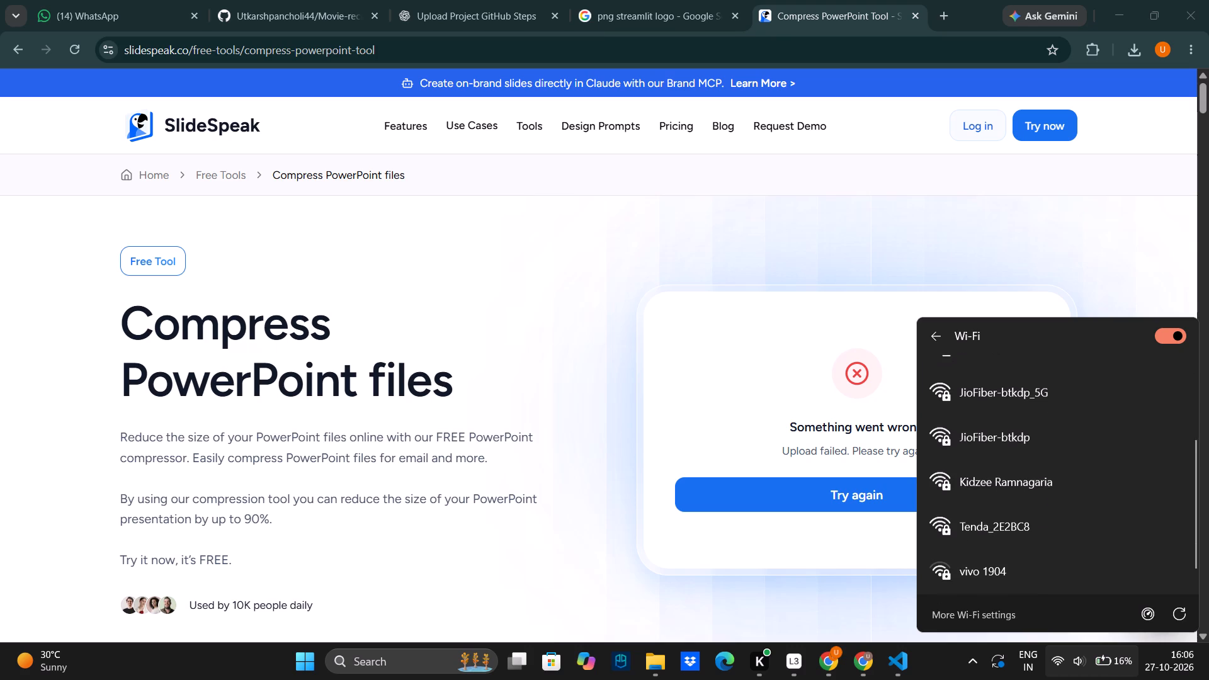
left_click(1030, 521)
left_click(1120, 555)
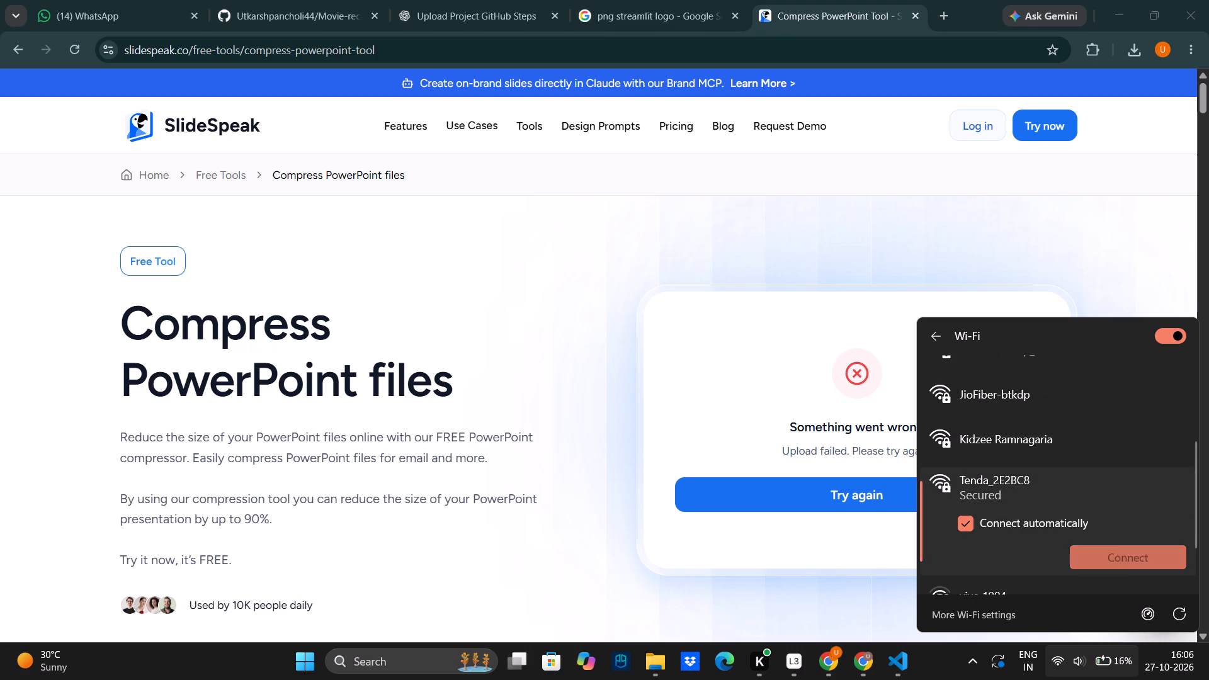
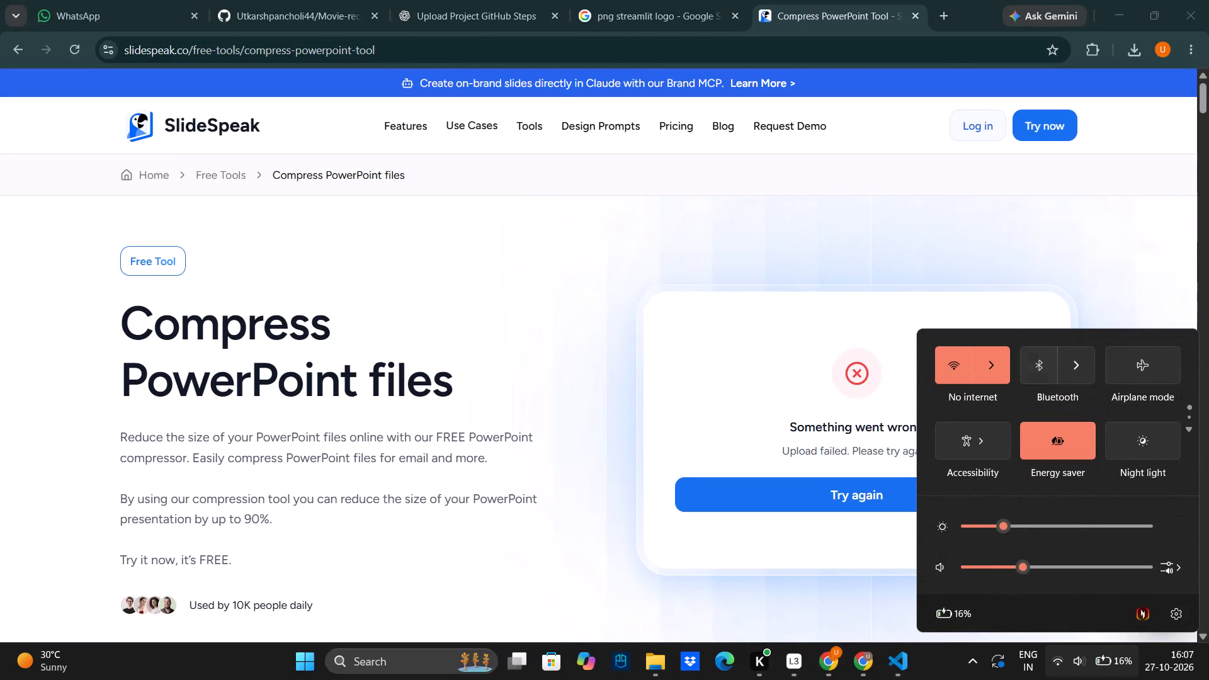
Check the Wi-Fi connection in the list of available networks and return to the SlideSpeak page.
left_click(984, 380)
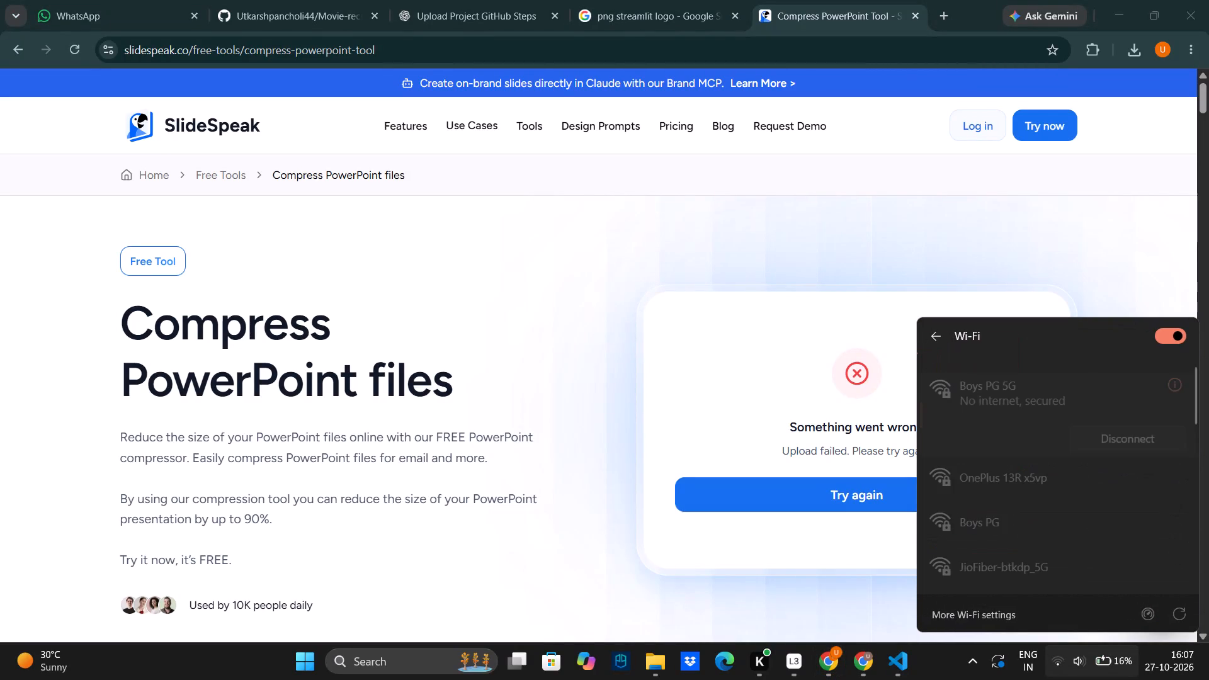
left_click(1057, 268)
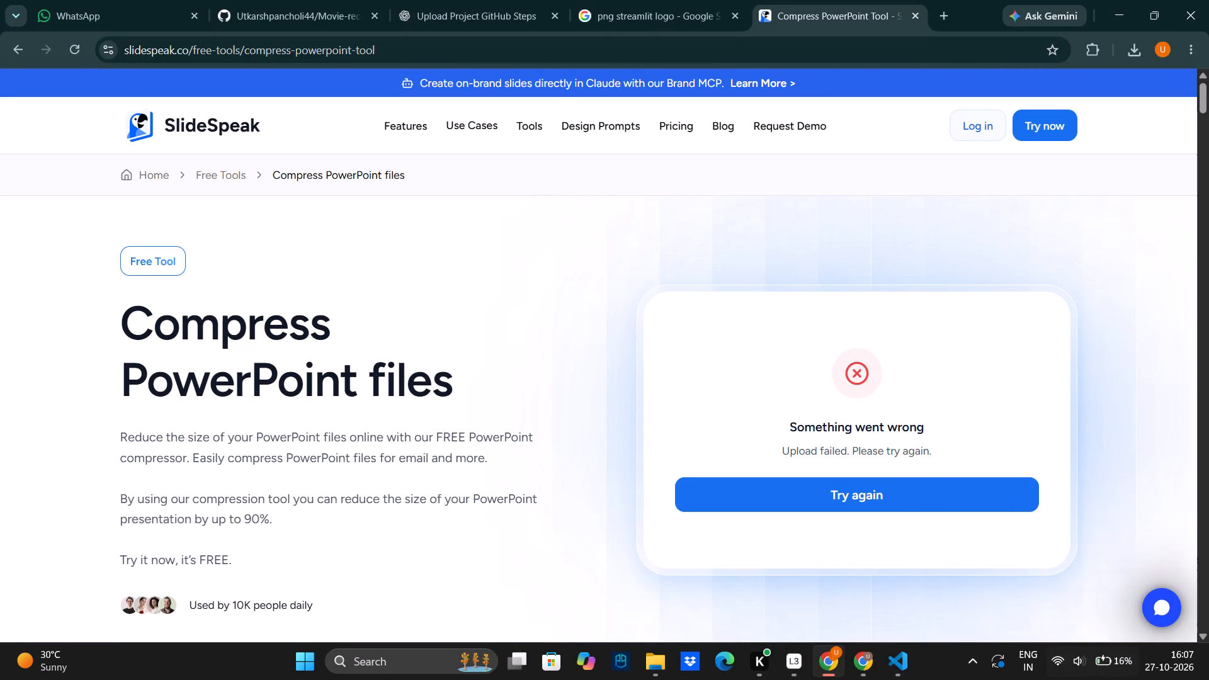
Retry the SlideSpeak compression by uploading the PowerPoint presentation from the Desktop's Images folder.
left_click(831, 495)
left_click(839, 485)
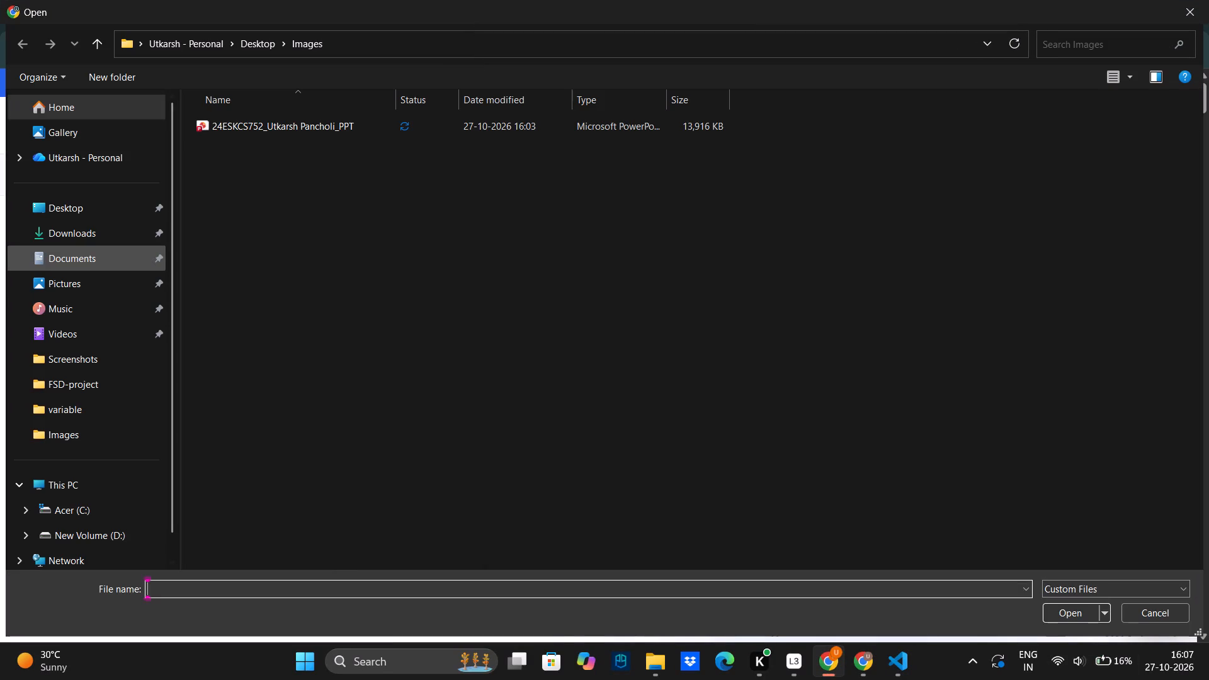
left_click(71, 206)
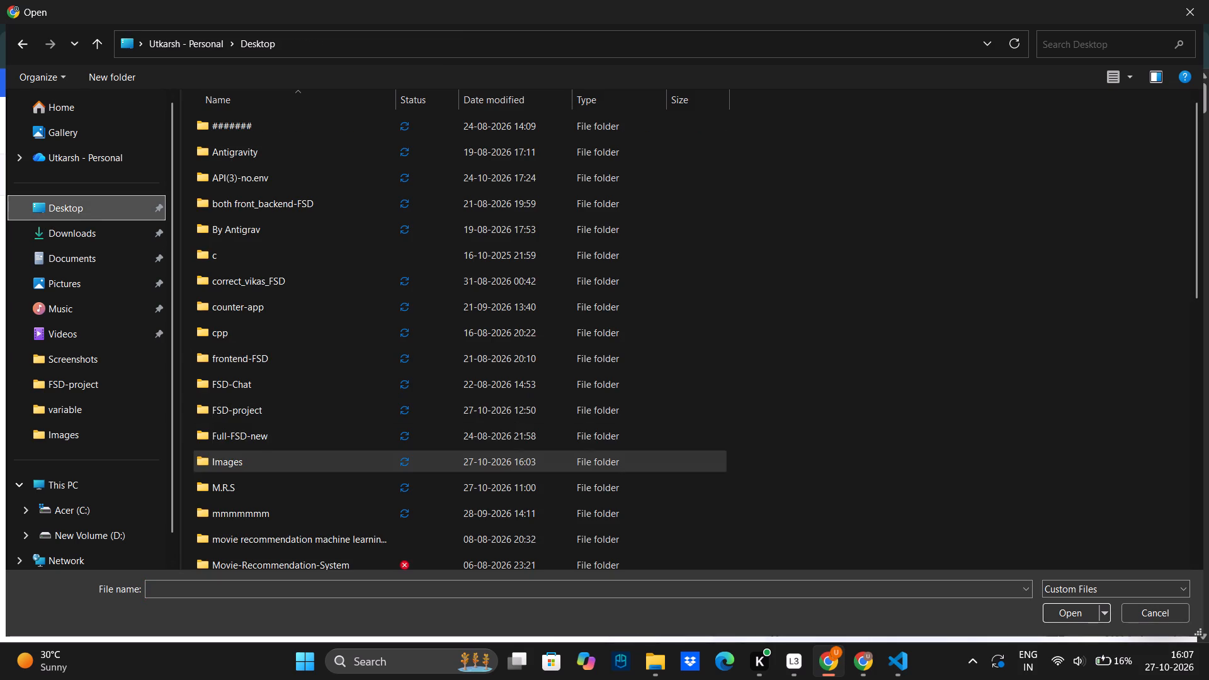
double_click(267, 472)
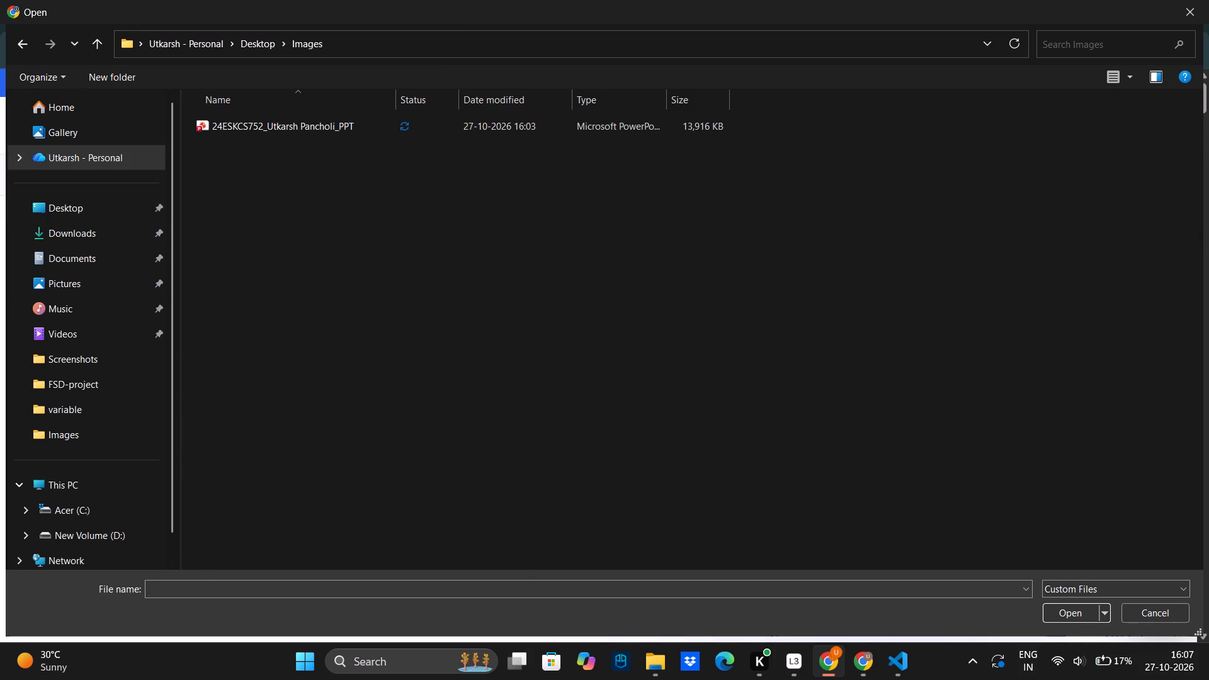
double_click(256, 128)
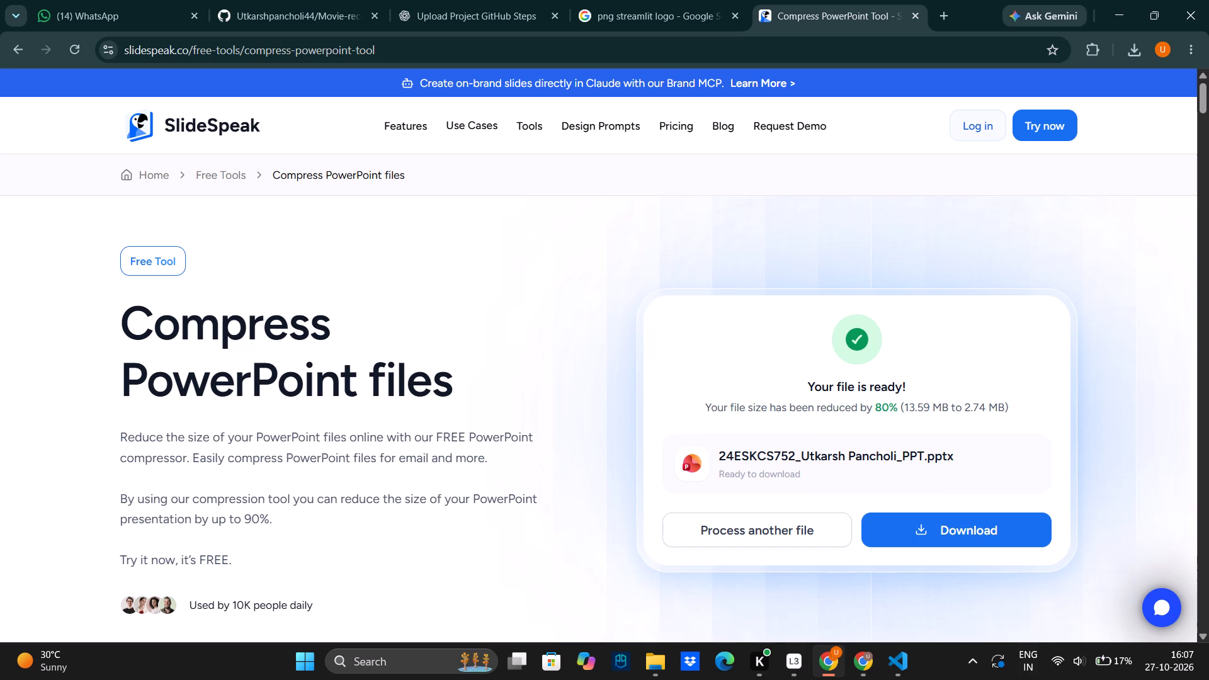
Download the compressed presentation from SlideSpeak.
left_click(1030, 528)
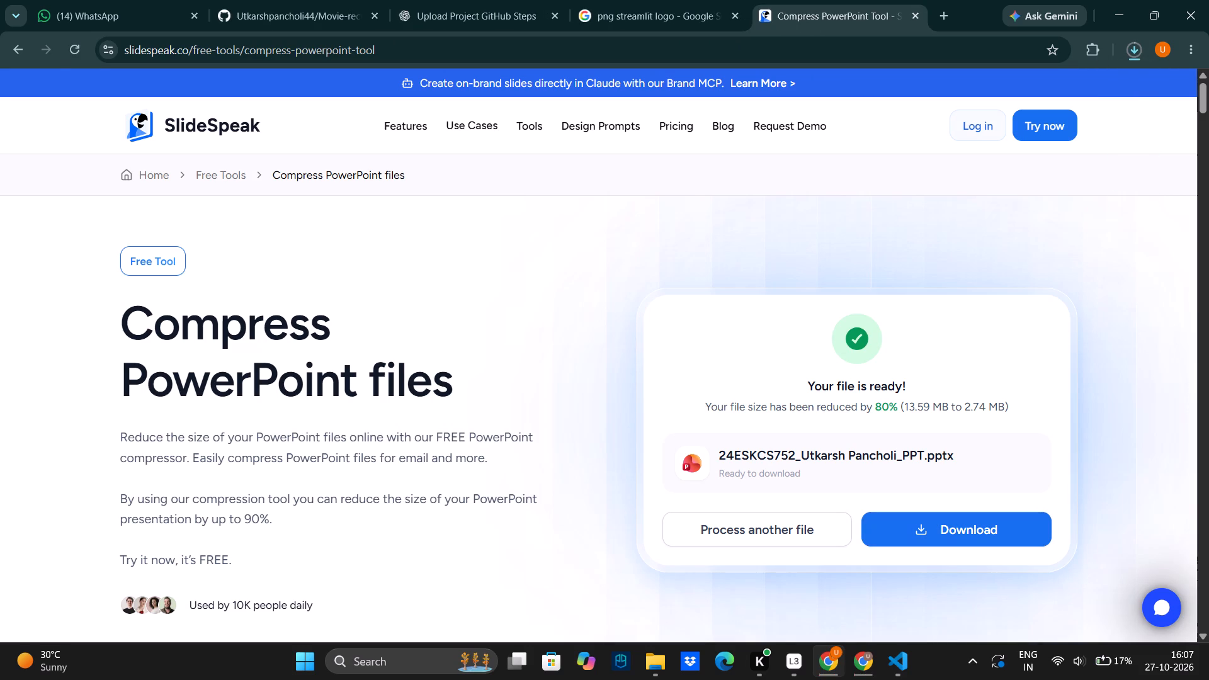
Switch to File Explorer and delete the older 15:56 PowerPoint presentation from the Downloads folder.
left_click(860, 657)
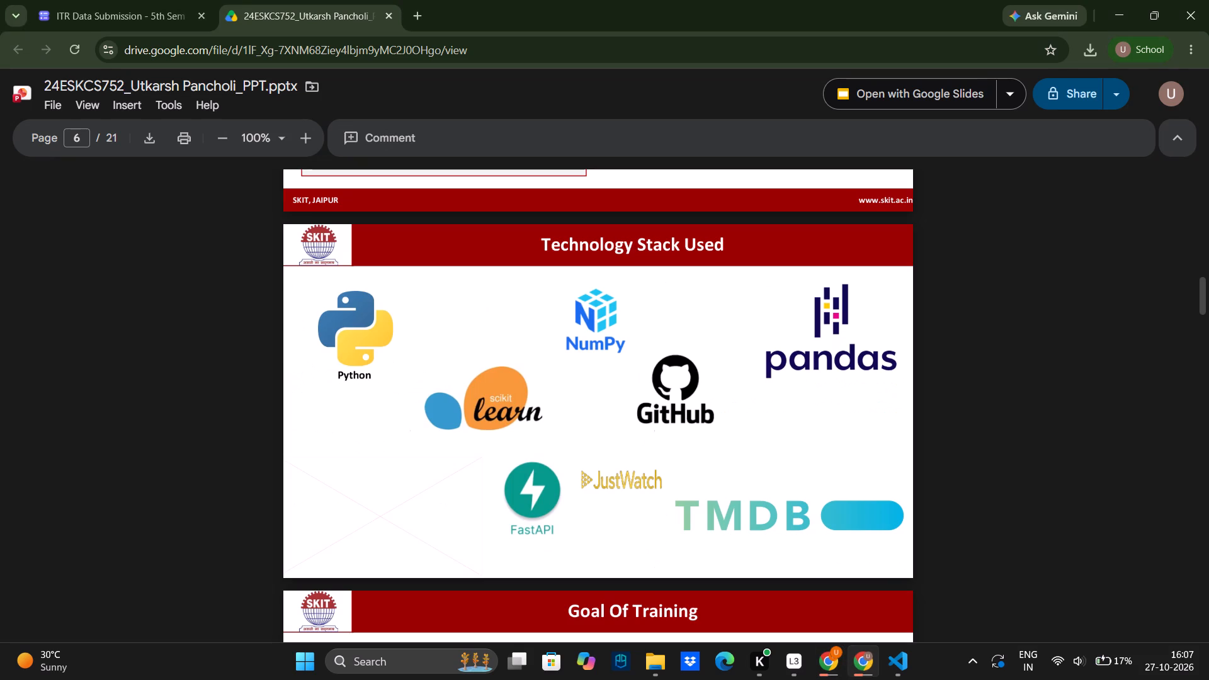
left_click(824, 666)
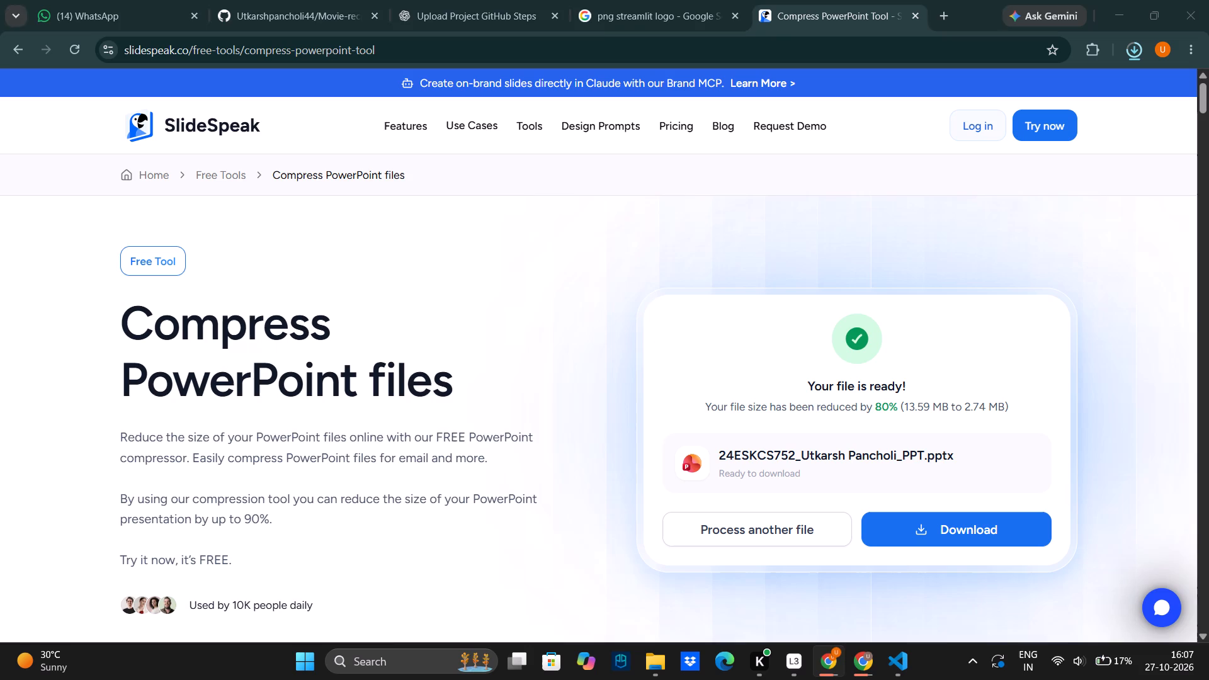
left_click(860, 667)
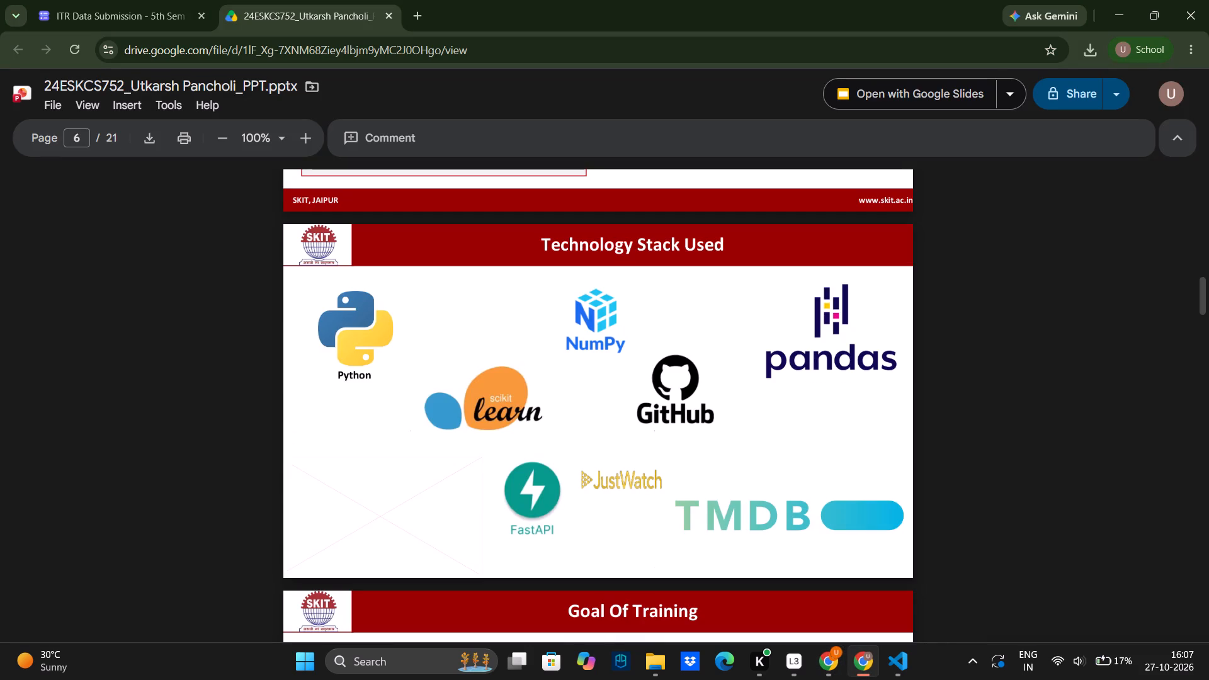
left_click(661, 668)
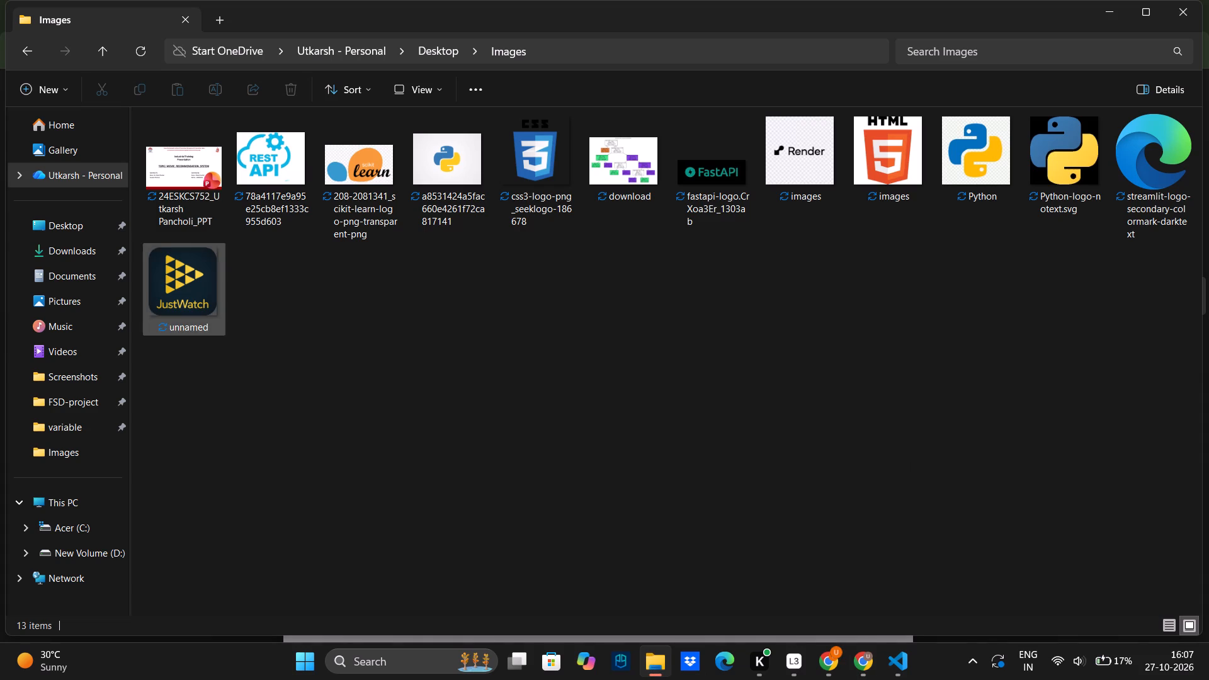
left_click(86, 254)
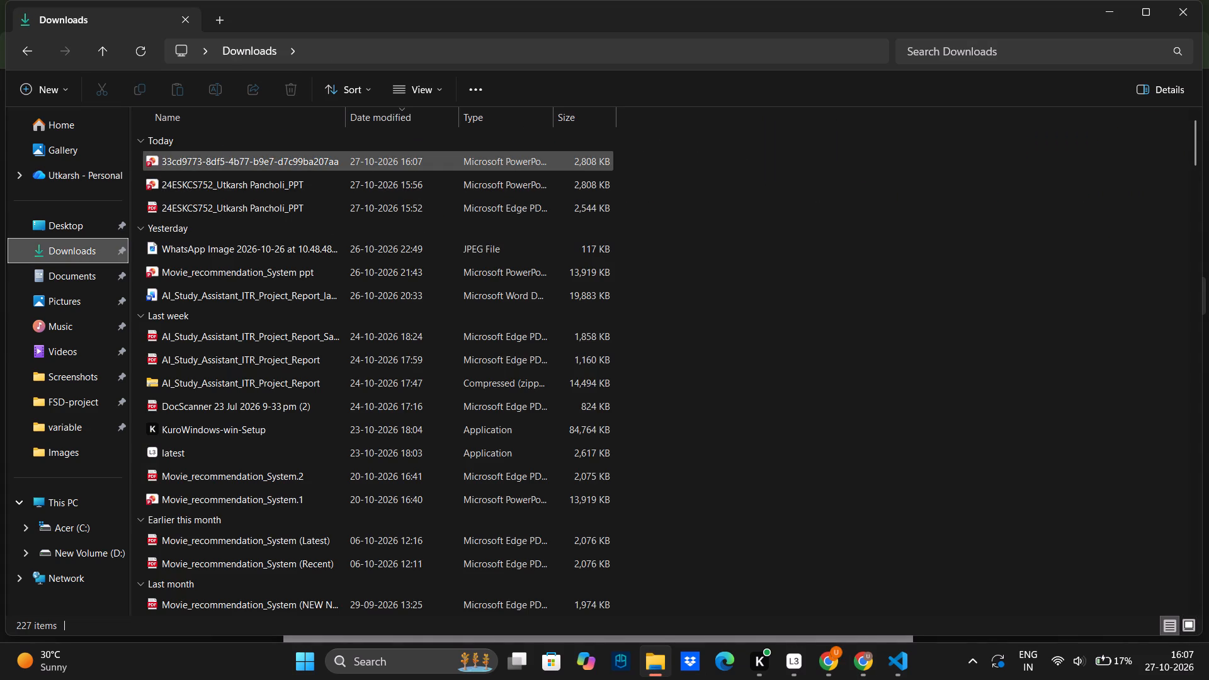
right_click(210, 184)
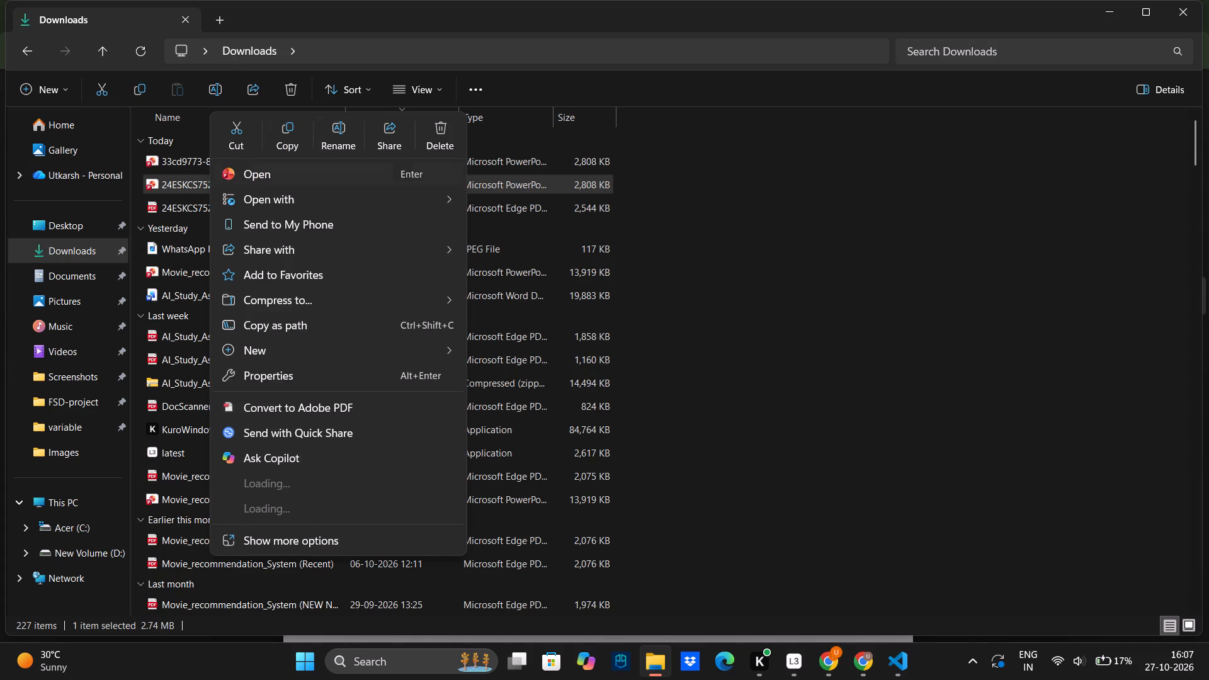
left_click(440, 129)
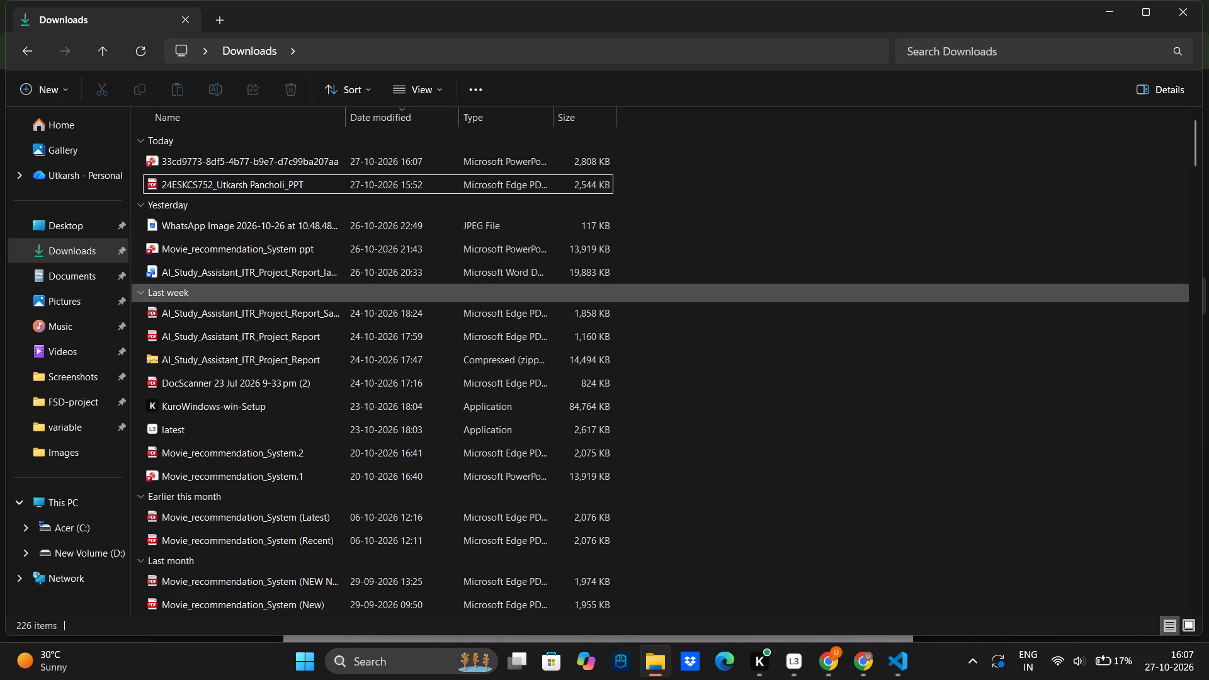
Rename the newly downloaded compressed presentation in Downloads with the name copied from the RollNo_Name_PPT PDF, and close File Explorer.
left_click(261, 182)
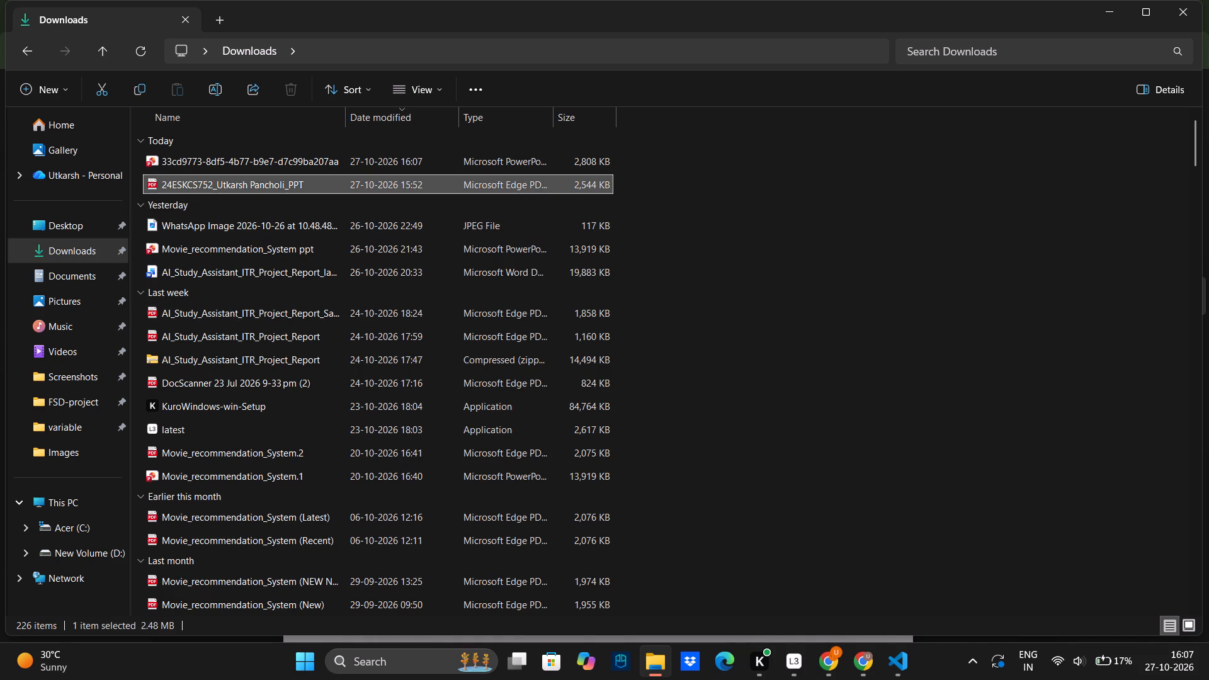
left_click(261, 182)
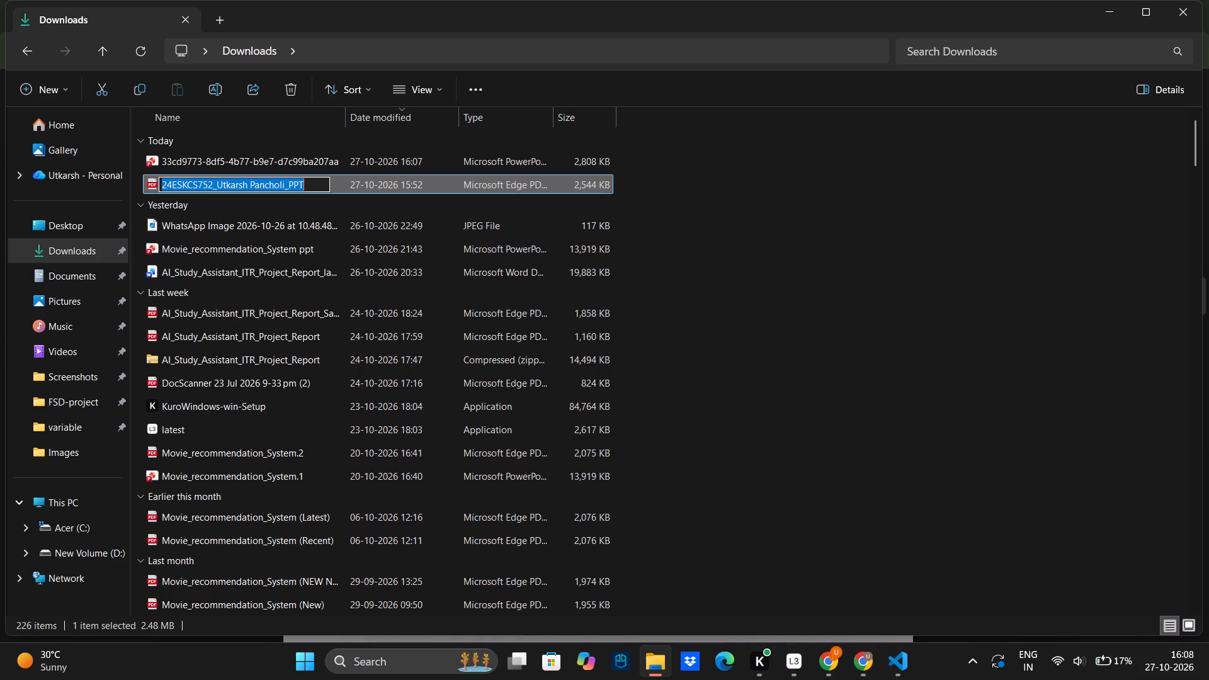
key("ctrl+c")
left_click(309, 157)
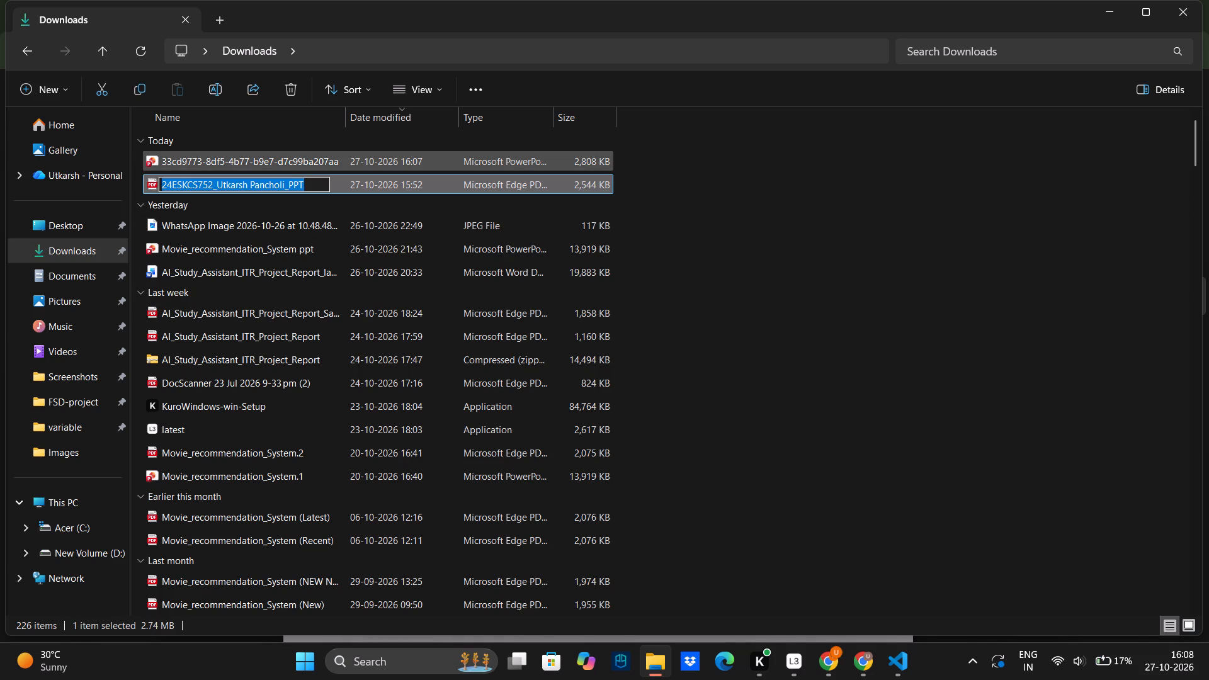
left_click(309, 157)
key("ctrl+v")
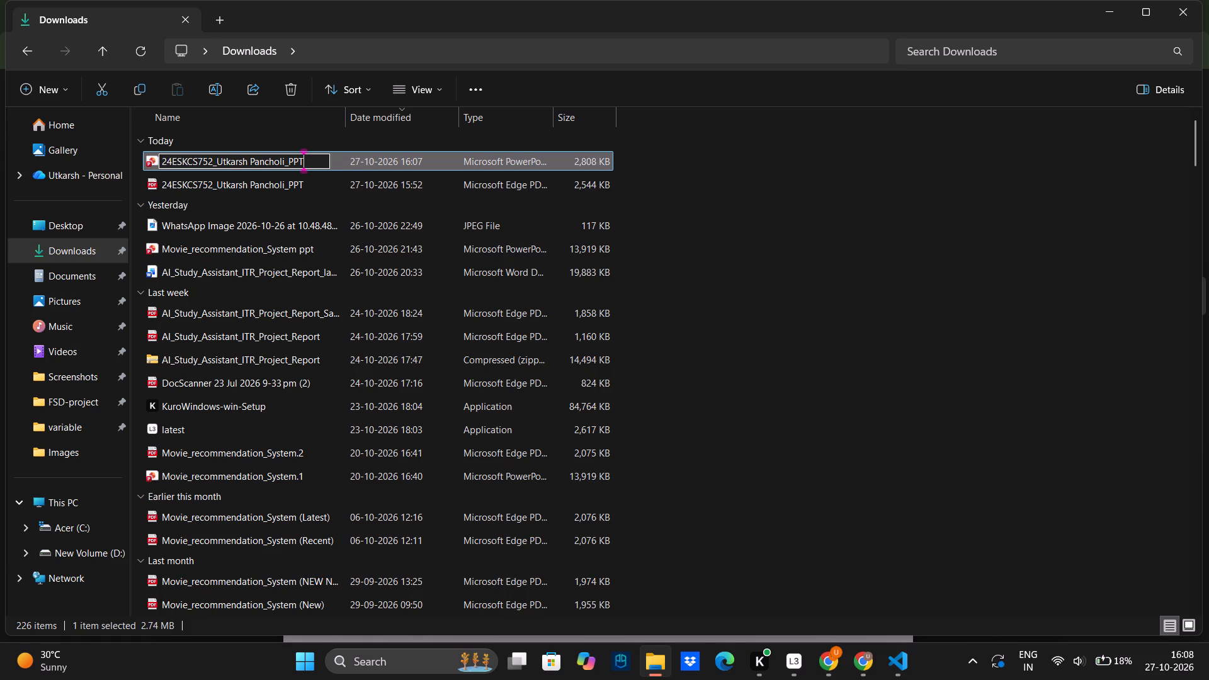
key("Return")
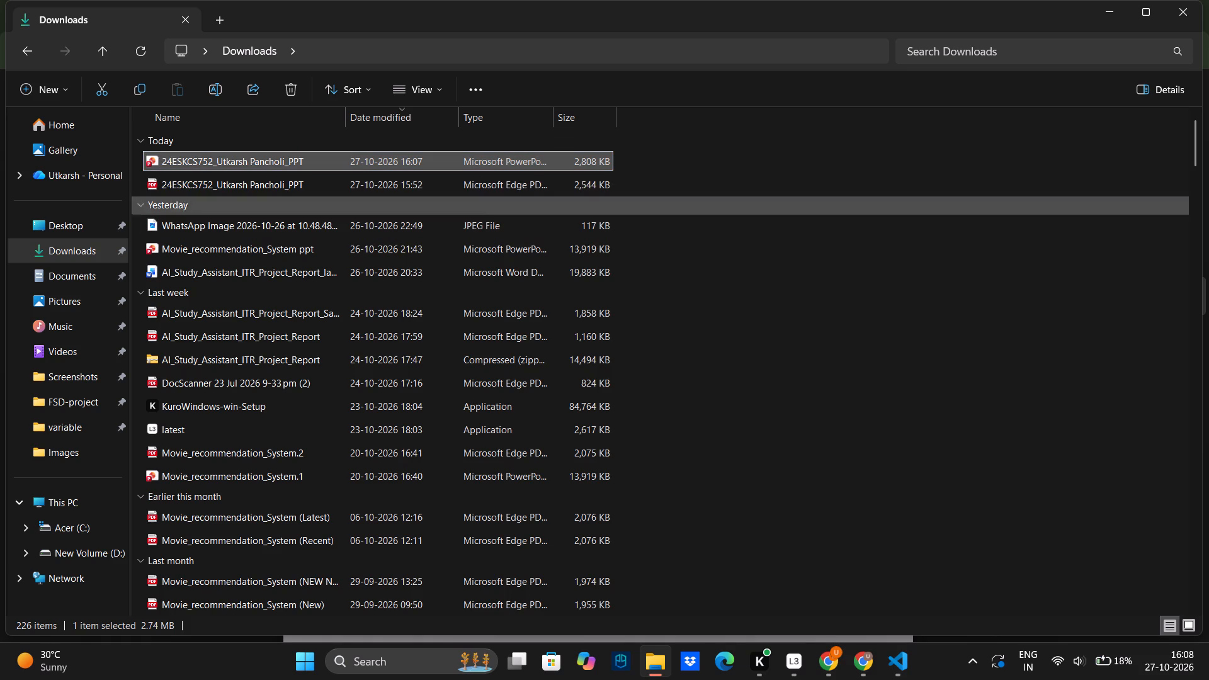
left_click(1174, 12)
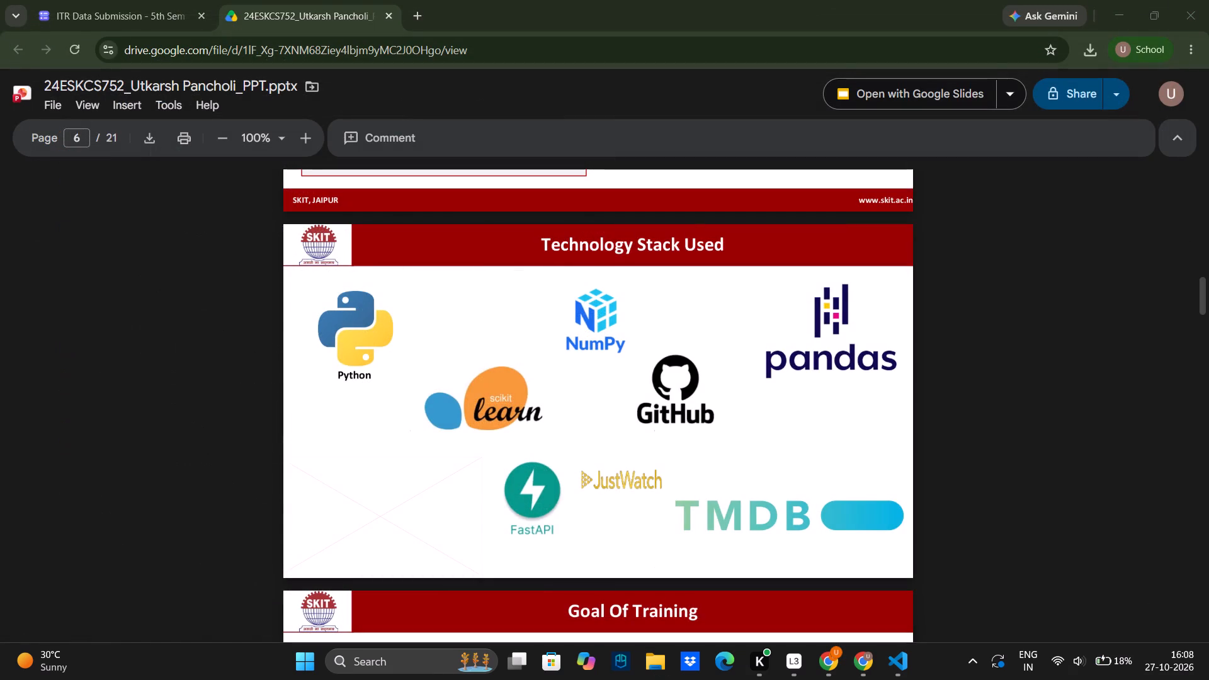
In the ITR Data Submission form, replace the Project PPT attachment with the renamed compressed presentation from Downloads.
left_click(153, 0)
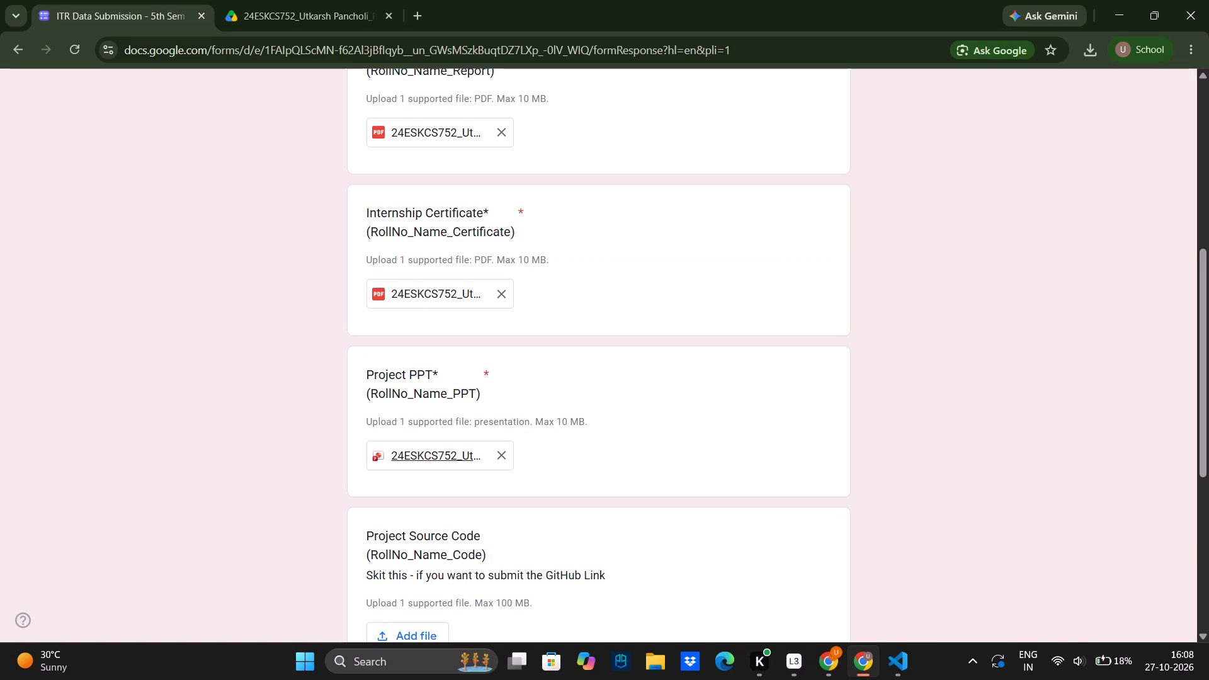
left_click(496, 456)
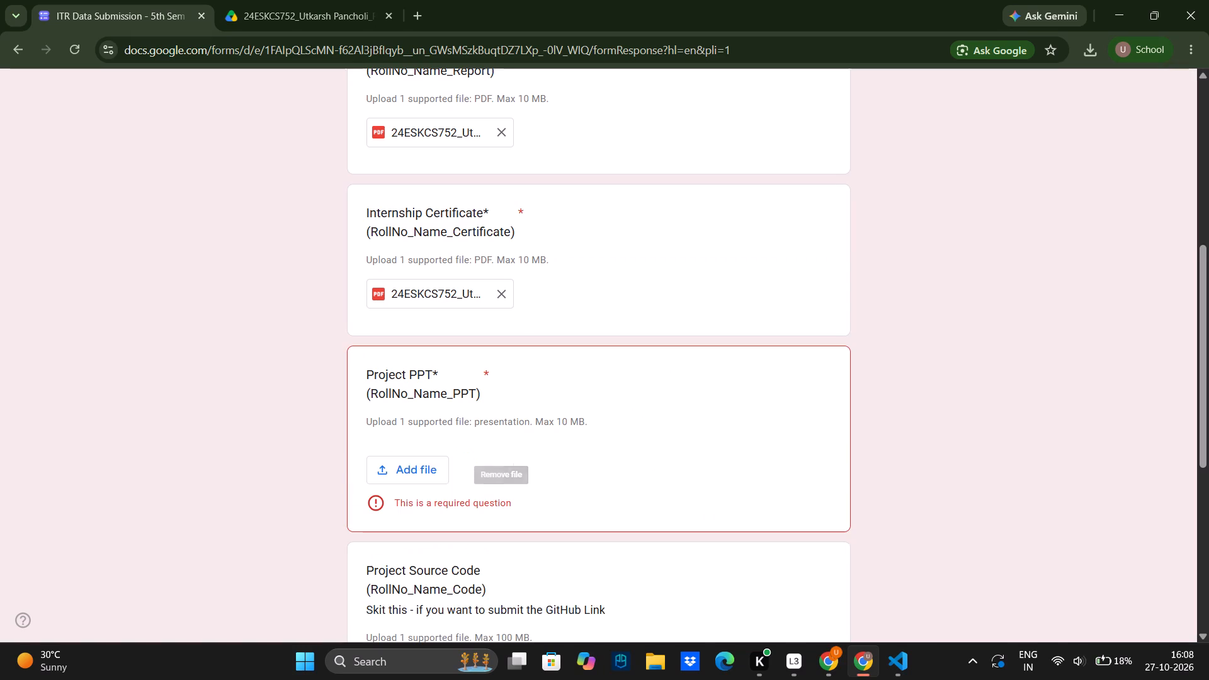
left_click(417, 469)
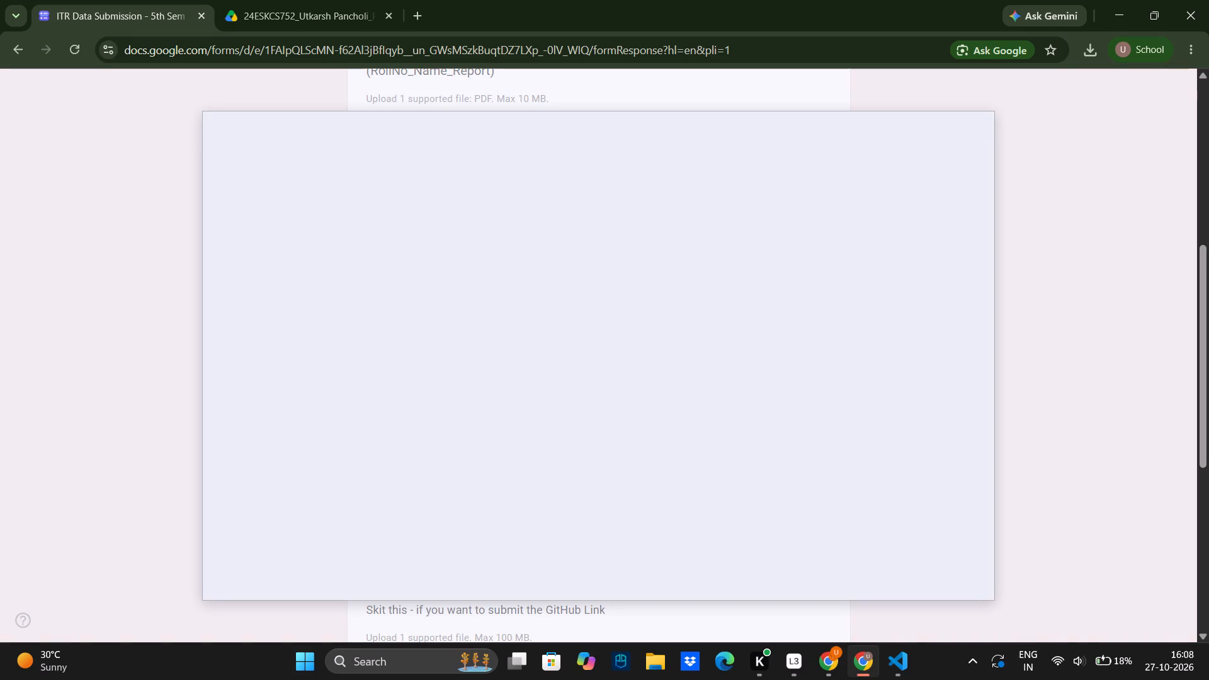
left_click(578, 472)
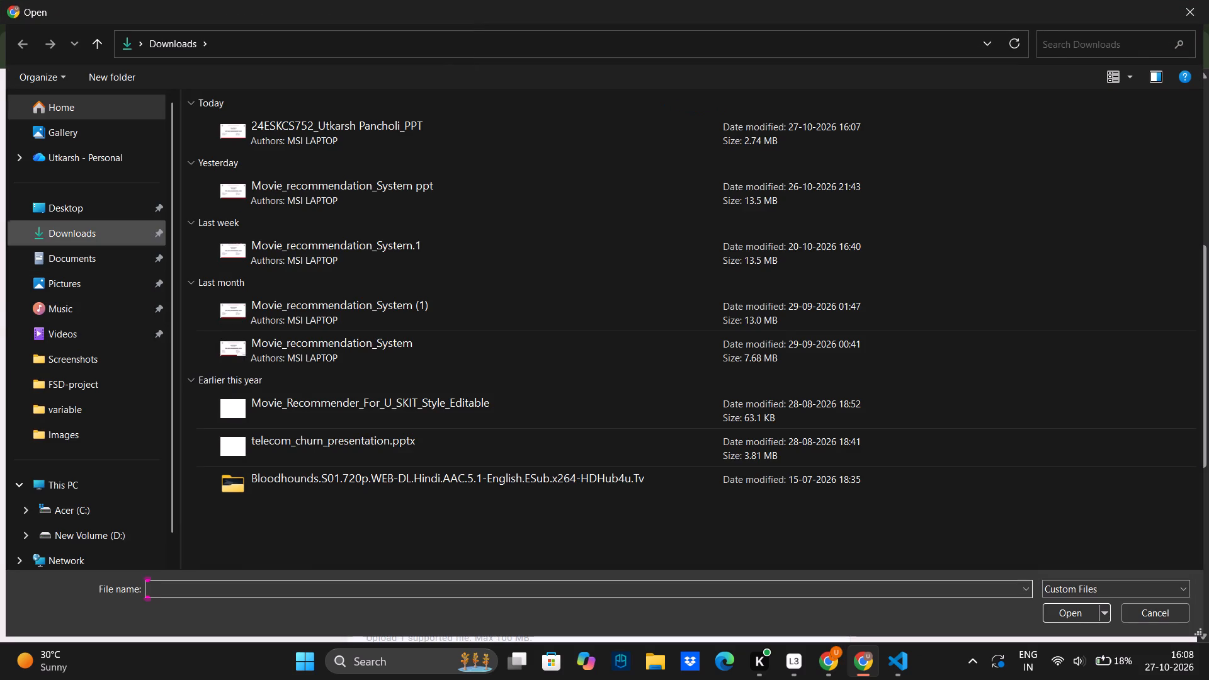
left_click(77, 233)
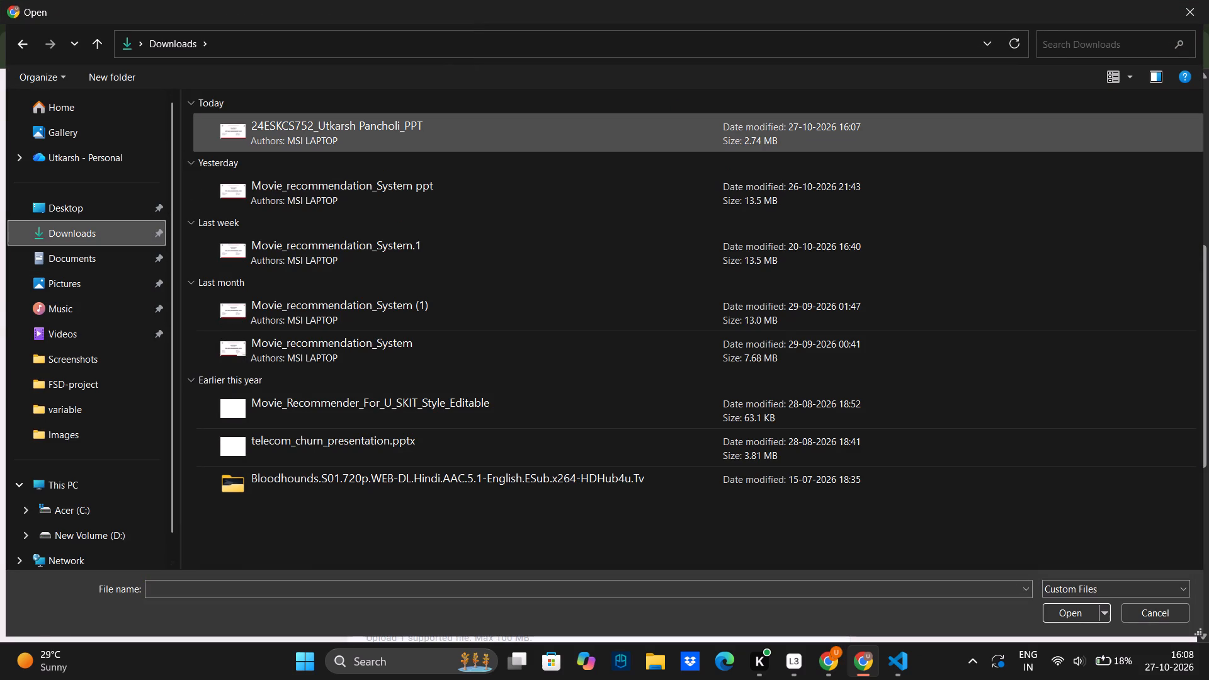
double_click(385, 142)
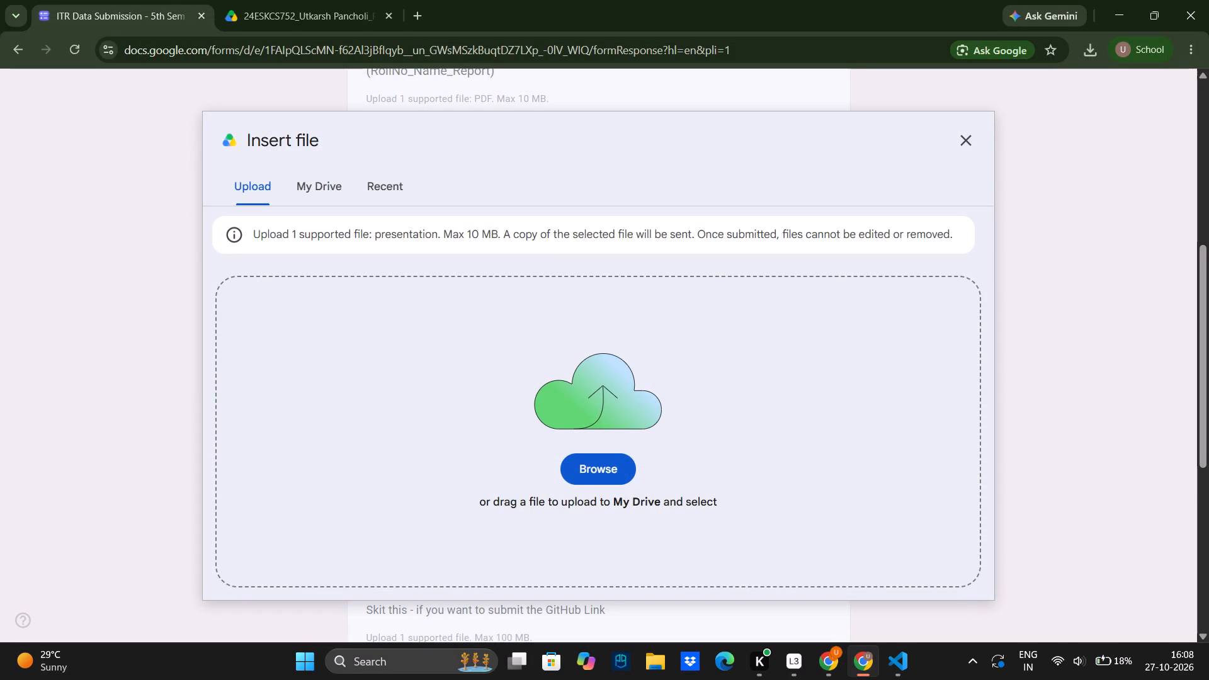
left_click(588, 467)
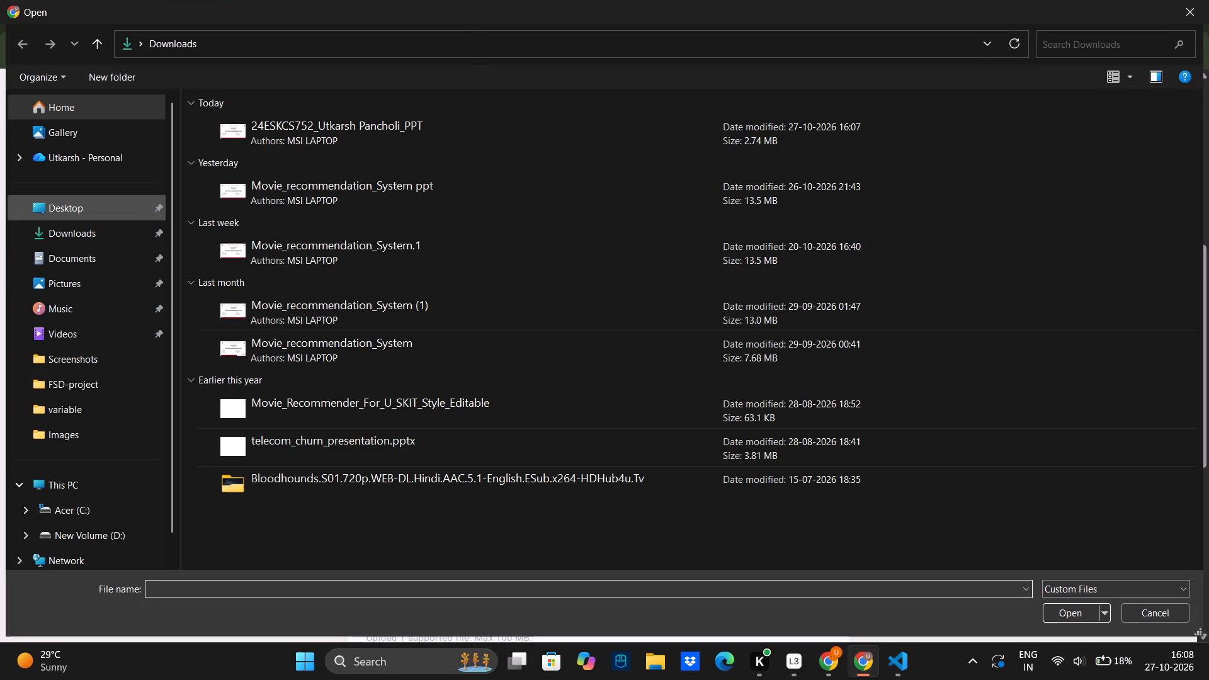
left_click(97, 234)
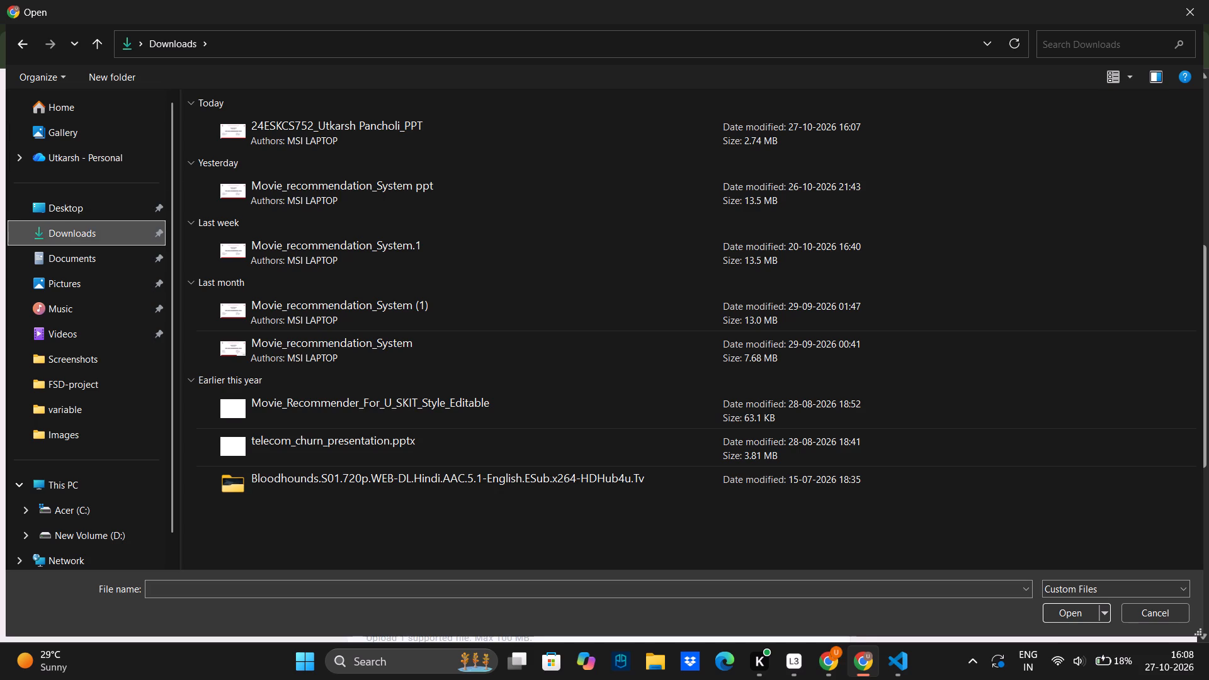
double_click(321, 143)
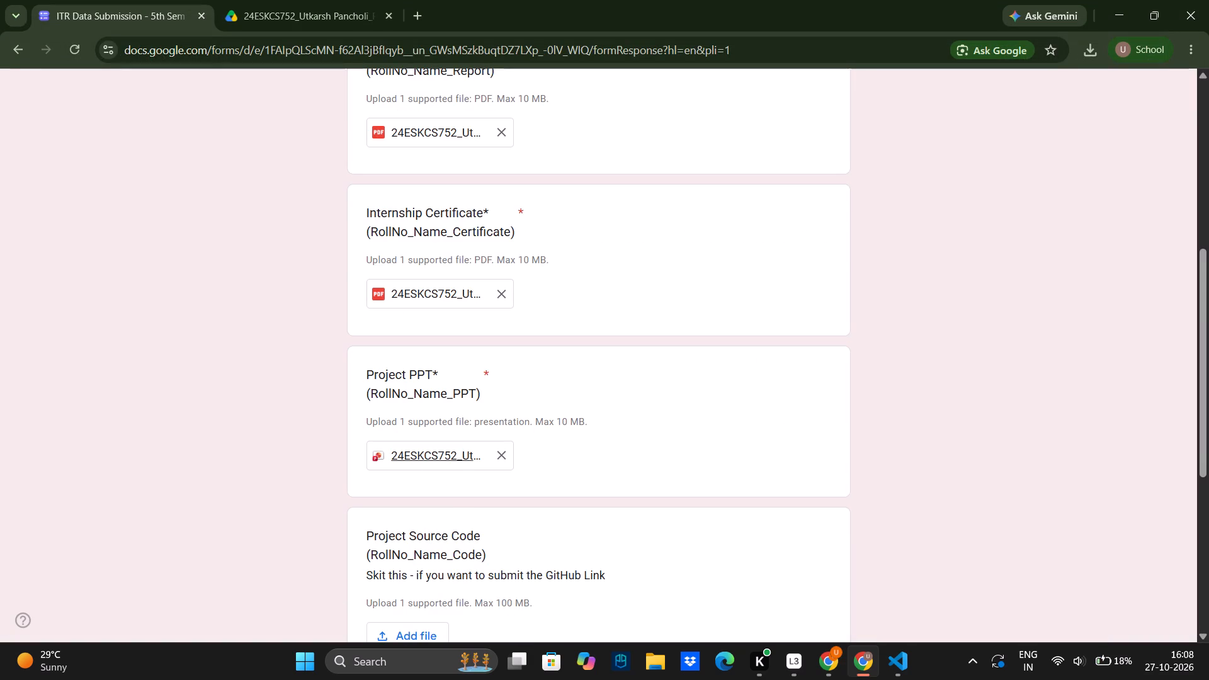
Open the uploaded Project PPT attachment, review its slides through the Thank You slide, including Technology Stack Used, and close the preview.
left_click(413, 455)
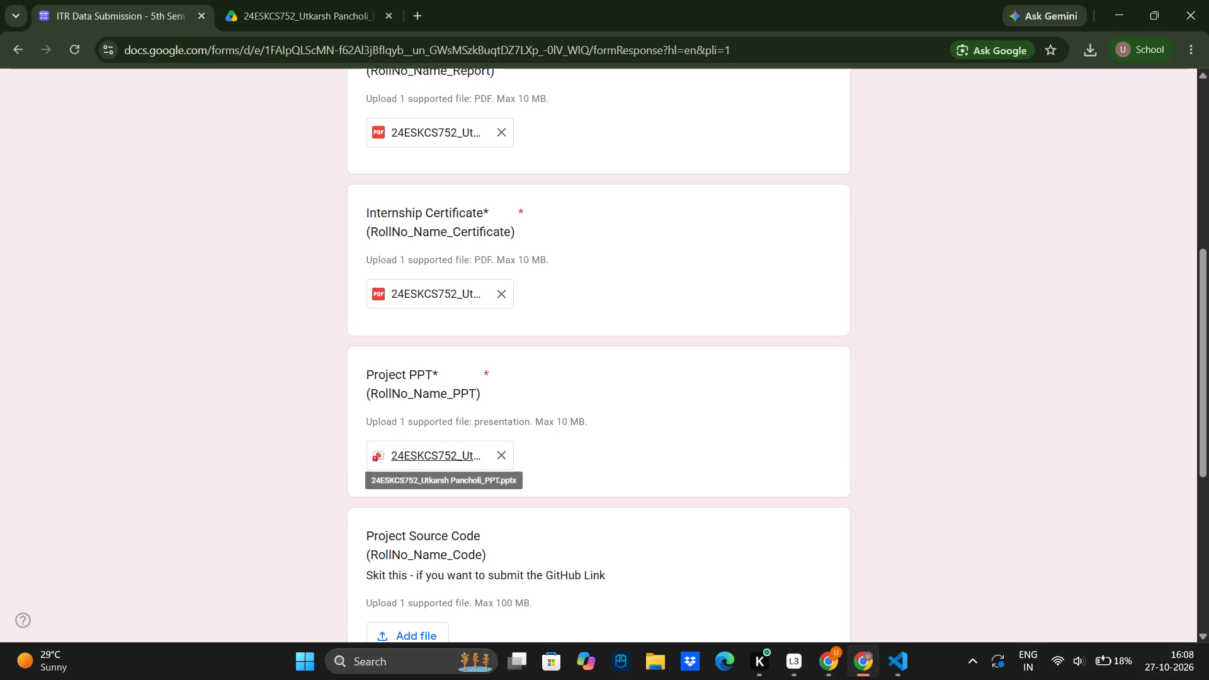
left_click(574, 14)
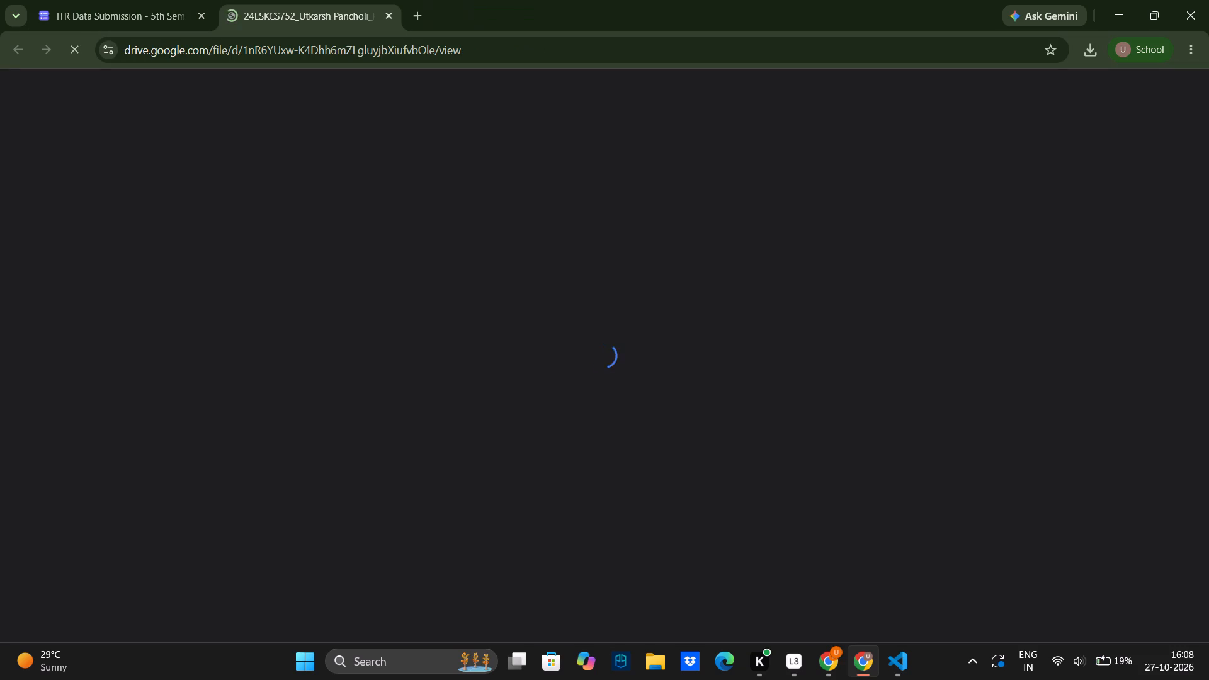
scroll(517, 390, "down", 2)
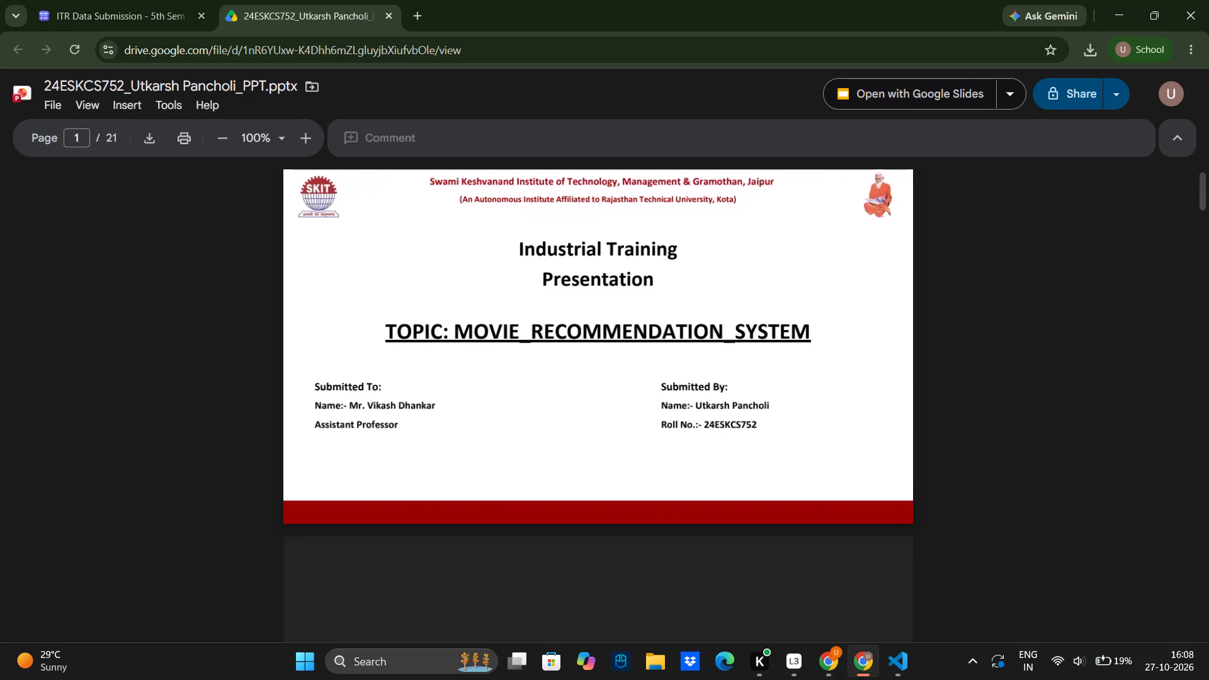
scroll(394, 492, "down", 14)
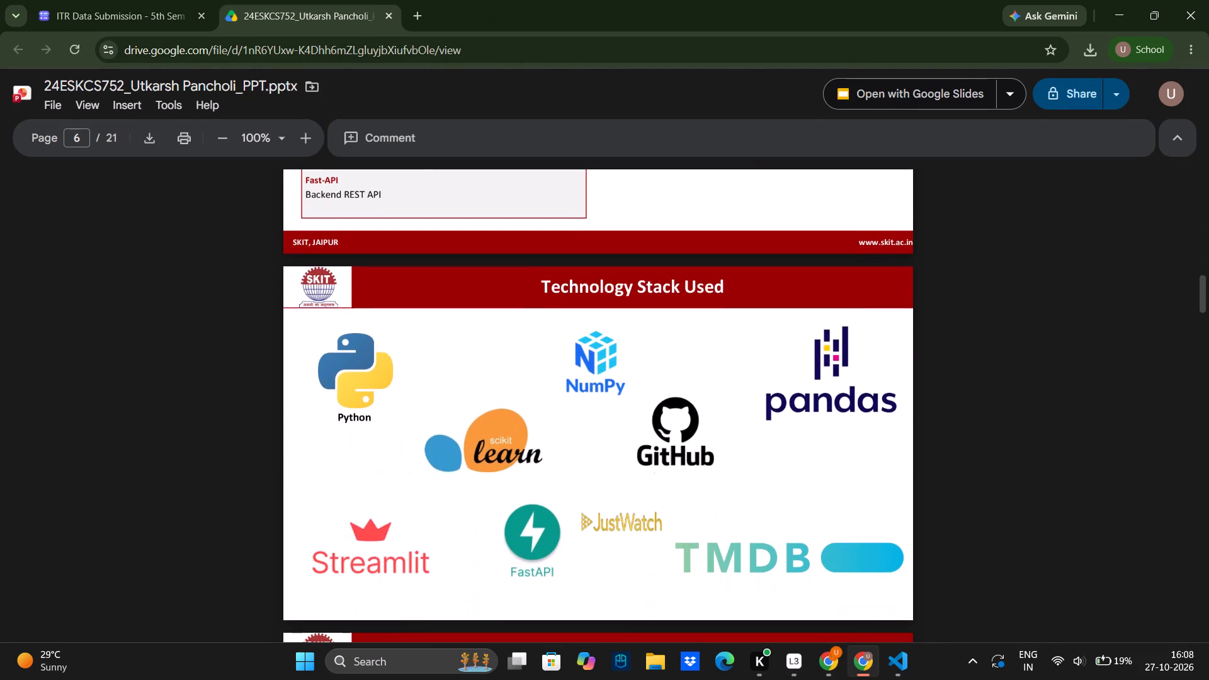
scroll(394, 492, "up", 2)
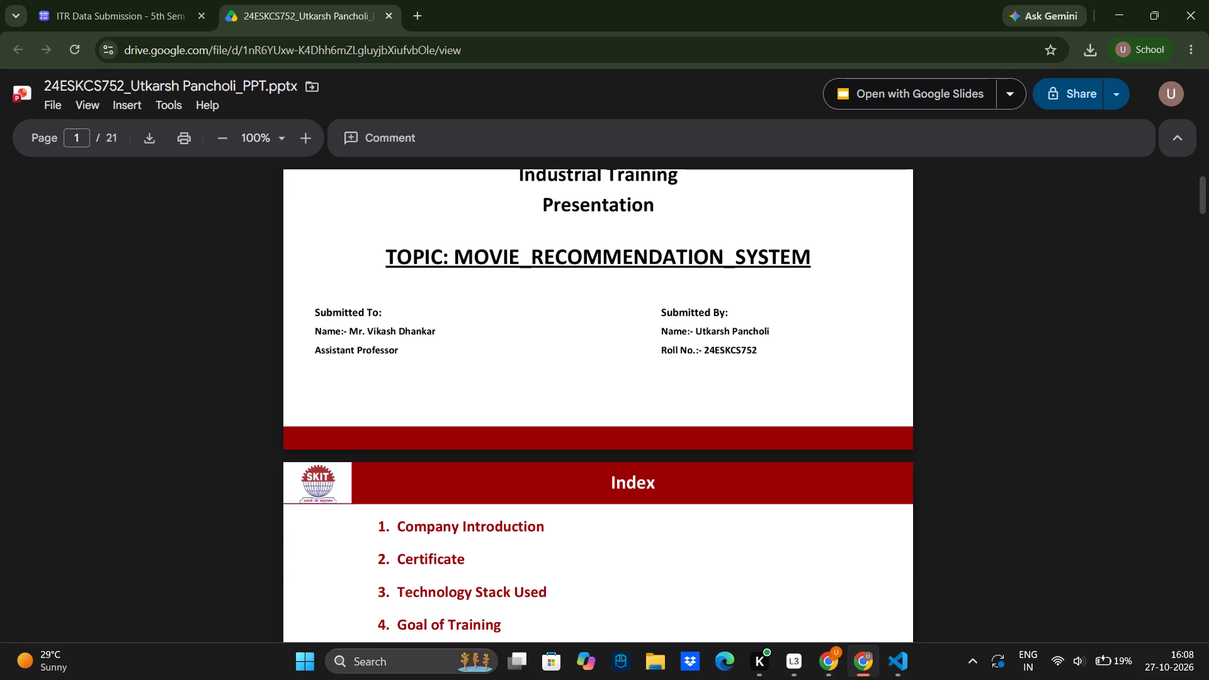
scroll(394, 492, "down", 9)
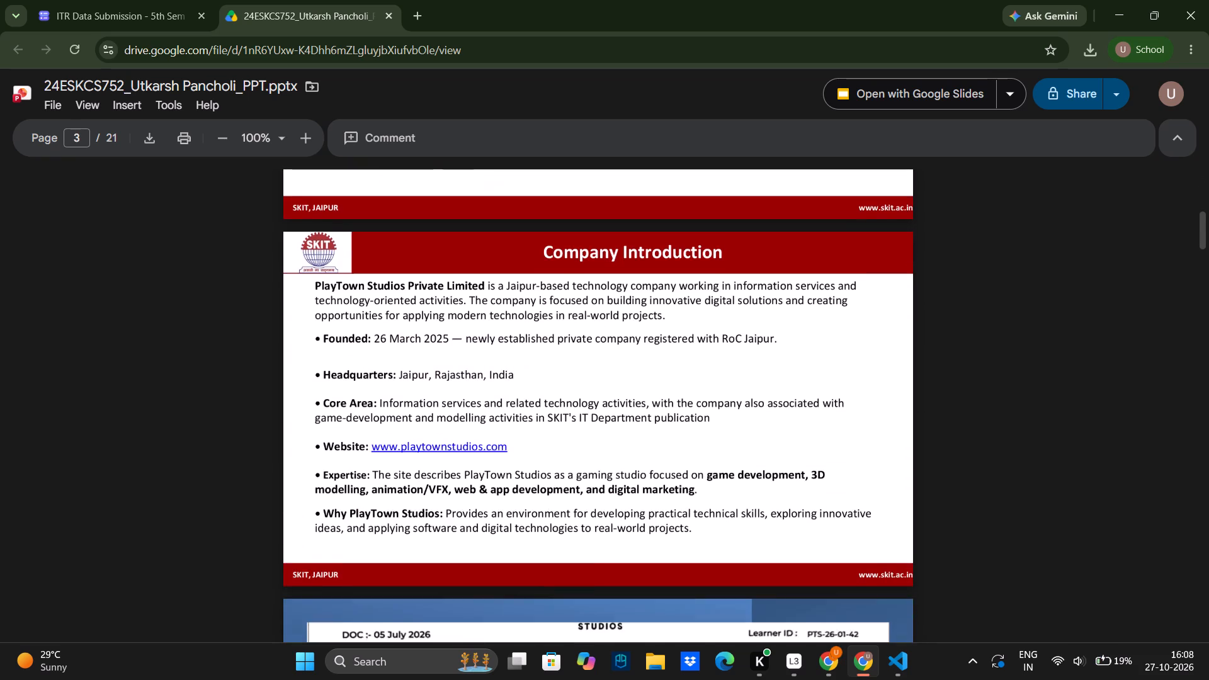
scroll(394, 492, "down", 6)
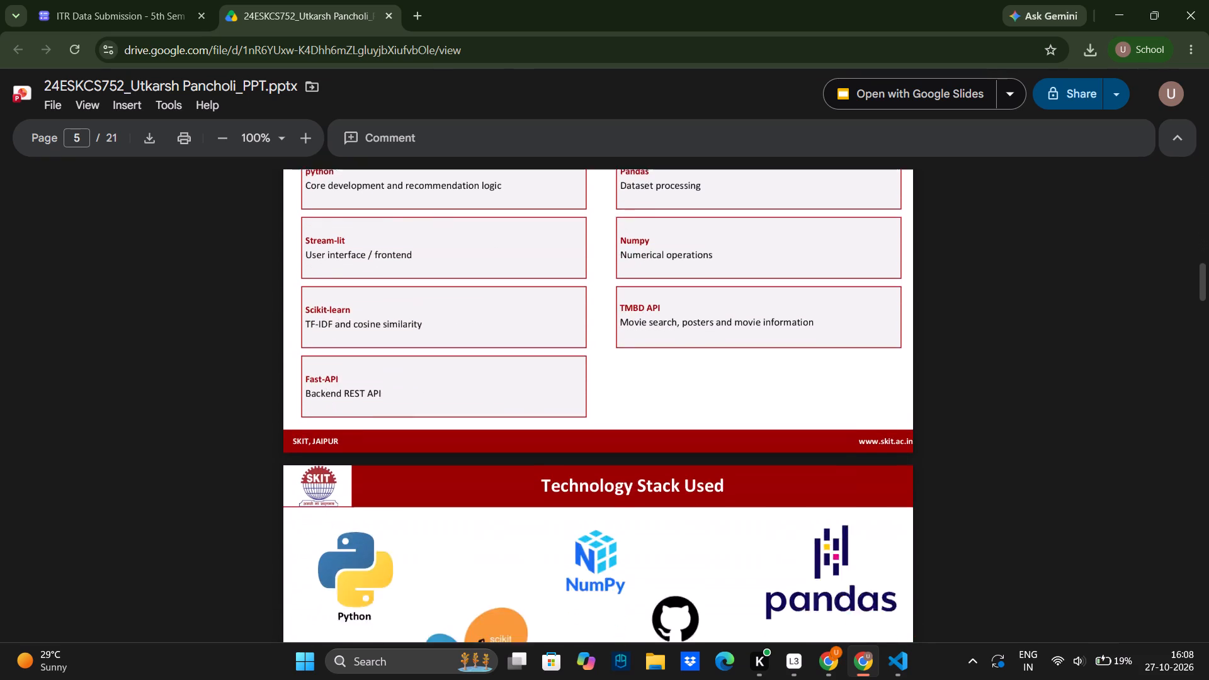
scroll(394, 492, "down", 5)
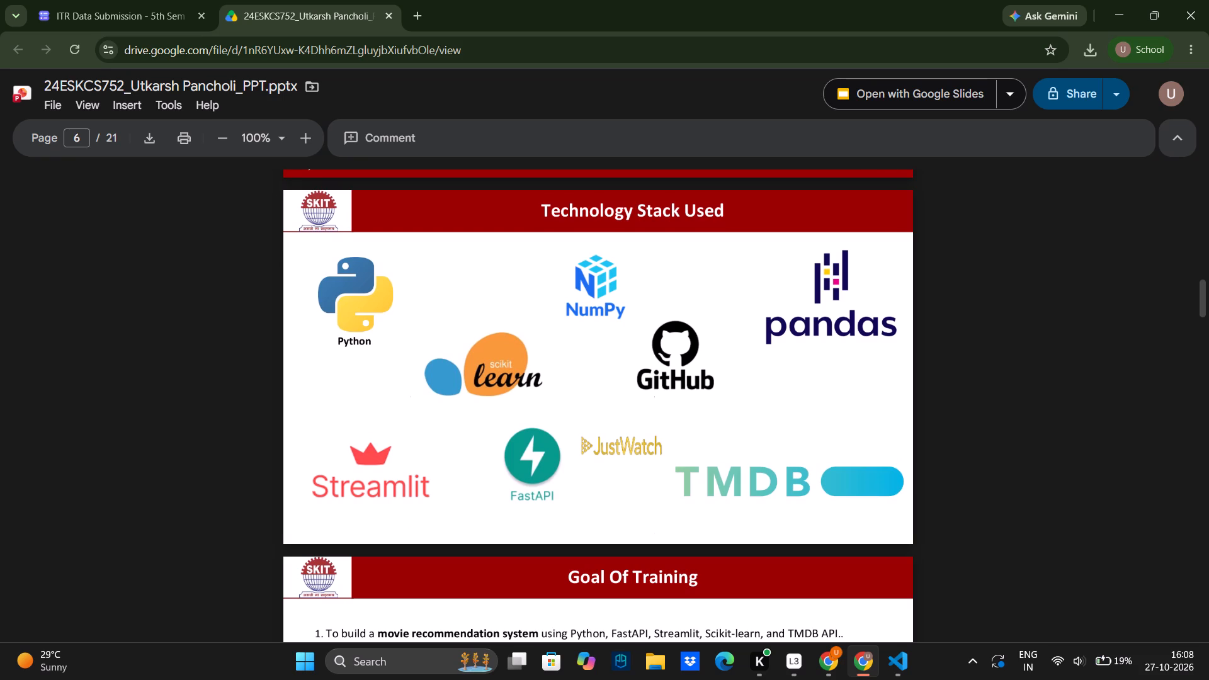
scroll(394, 492, "down", 3)
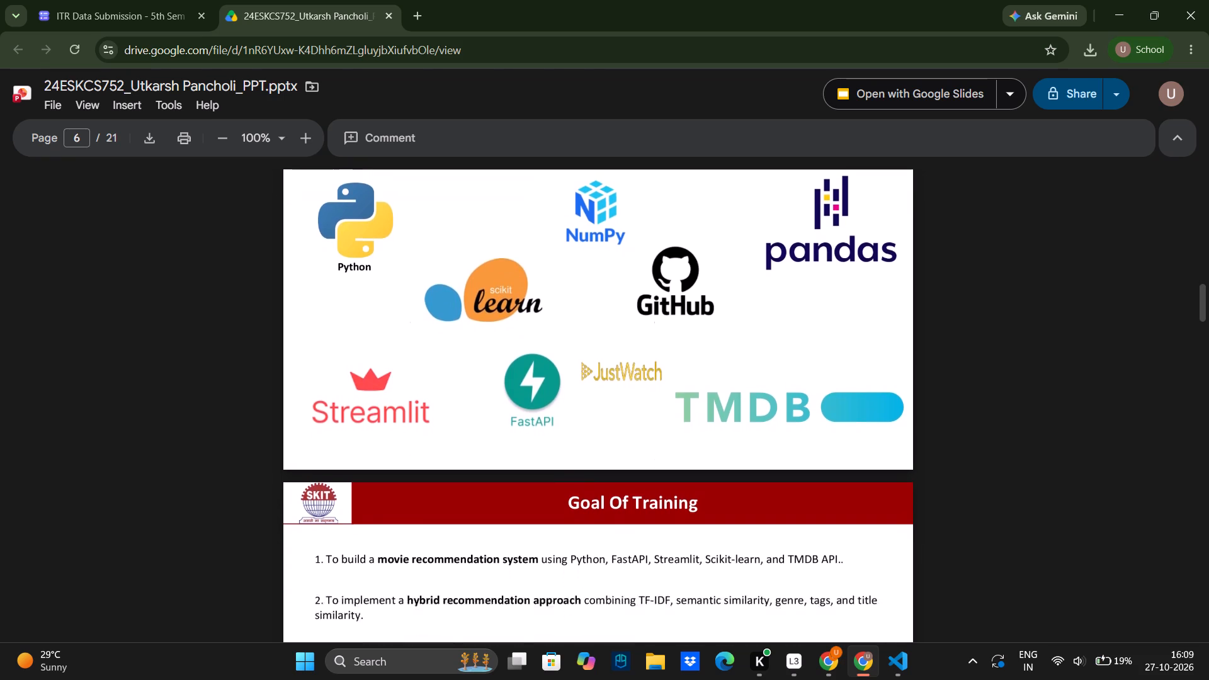
scroll(394, 492, "down", 7)
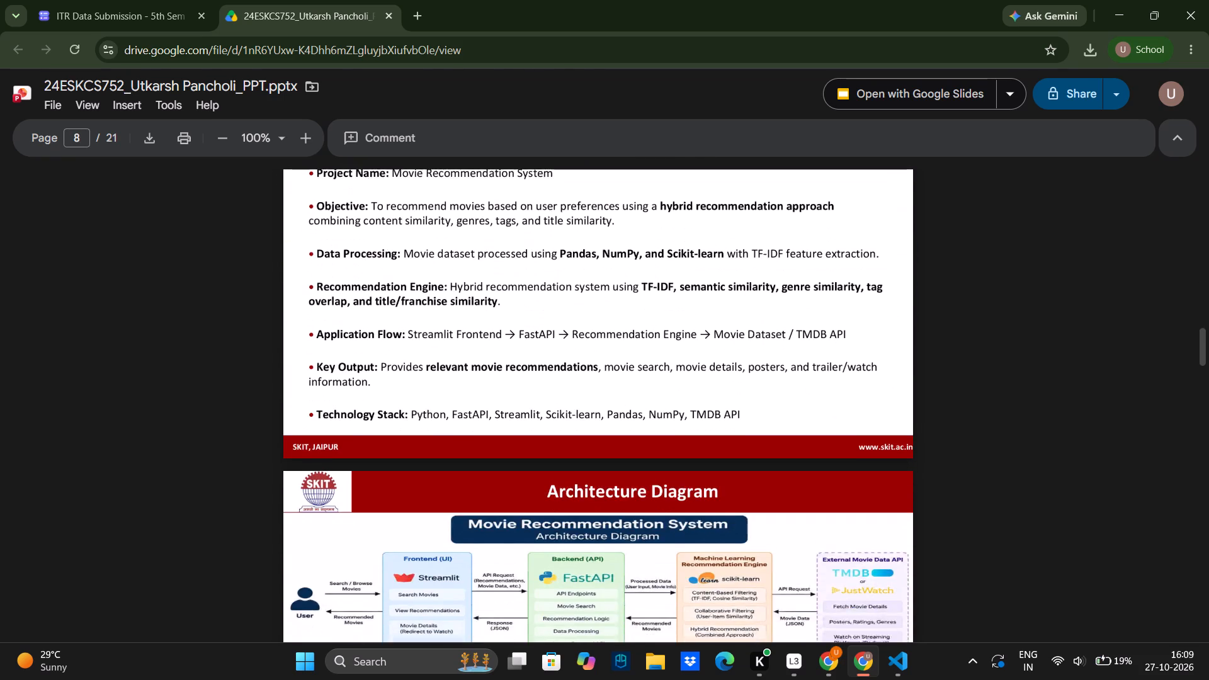
scroll(394, 492, "down", 5)
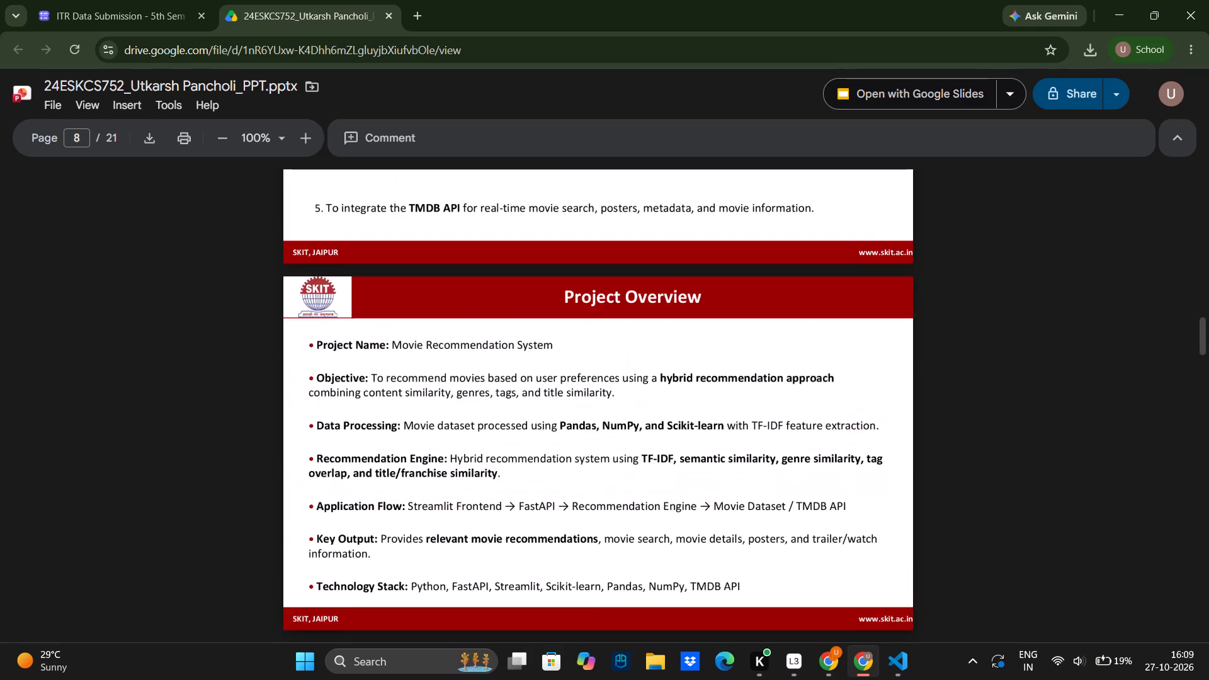
scroll(394, 492, "down", 4)
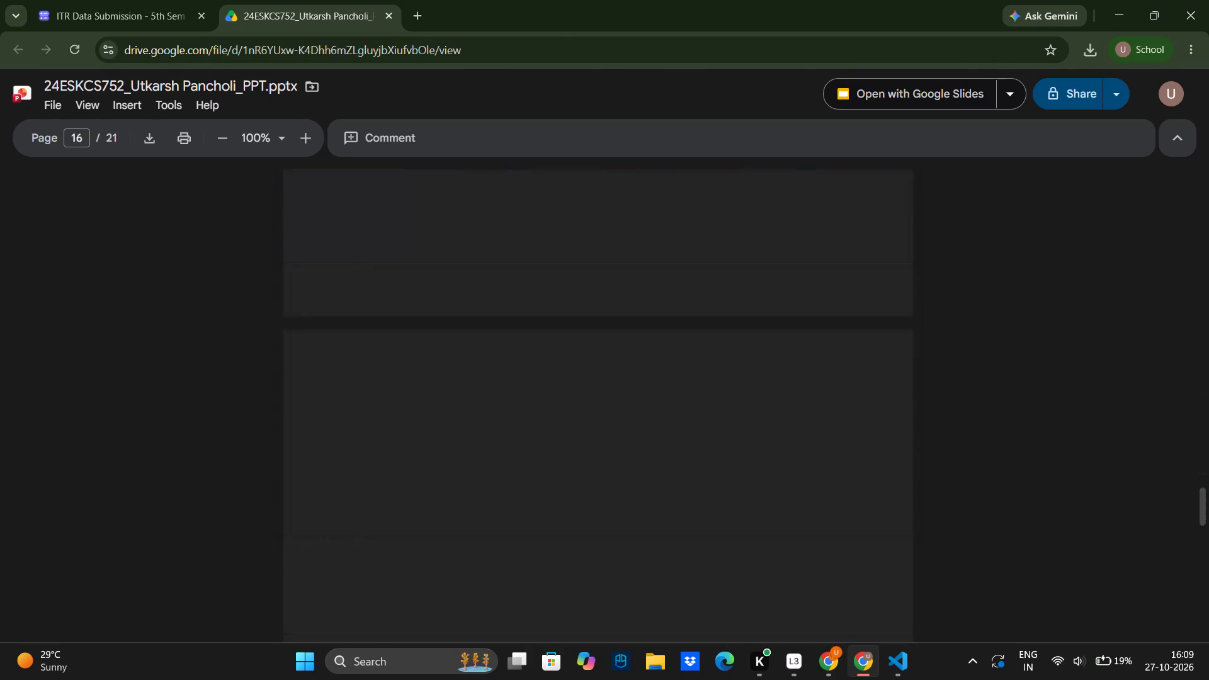
scroll(394, 492, "down", 4)
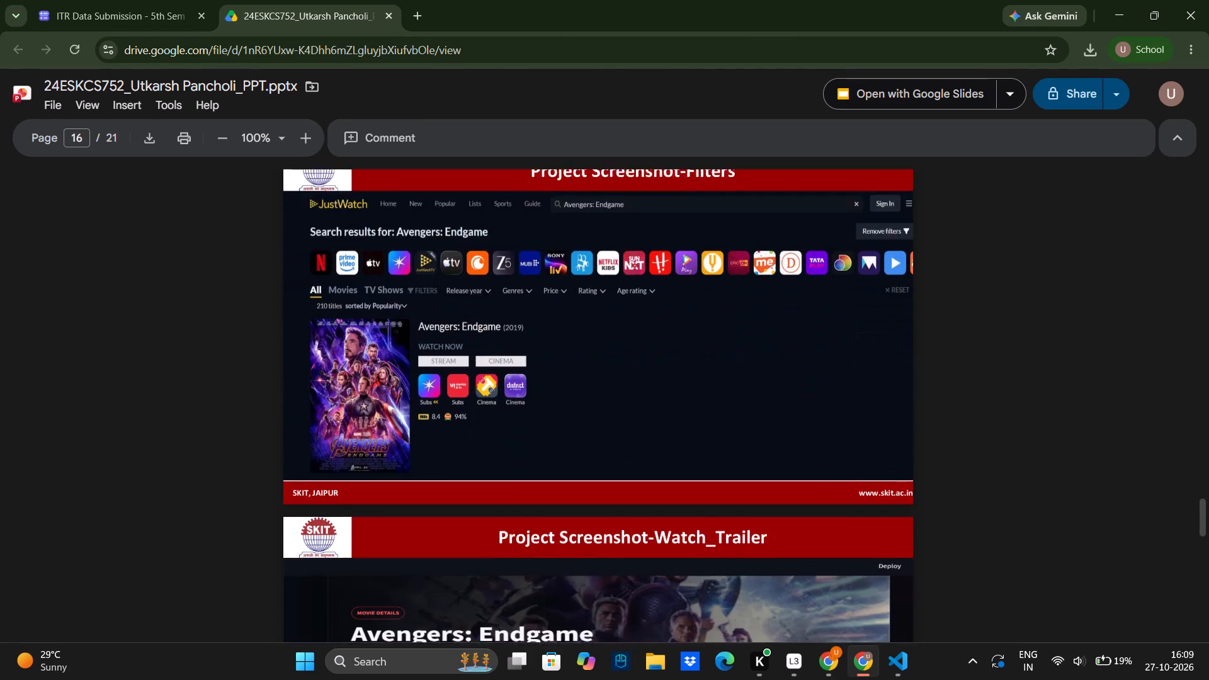
scroll(394, 492, "down", 3)
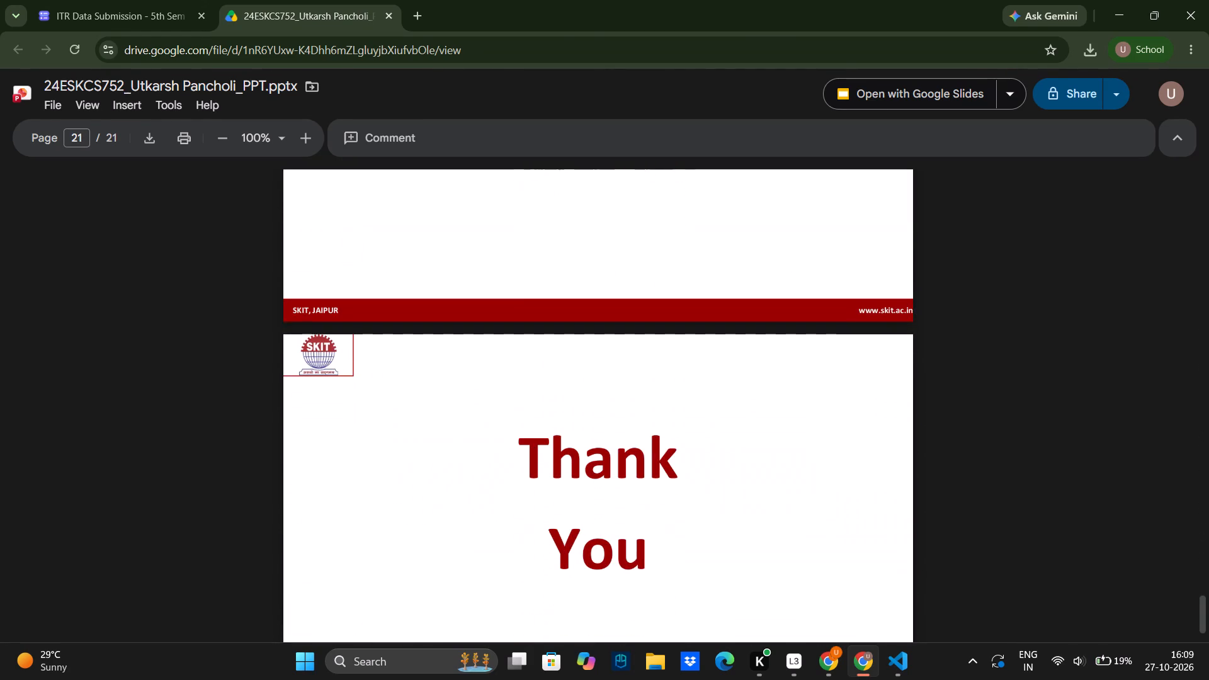
left_click(390, 12)
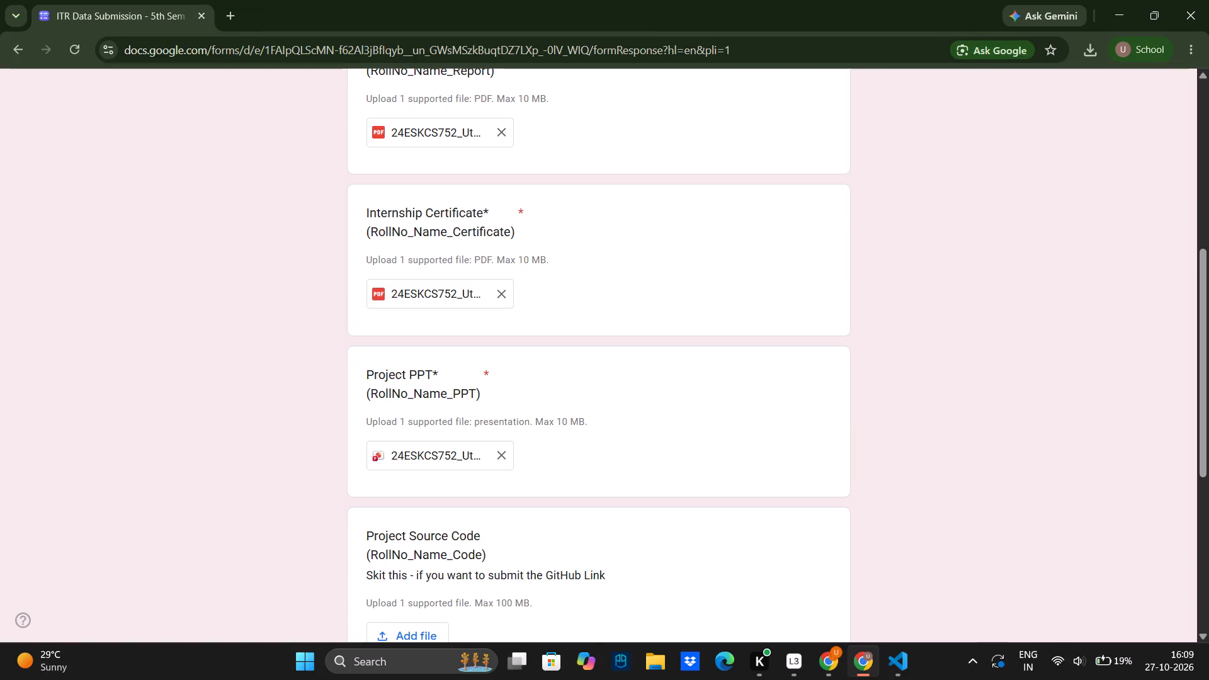
Copy the full repository URL from the Project GitHub Link answer in the ITR form.
scroll(322, 419, "down", 4)
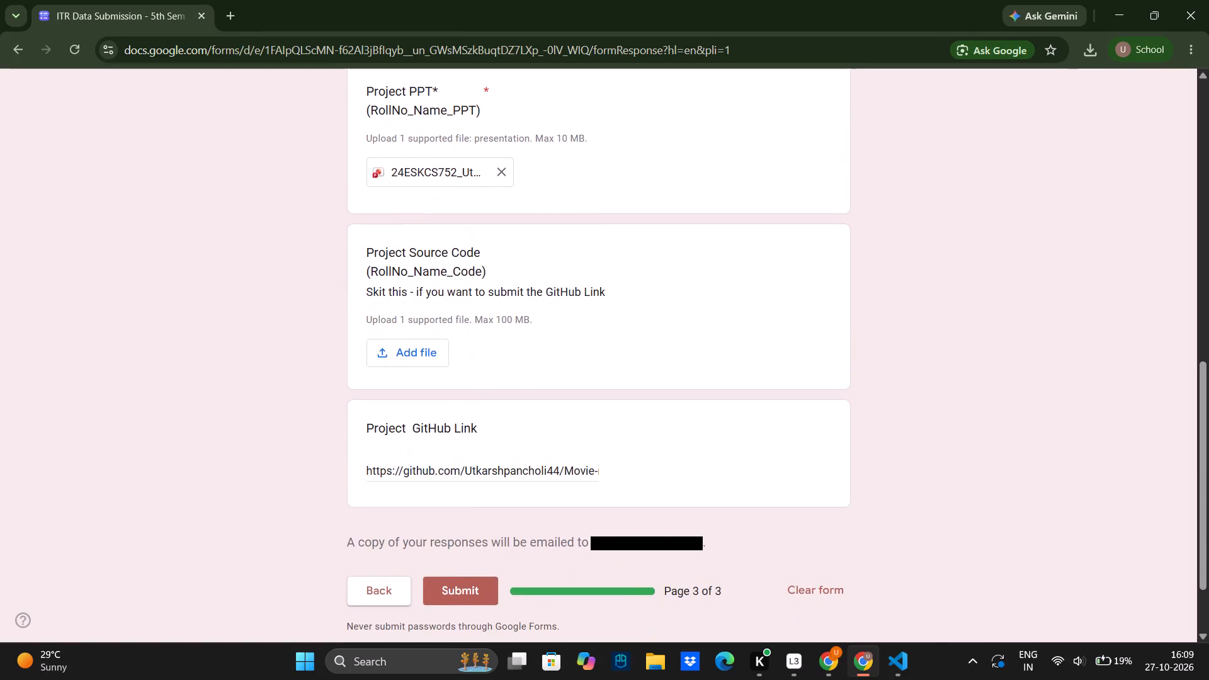
scroll(322, 419, "down", 1)
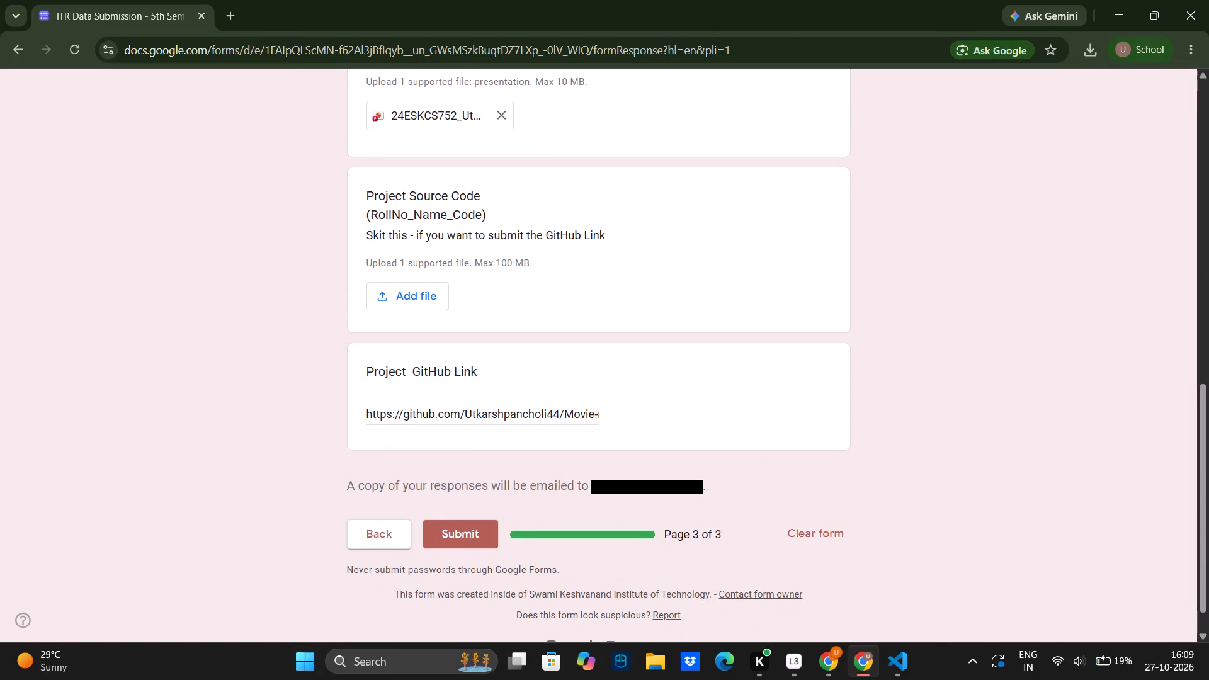
left_click(589, 418)
key("ctrl+a")
key("ctrl+c")
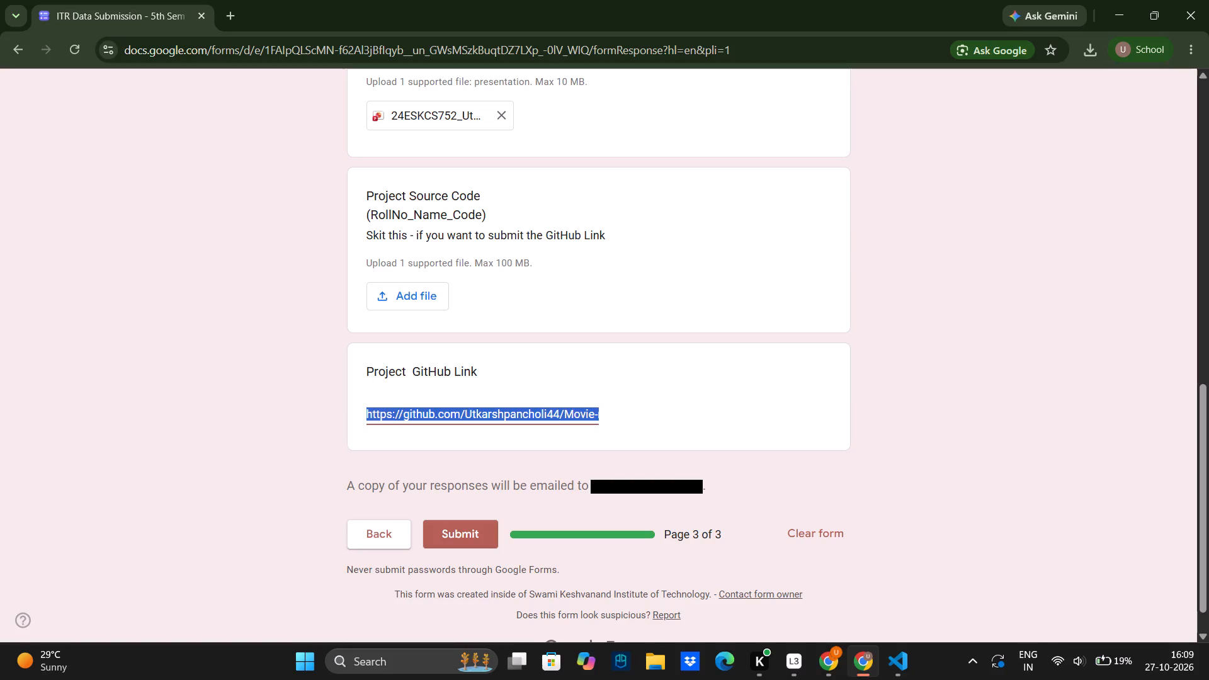
left_click(203, 412)
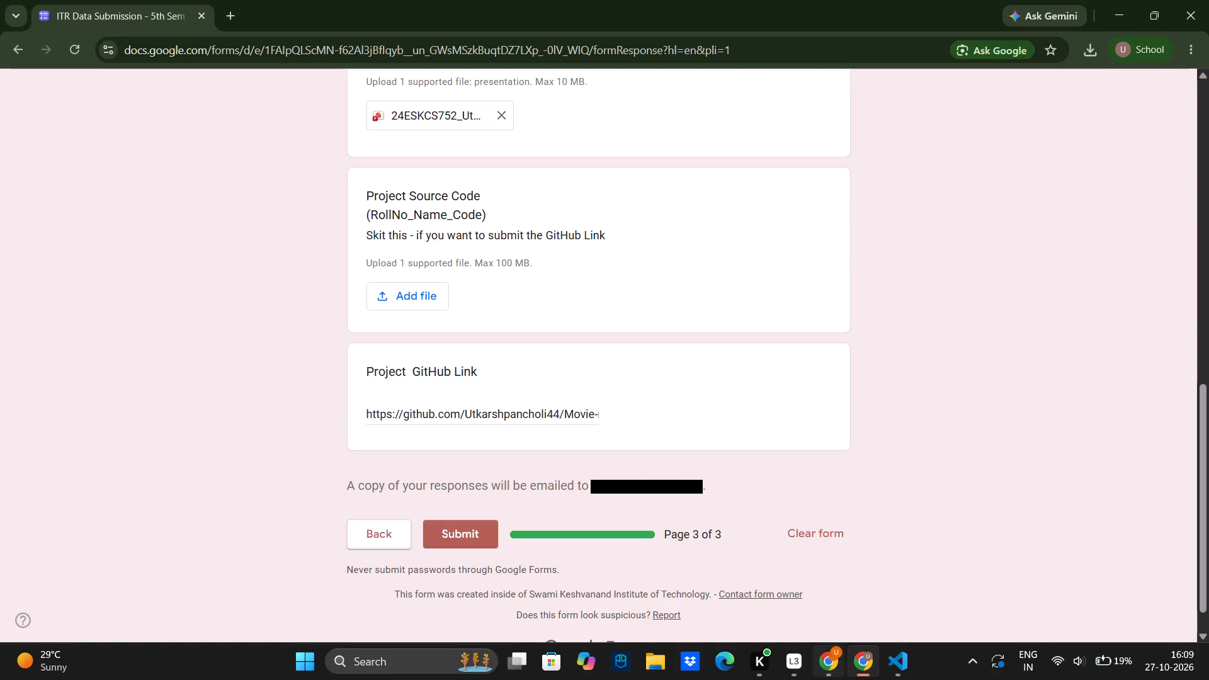
Switch to the other Chrome window containing SlideSpeak and close the movie recommendation GitHub repository tab.
left_click(834, 675)
left_click(375, 14)
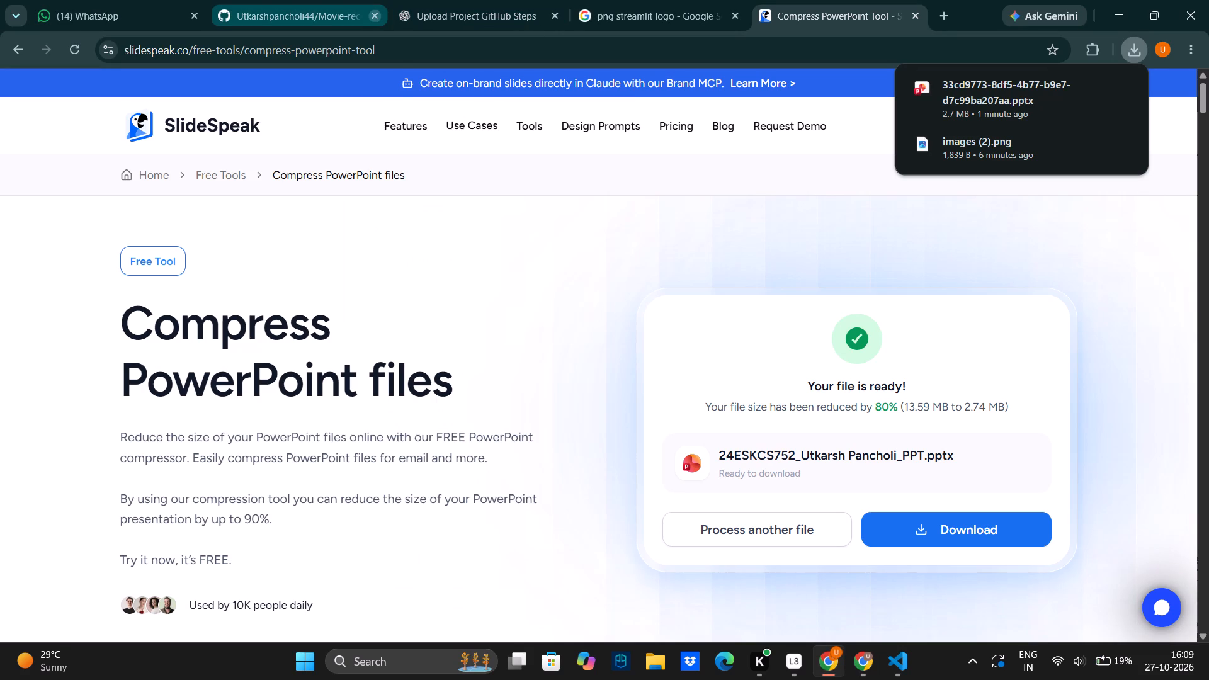
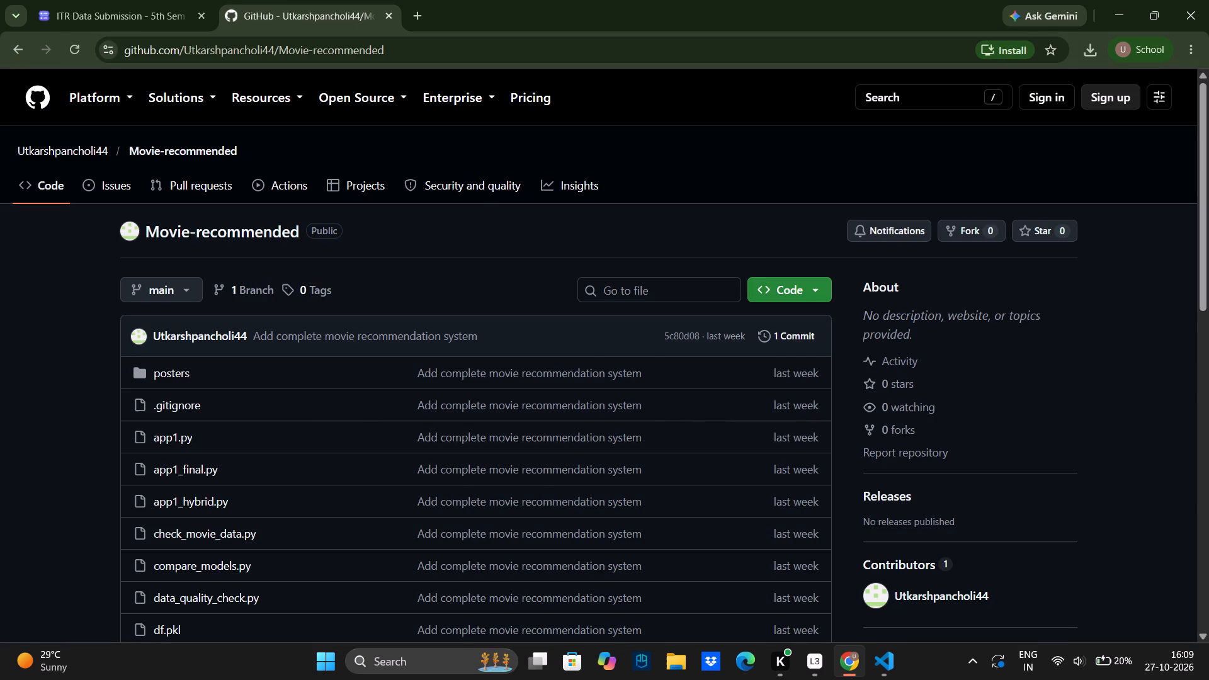
Examine the Movie-recommended GitHub repository's file list from the posters folder through watch_app.py.
scroll(72, 412, "down", 2)
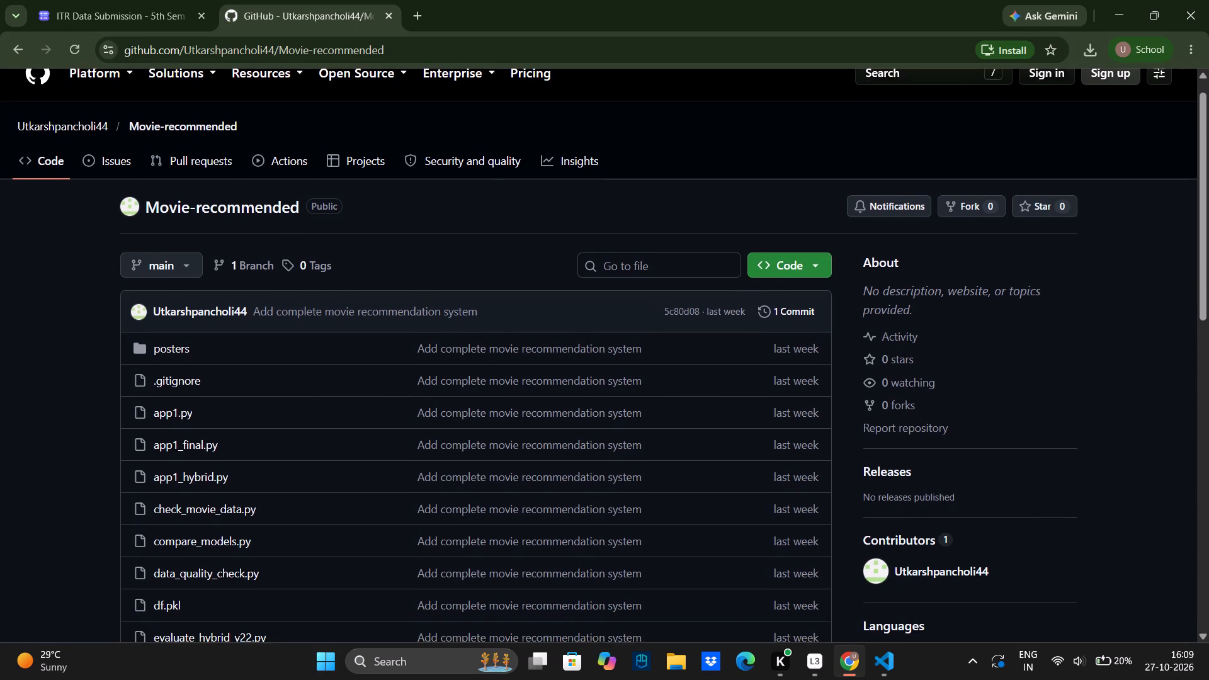
scroll(72, 412, "down", 5)
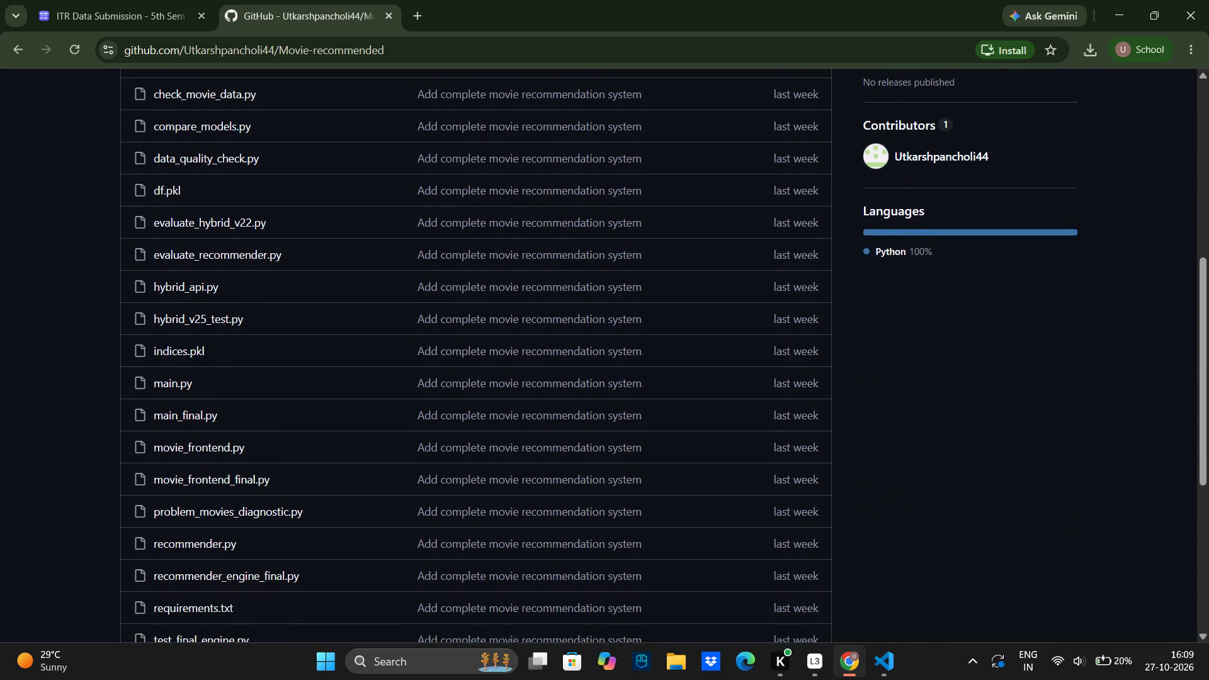
scroll(72, 412, "down", 5)
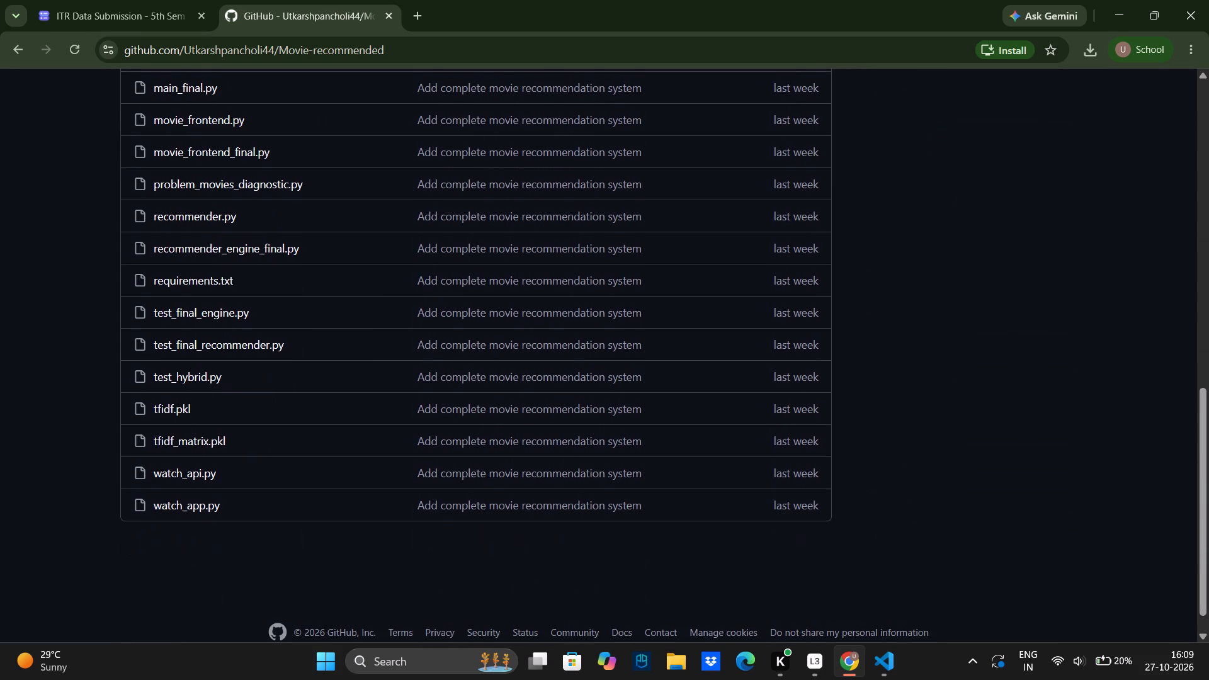
scroll(72, 412, "down", 1)
scroll(72, 412, "up", 10)
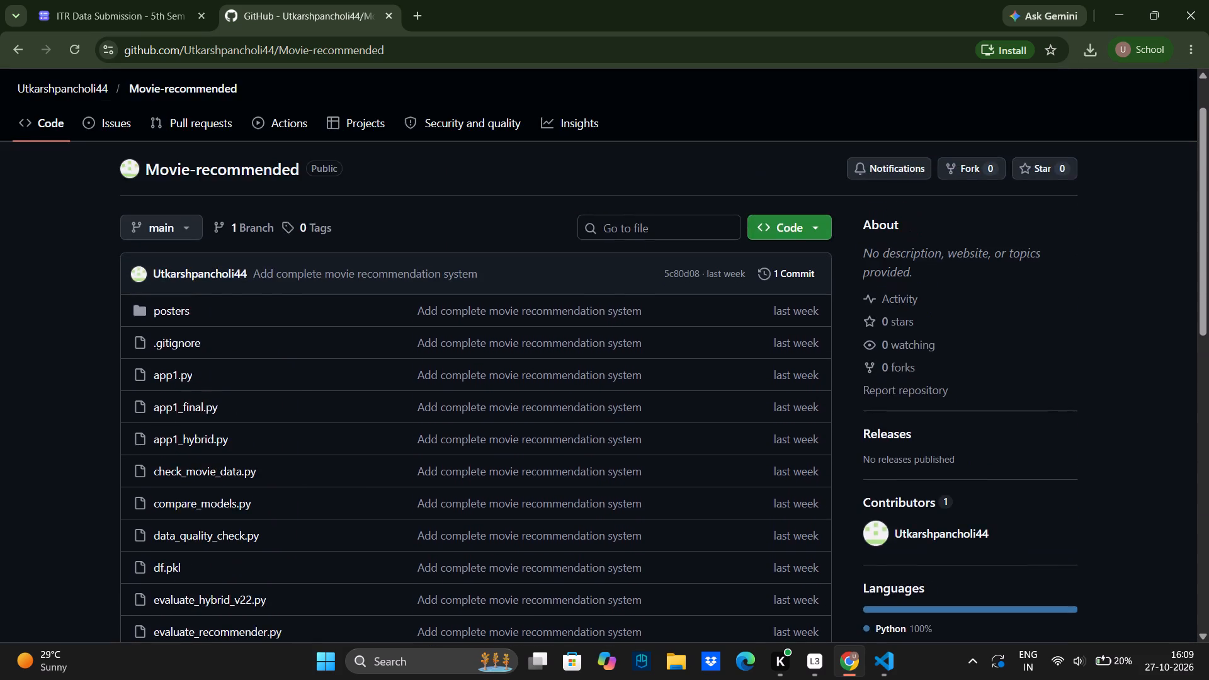
Return to the ITR Data Submission form, check the document uploads and Project GitHub Link, and submit the response.
left_click(91, 0)
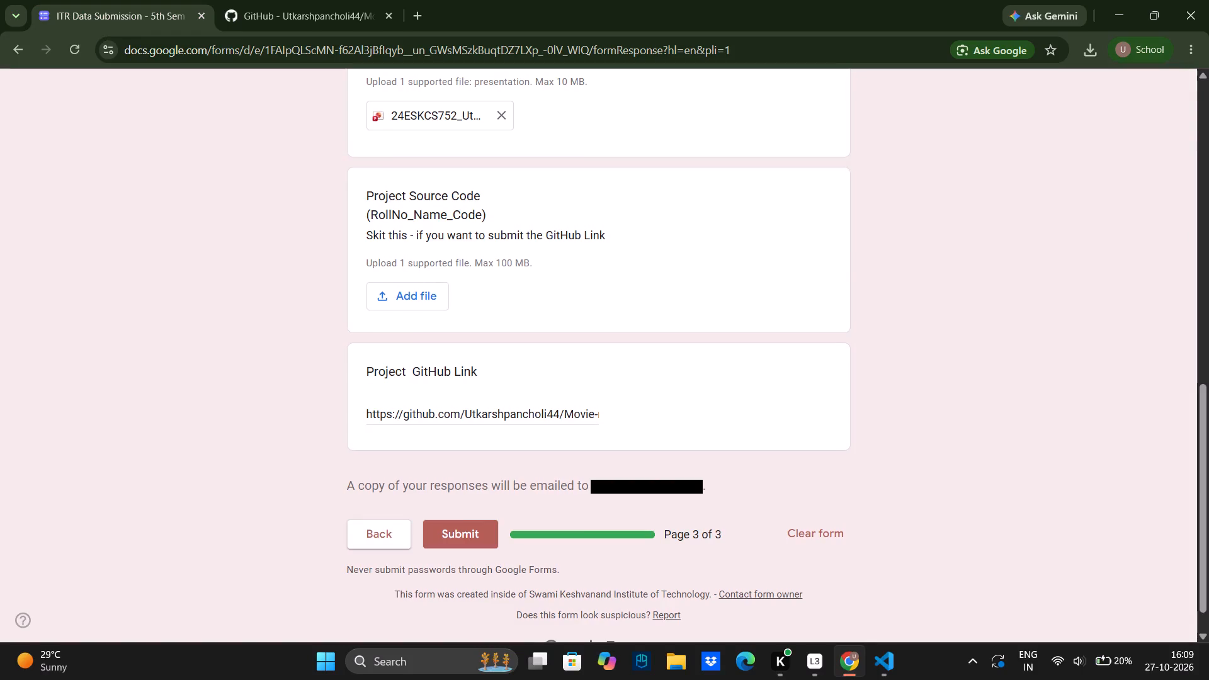
scroll(282, 463, "up", 5)
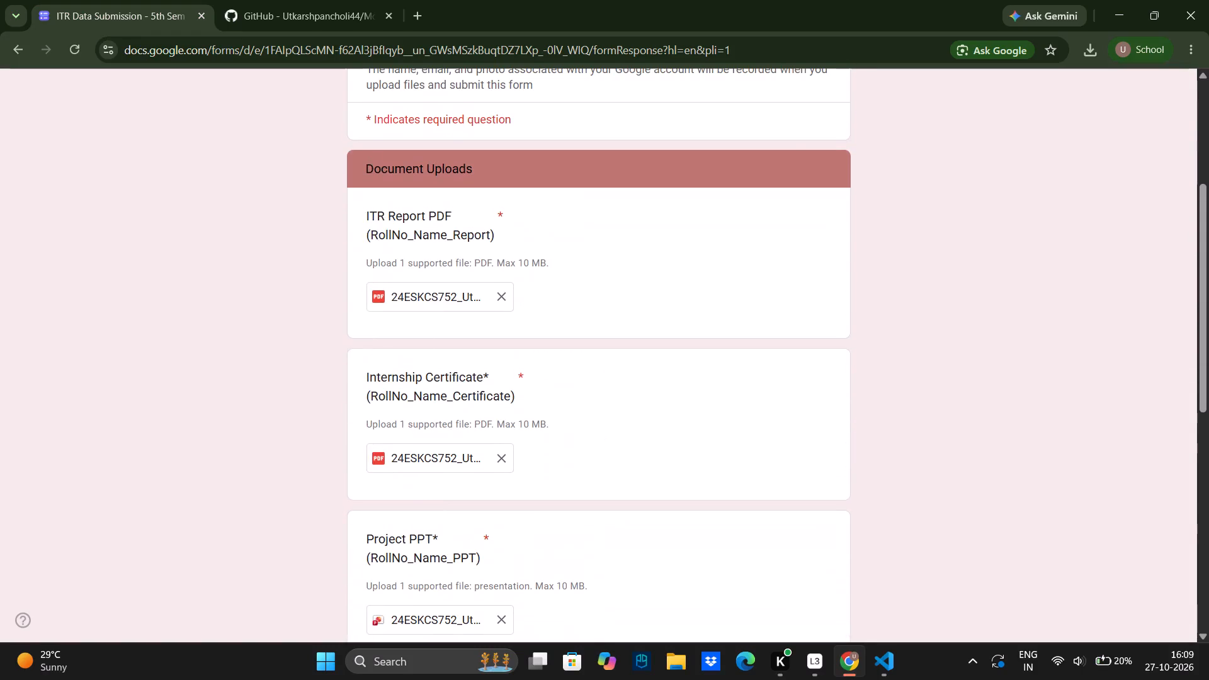
scroll(282, 463, "down", 1)
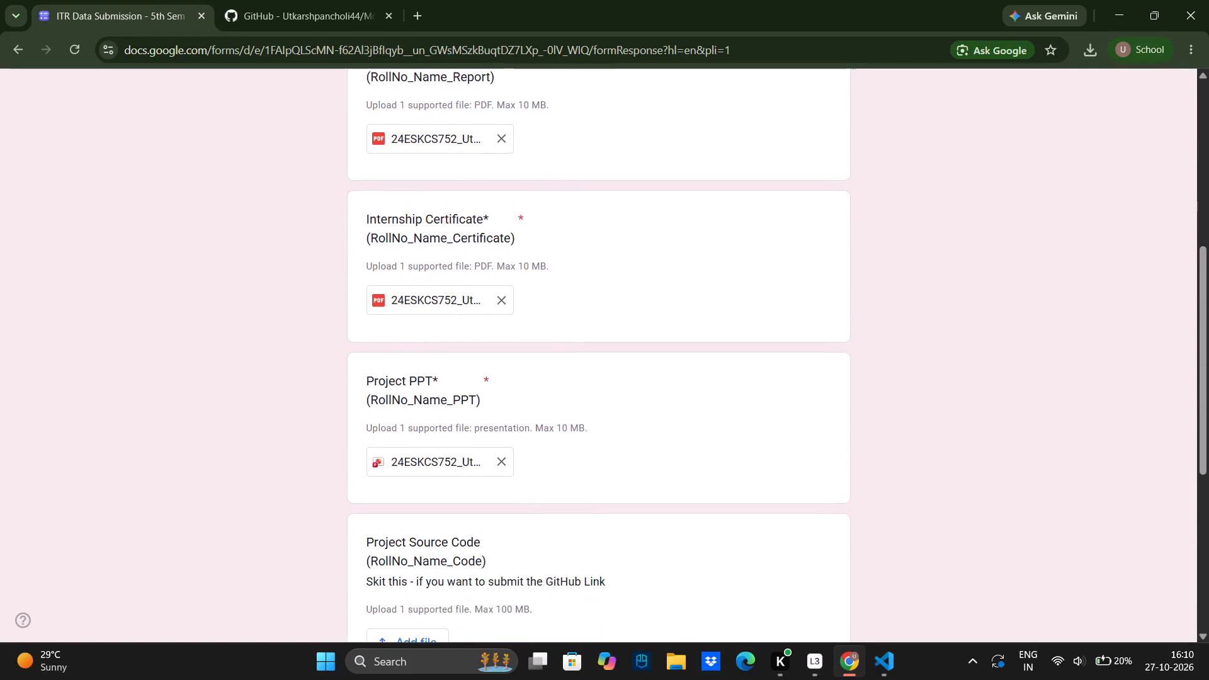
scroll(282, 463, "down", 1)
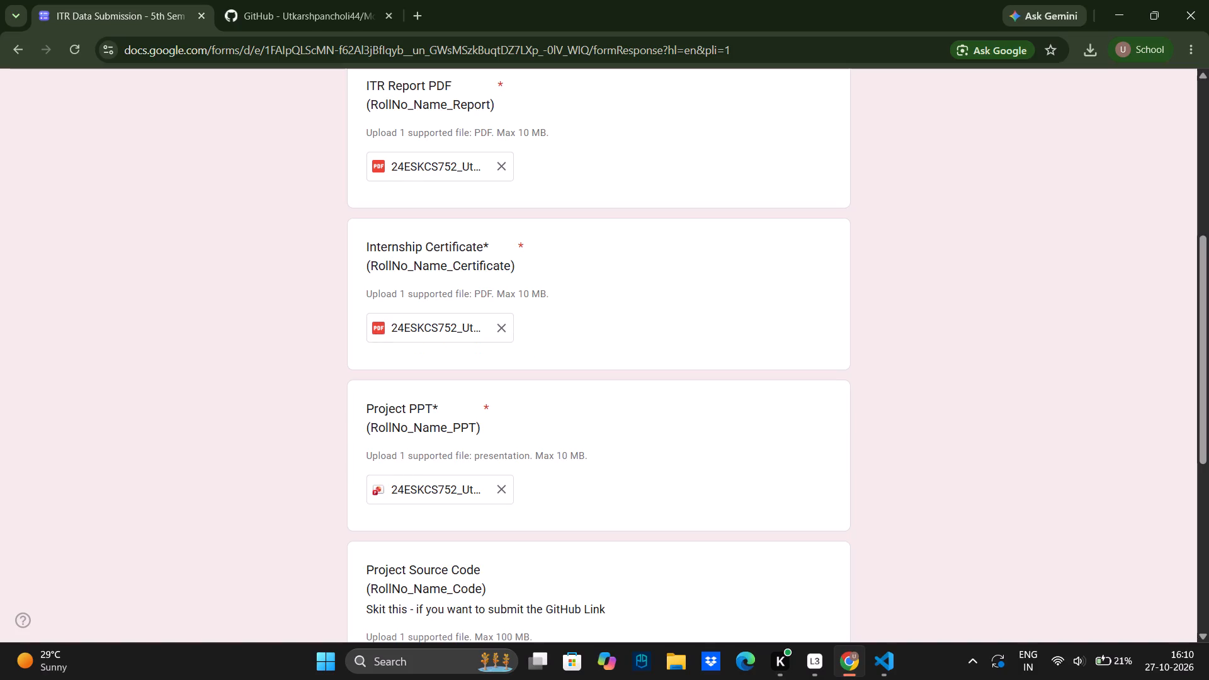
scroll(290, 470, "down", 5)
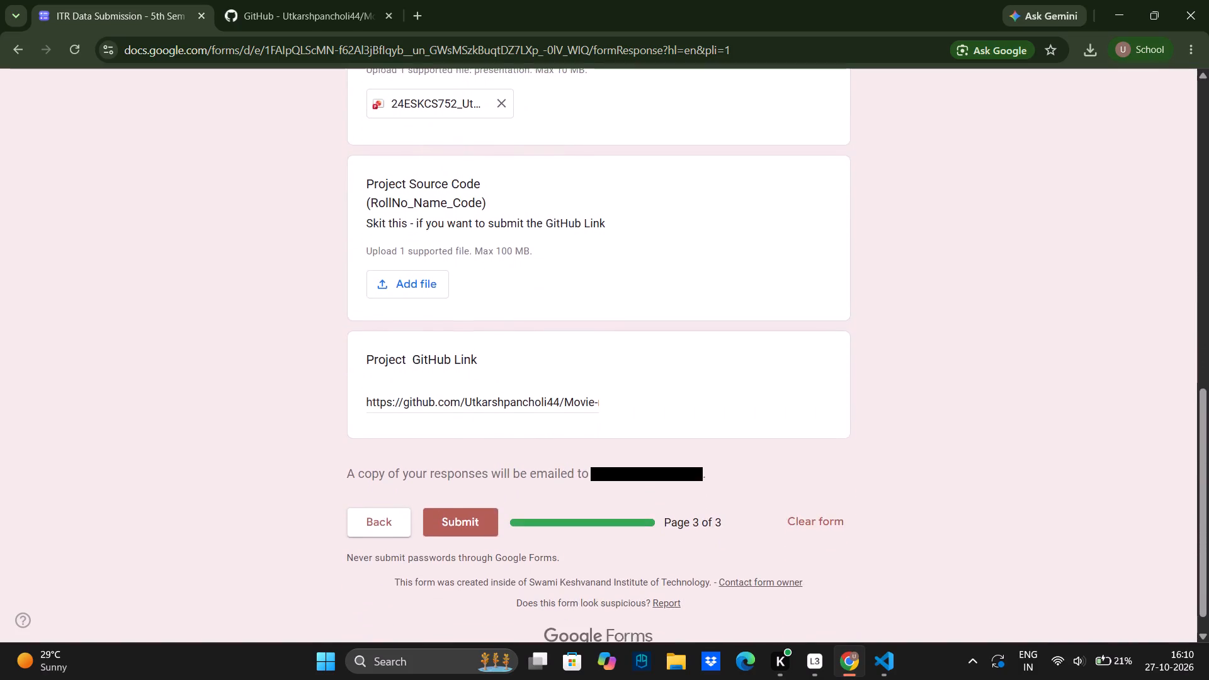
left_click(490, 520)
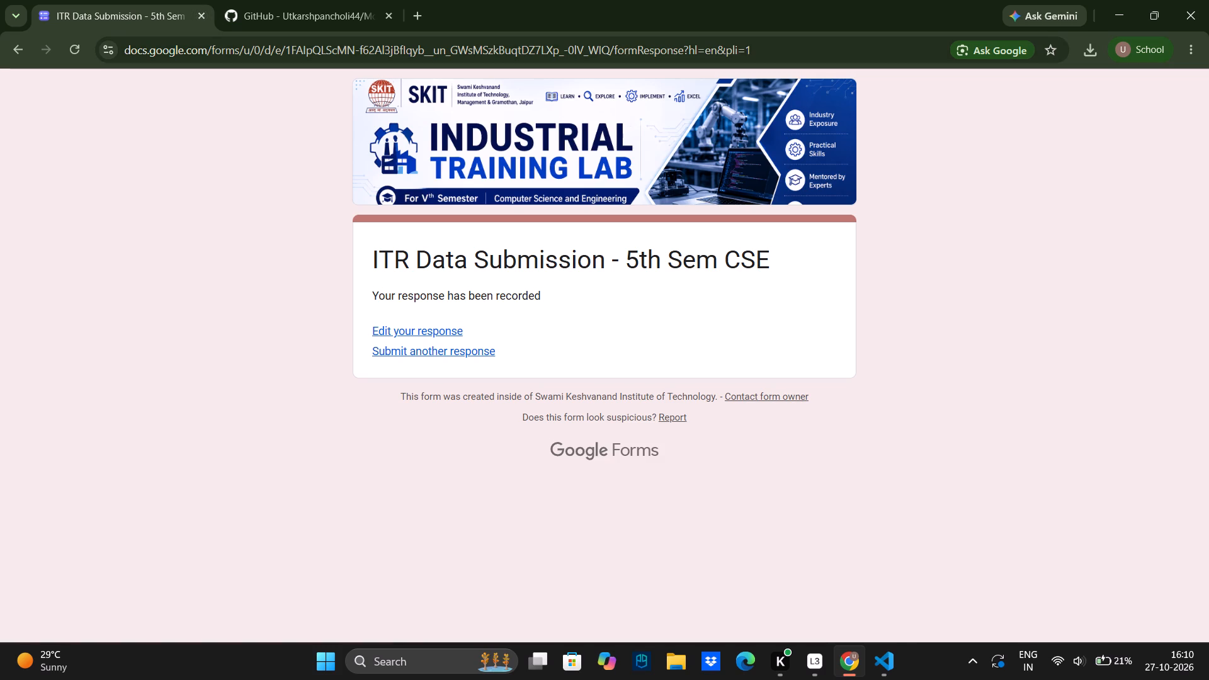
Close the Movie-recommended GitHub repository tab, leaving the ITR Data Submission page open.
left_click(264, 0)
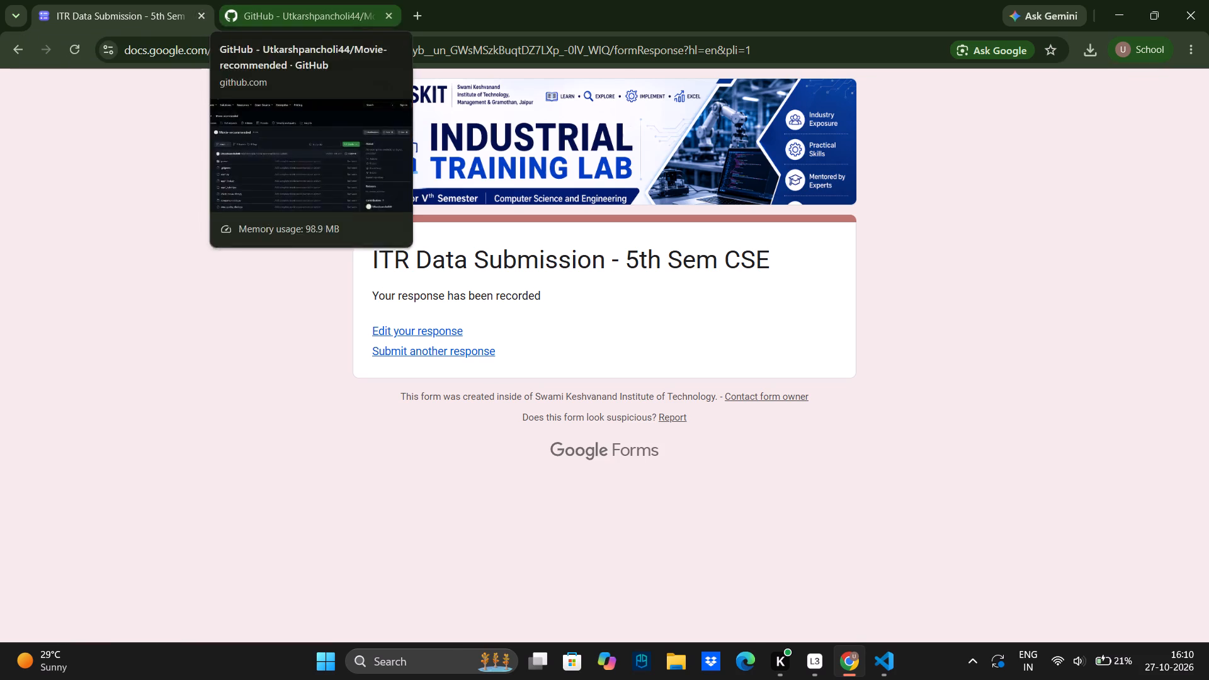
left_click(392, 13)
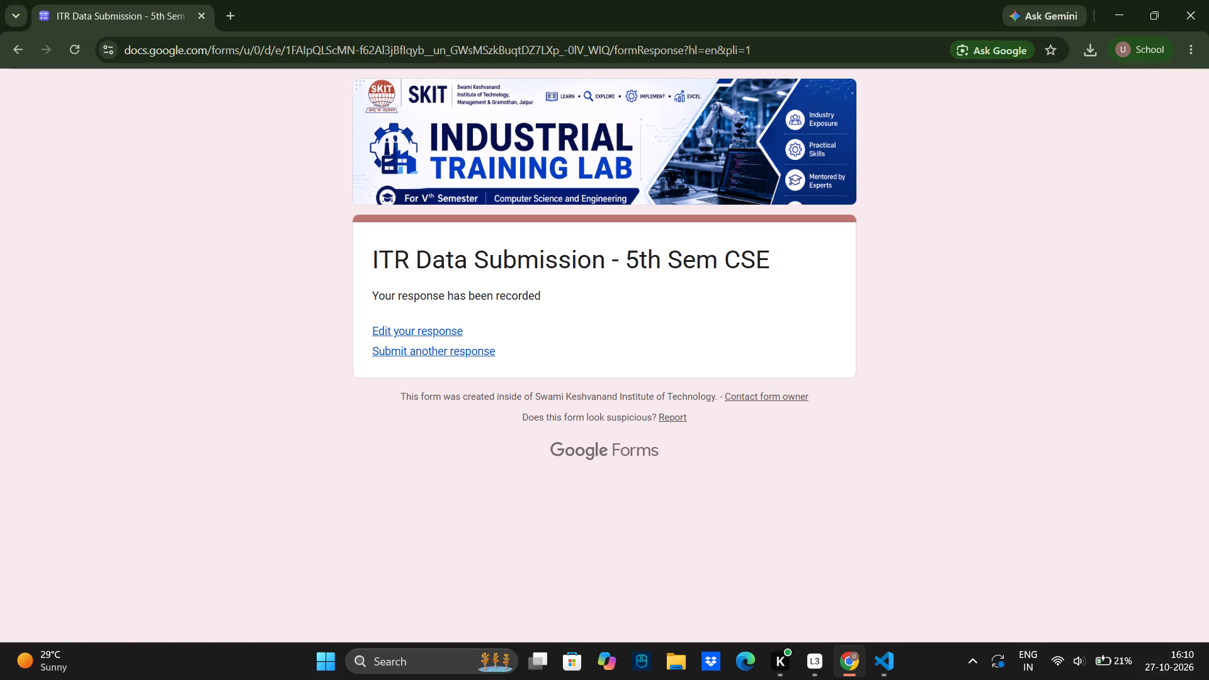
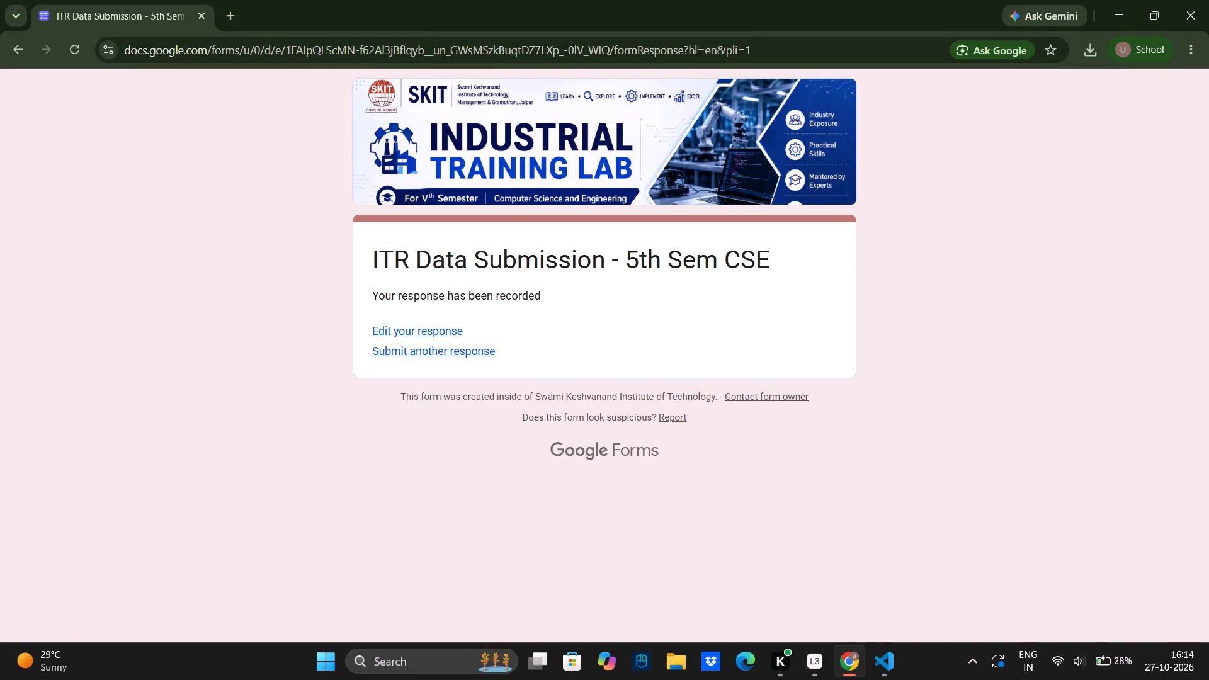
Close the browser window showing the submitted ITR Data Submission form.
left_click(1208, 0)
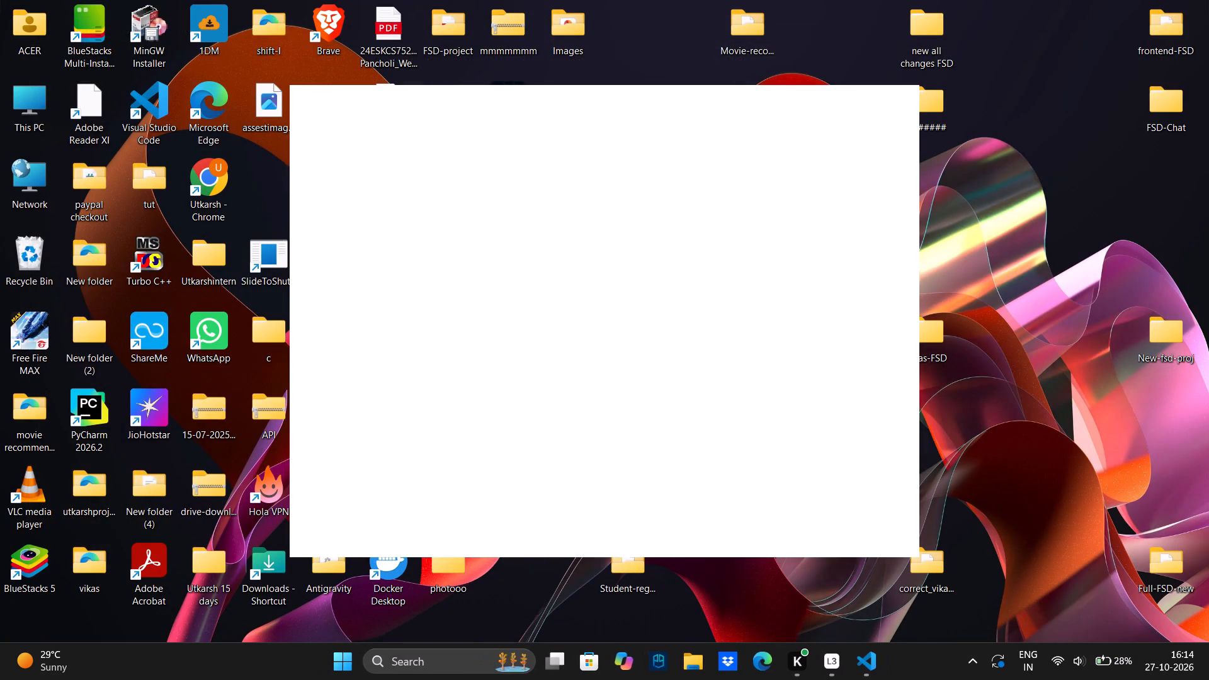